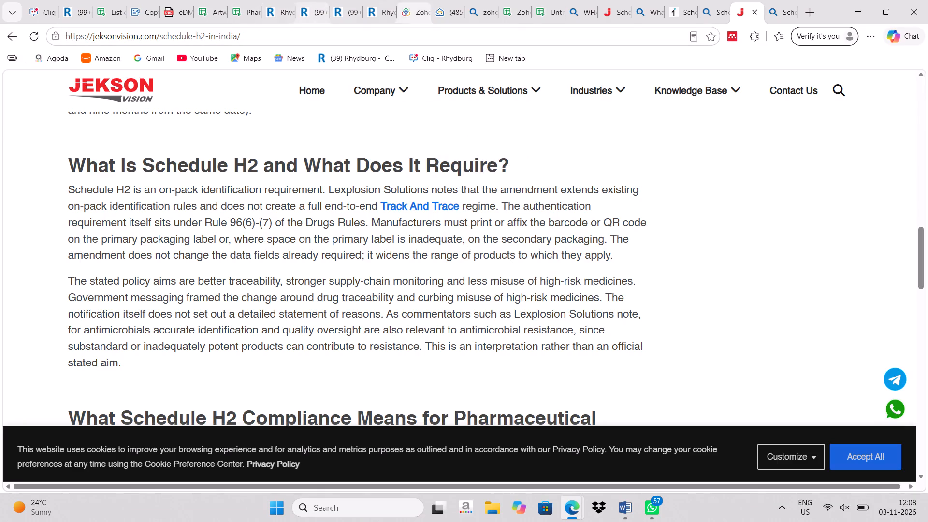
# Close the open Zoho Sheet spreadsheet tab and all the Schedule H2 search and article tabs beside it.
pyautogui.click(516, 6)
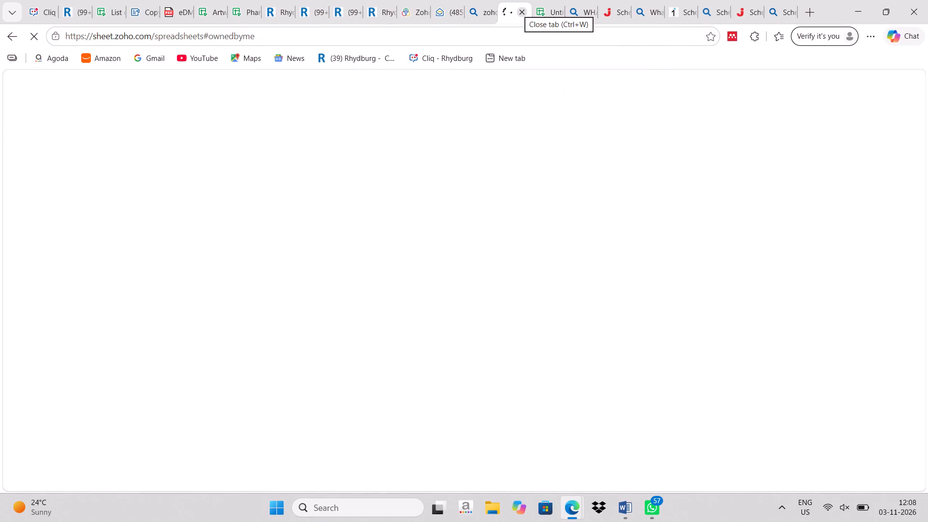
pyautogui.tripleClick(524, 11)
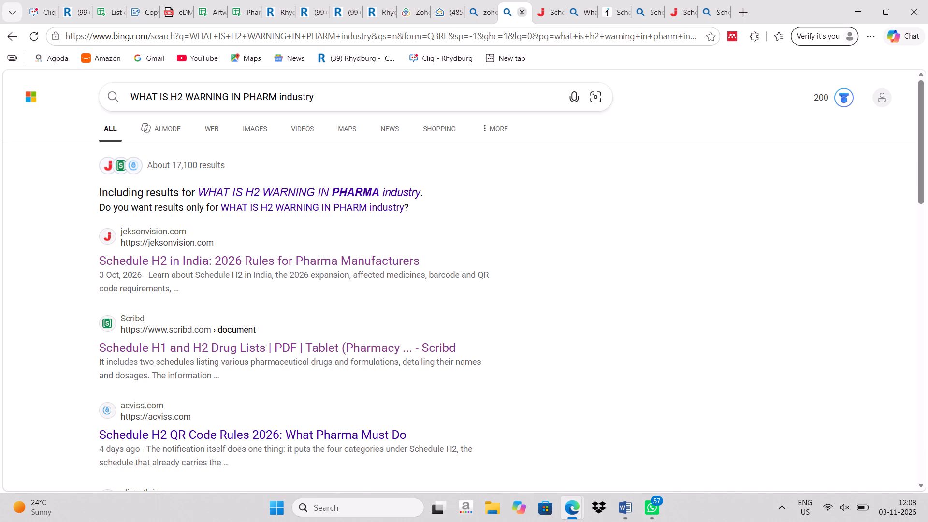
pyautogui.click(524, 11)
pyautogui.tripleClick(524, 11)
pyautogui.doubleClick(524, 11)
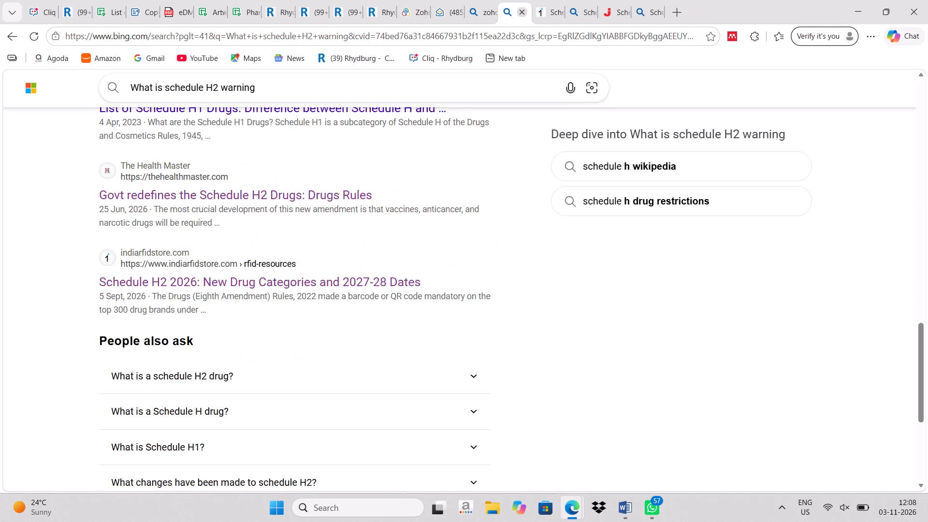
pyautogui.doubleClick(524, 11)
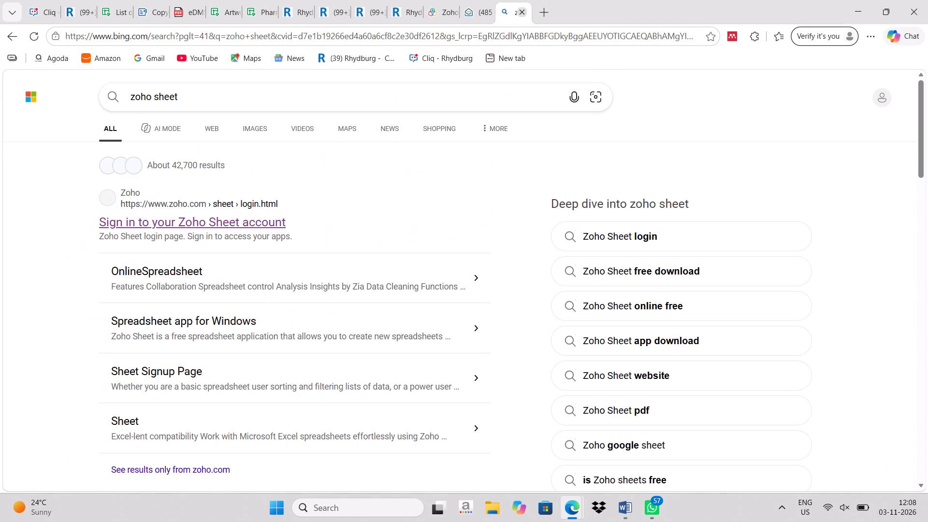
# Open the Gap Report from the Regulatory Projects page of Rhydburg Caliber, dismissing the translation offer.
pyautogui.click(304, 6)
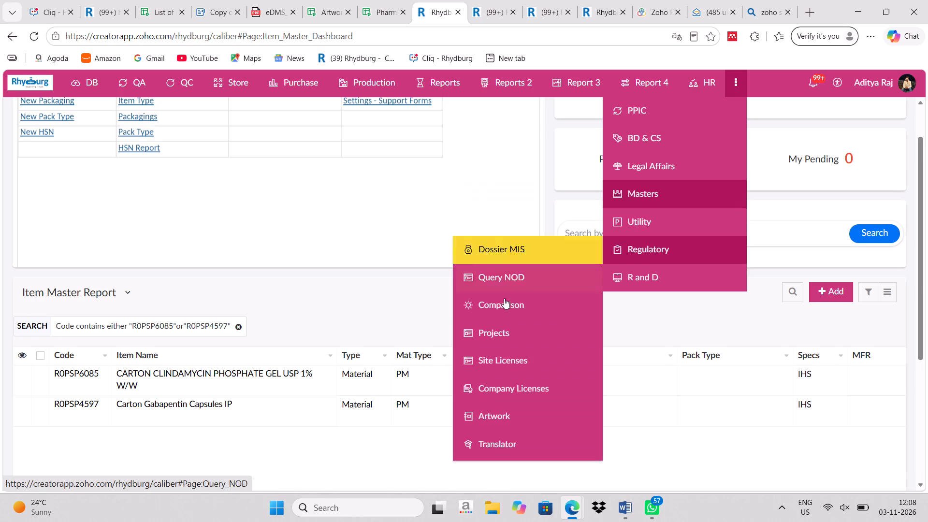
pyautogui.click(493, 328)
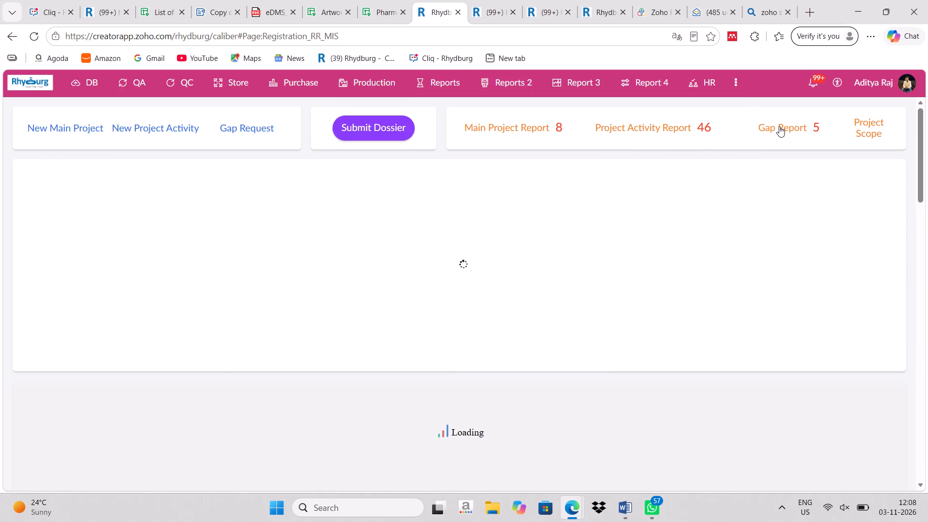
pyautogui.click(779, 126)
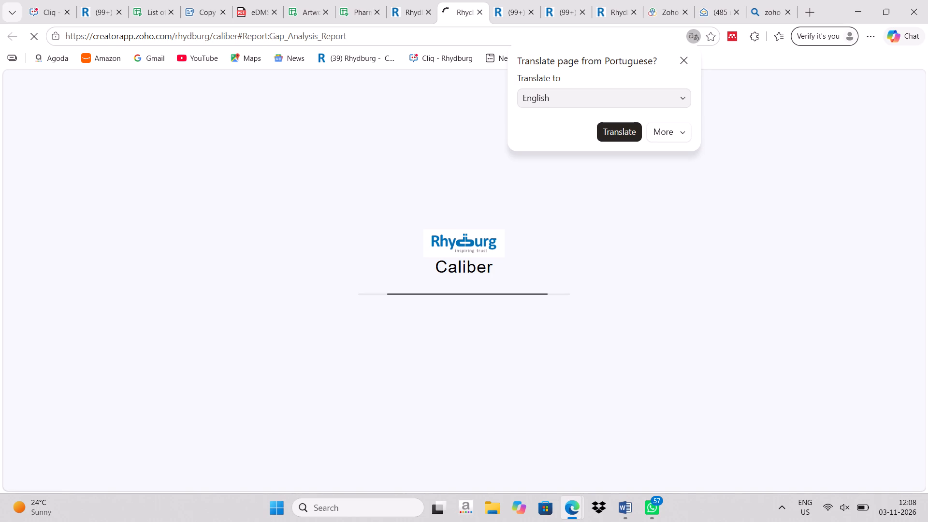
pyautogui.click(687, 56)
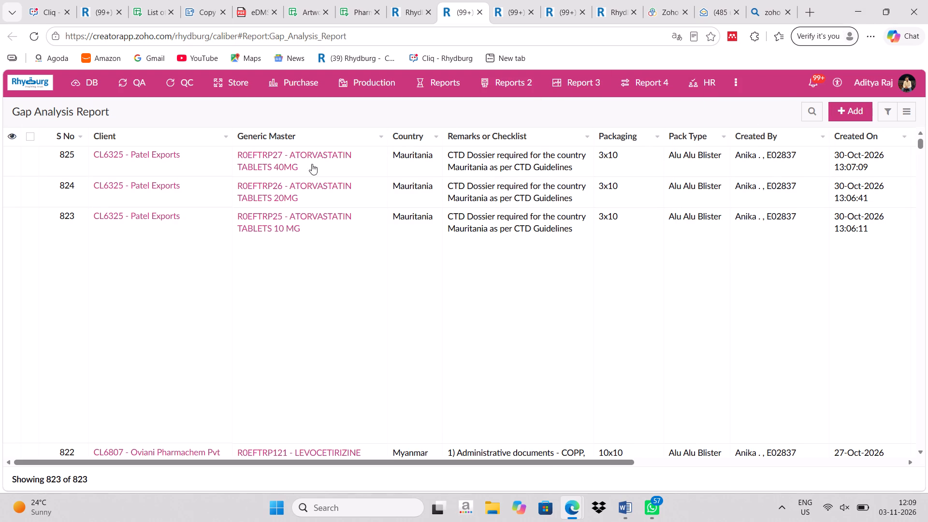
# Copy the generic master code R0EFTRP27 from entry 825, Atorvastatin Tablets 40MG, in the Gap Analysis Report.
pyautogui.moveTo(238, 153); pyautogui.dragTo(276, 153)
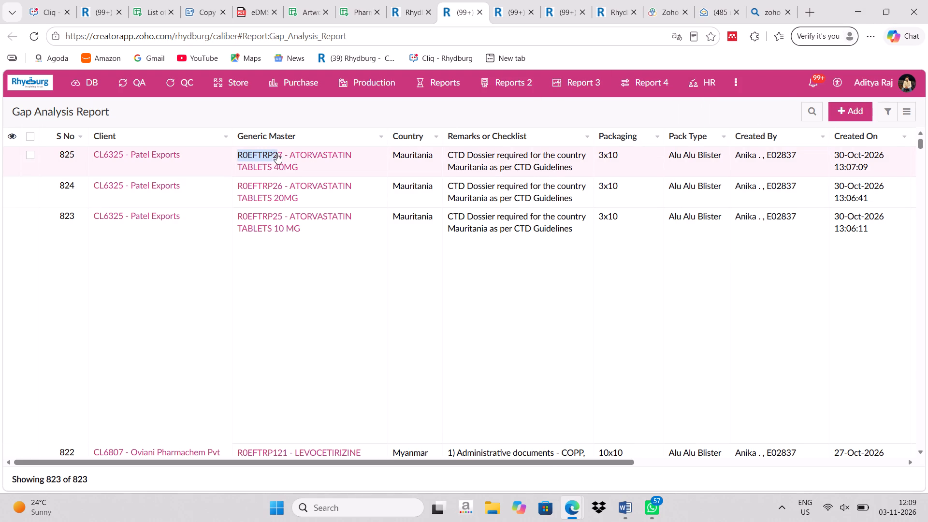
pyautogui.moveTo(276, 153); pyautogui.dragTo(281, 154)
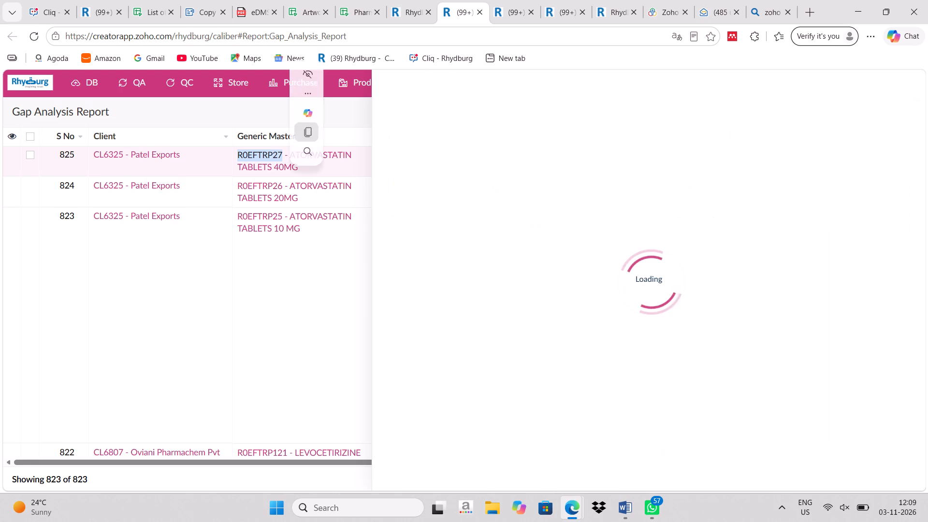
pyautogui.click(315, 133)
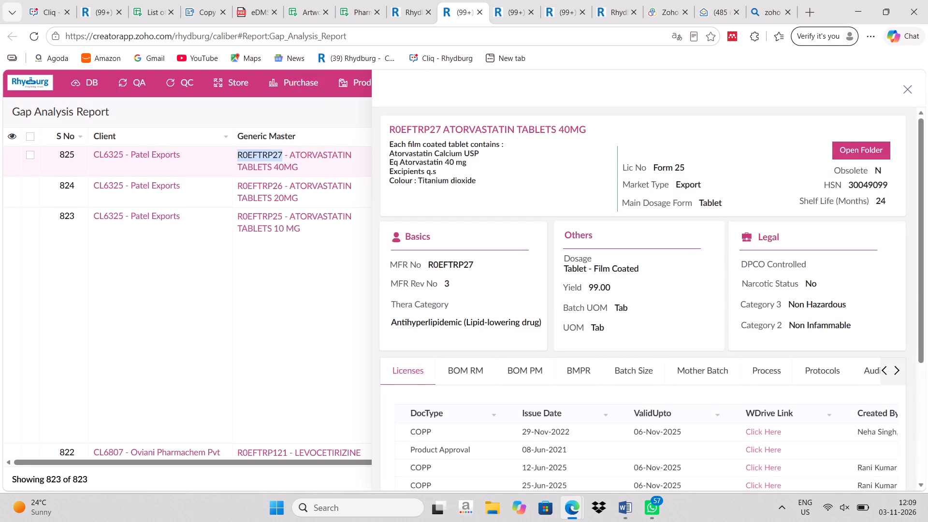
# Open Gap Analysis entry 825 for Atorvastatin Tablets 40MG, Mauritania, for editing.
pyautogui.click(358, 157)
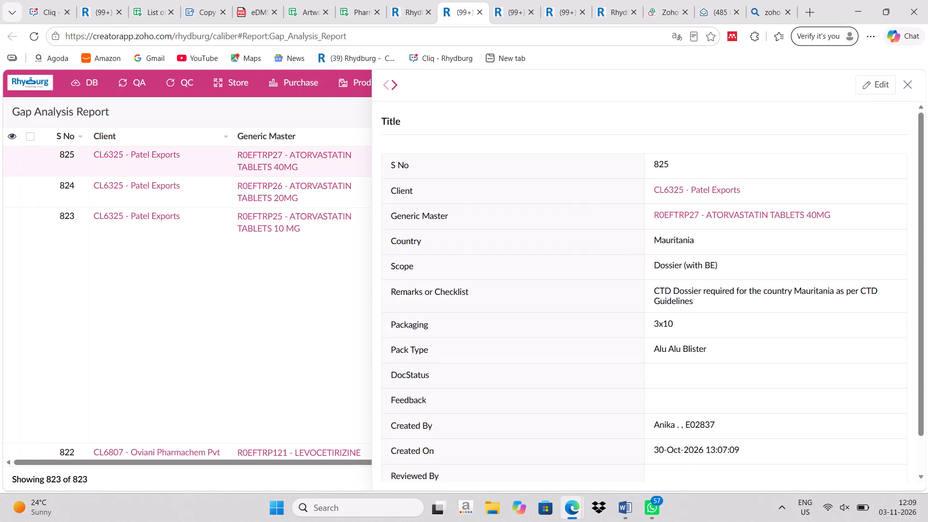
pyautogui.click(876, 86)
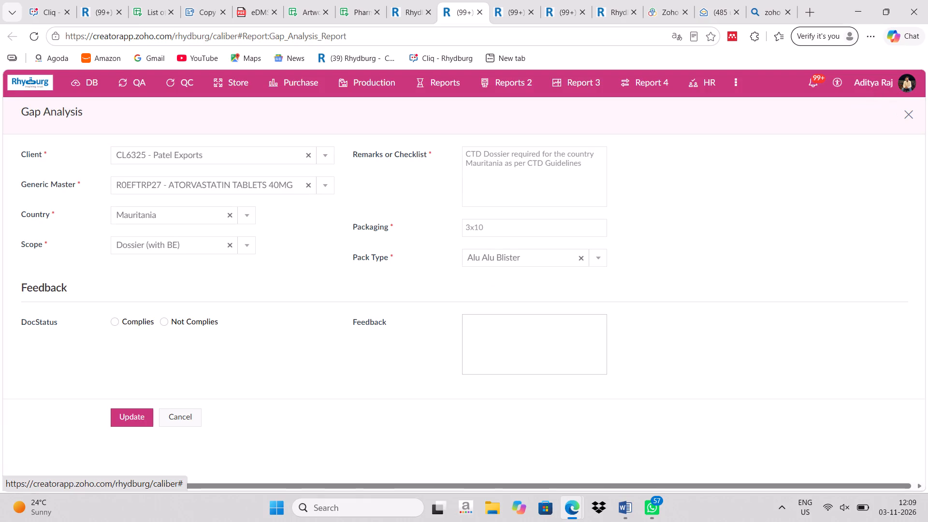
# Arrange the two browser windows side by side, with the Gap Analysis form's Feedback box in view.
pyautogui.click(886, 8)
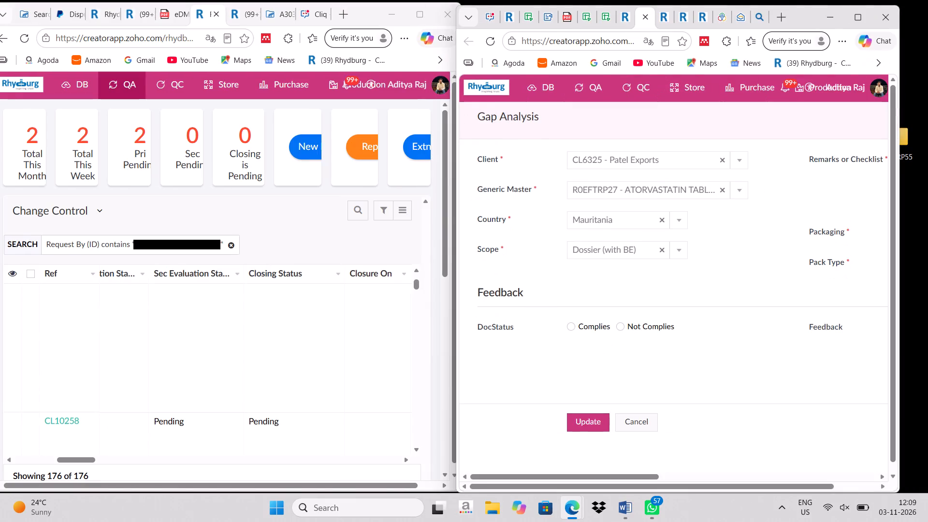
pyautogui.moveTo(800, 14); pyautogui.dragTo(831, 16)
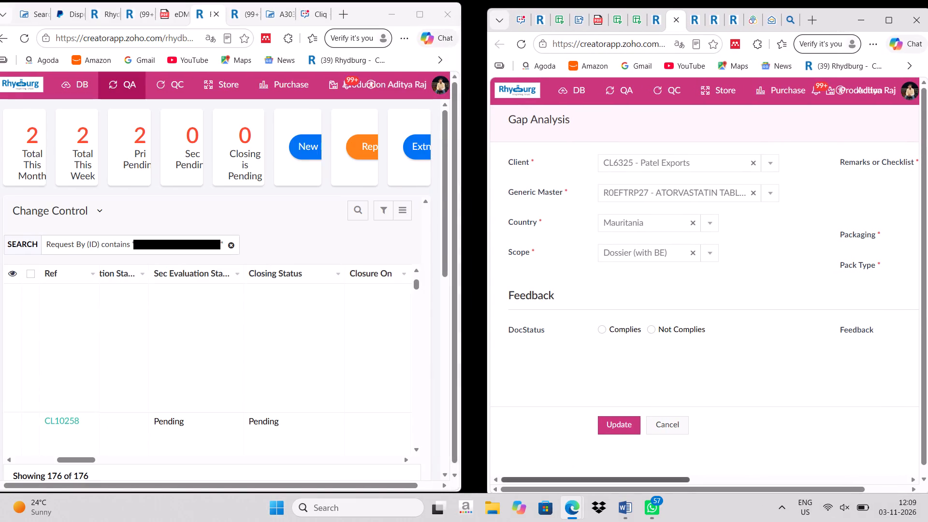
pyautogui.moveTo(621, 477); pyautogui.dragTo(761, 468)
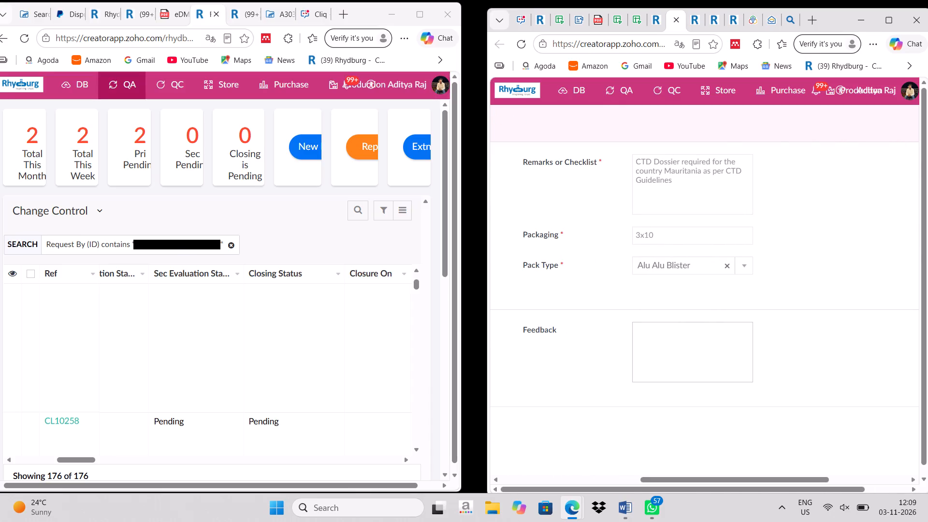
pyautogui.moveTo(462, 330); pyautogui.dragTo(485, 341)
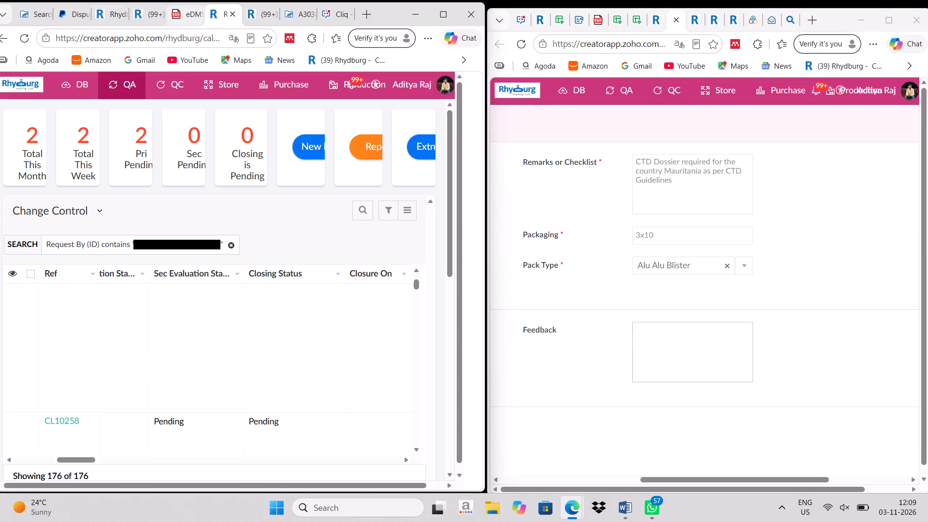
# In the other browser window, close the eDMS PDF, Change Control, WorkDrive file and PayPal disputes tabs.
pyautogui.click(191, 9)
pyautogui.click(196, 12)
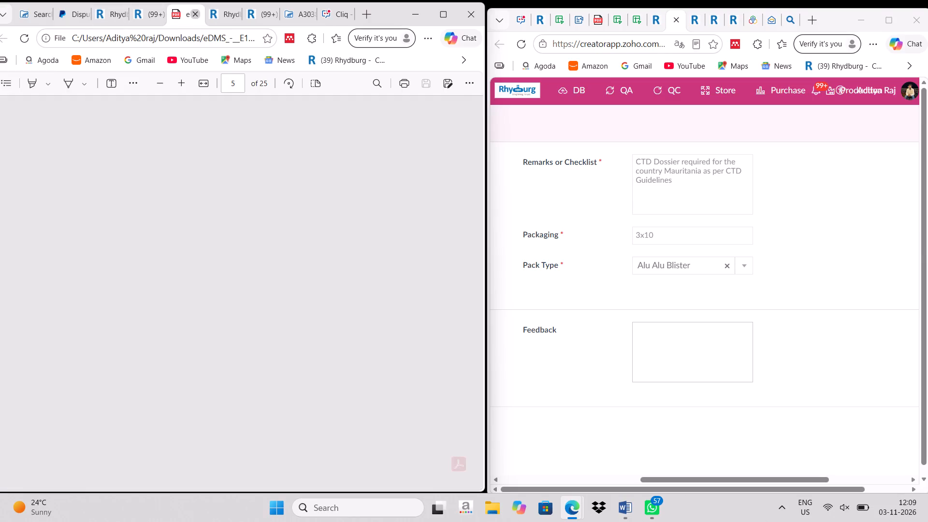
pyautogui.click(196, 12)
pyautogui.doubleClick(196, 12)
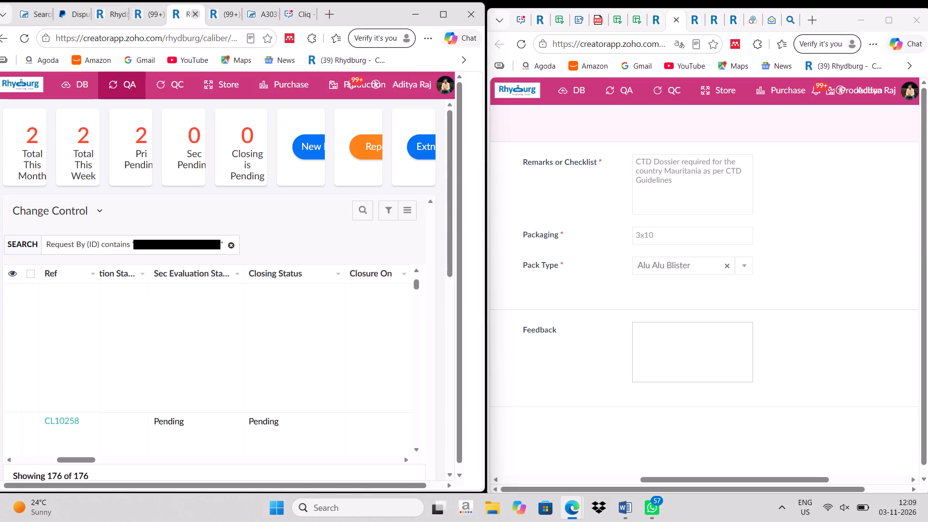
pyautogui.click(196, 12)
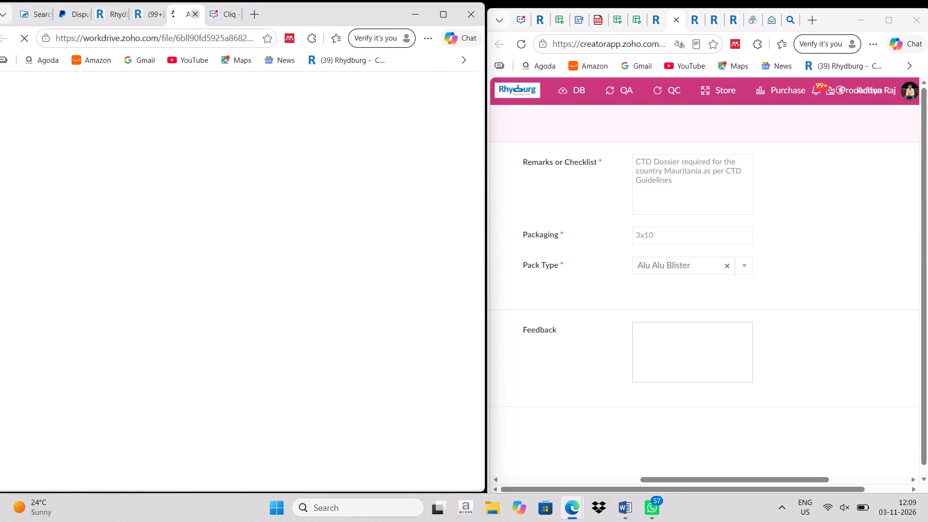
pyautogui.click(196, 12)
pyautogui.click(76, 14)
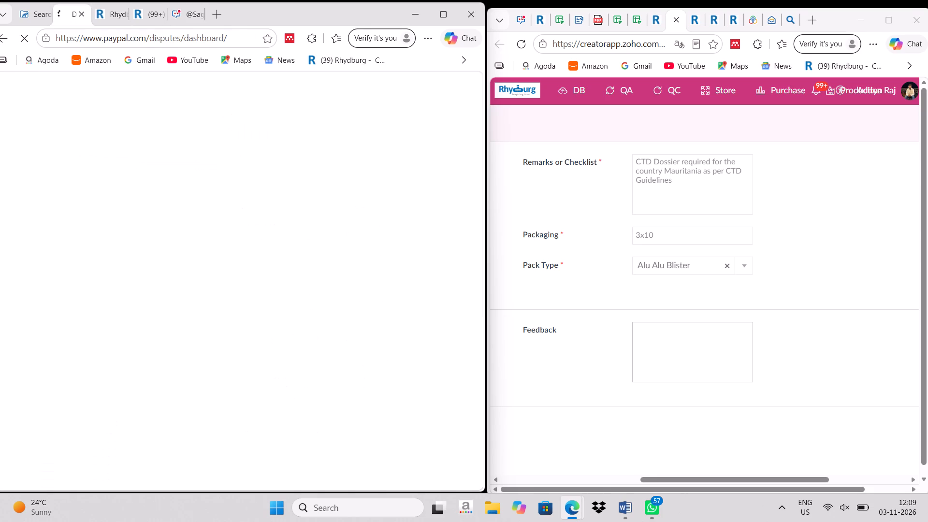
pyautogui.click(81, 13)
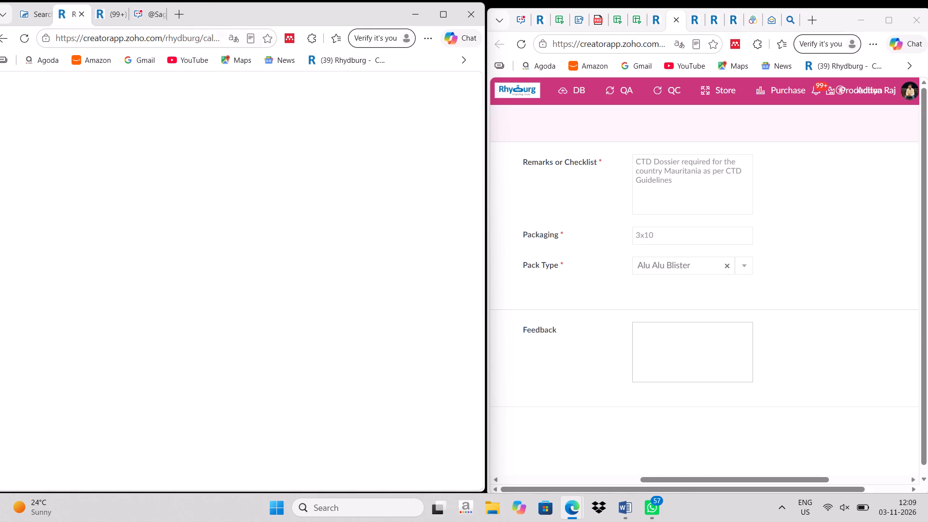
# Close the eDMS MFR document preview in the Cliq chat and look over the conversation.
pyautogui.click(148, 10)
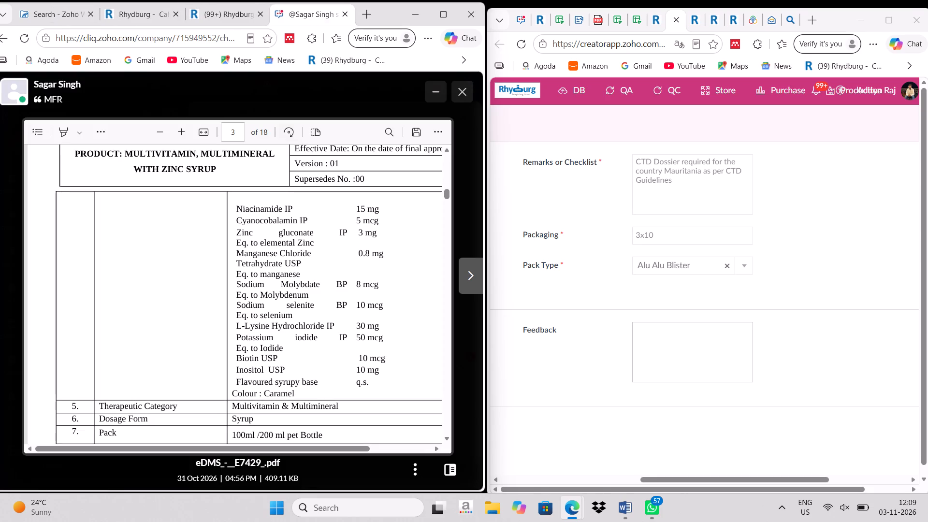
pyautogui.click(460, 93)
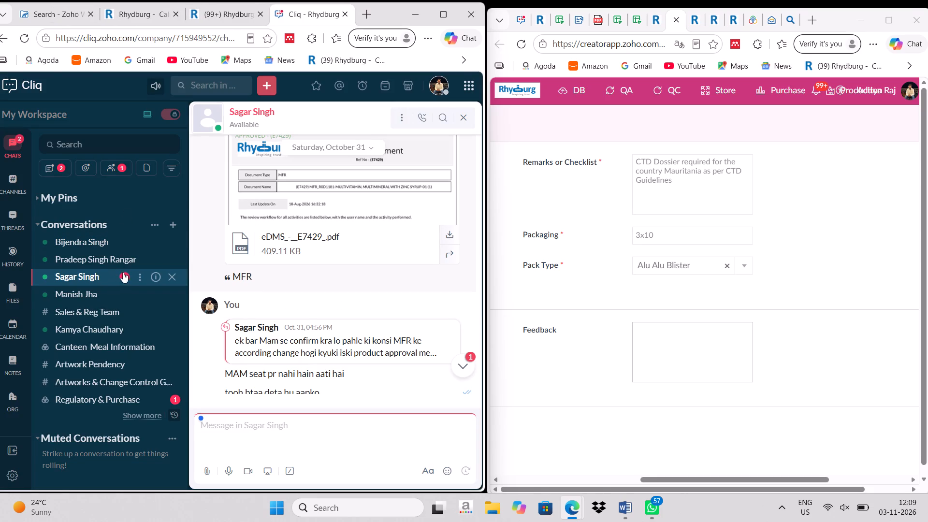
pyautogui.scroll(3, 108, 293)
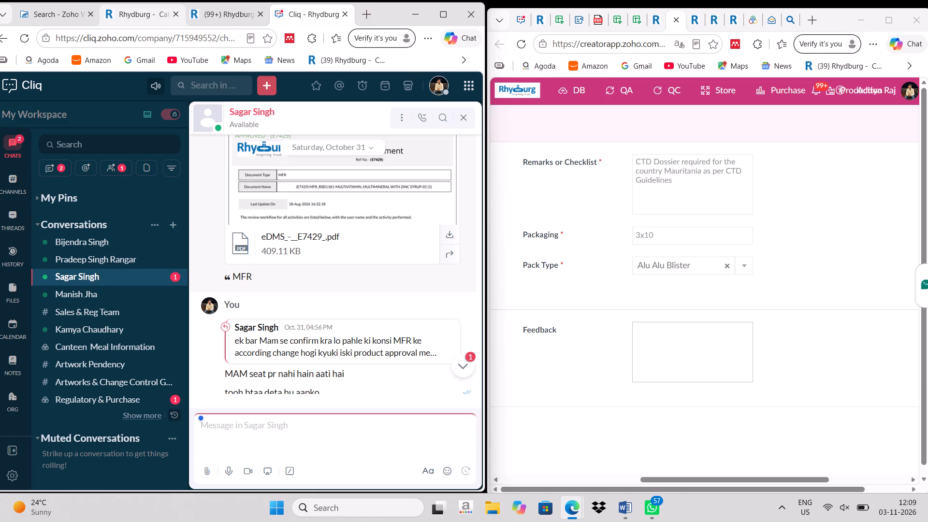
# Switch to Zoho WorkDrive and search for PDF documents with the copied code R0EFTRP27.
pyautogui.click(138, 15)
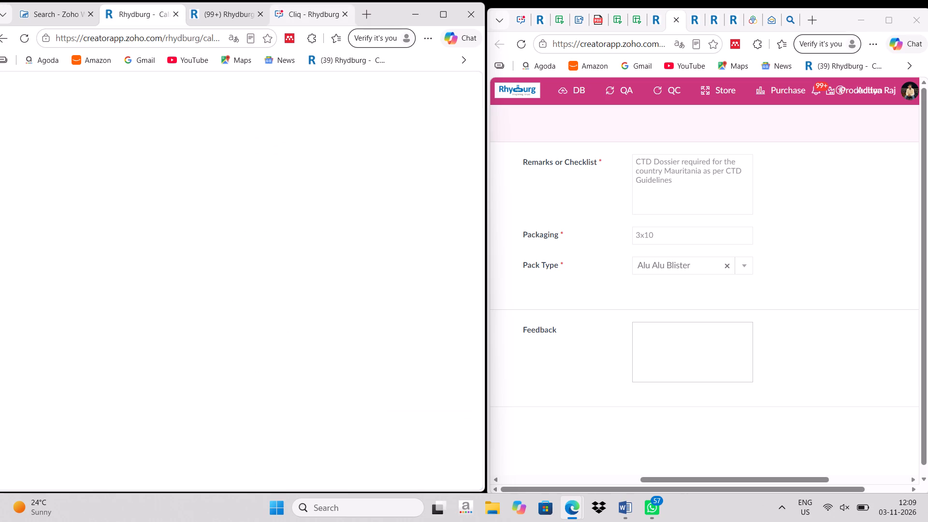
pyautogui.click(61, 8)
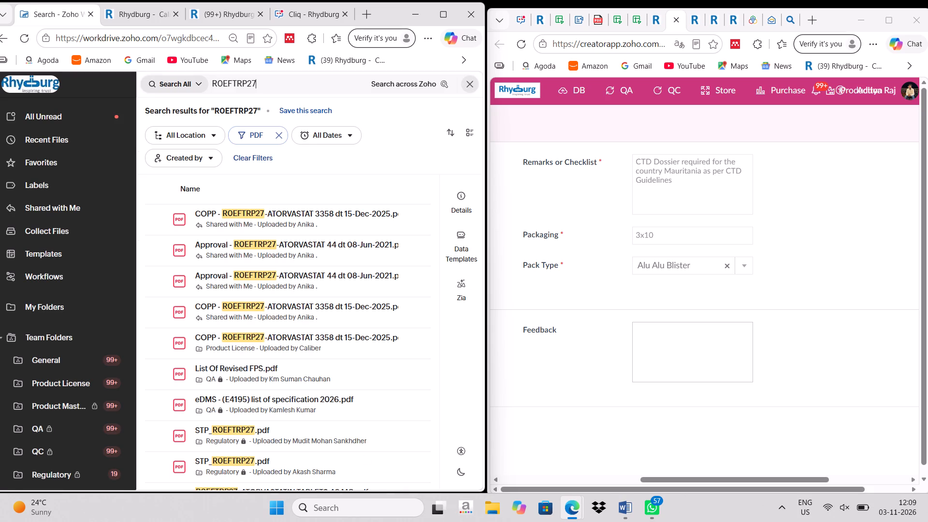
pyautogui.moveTo(267, 84); pyautogui.dragTo(211, 86)
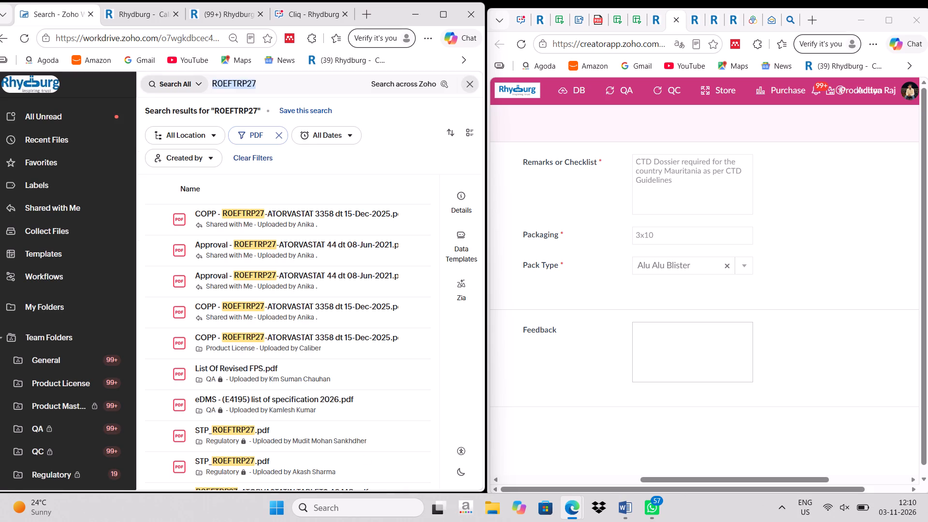
pyautogui.hotkey('ctrl', 'v')
pyautogui.press('Return')
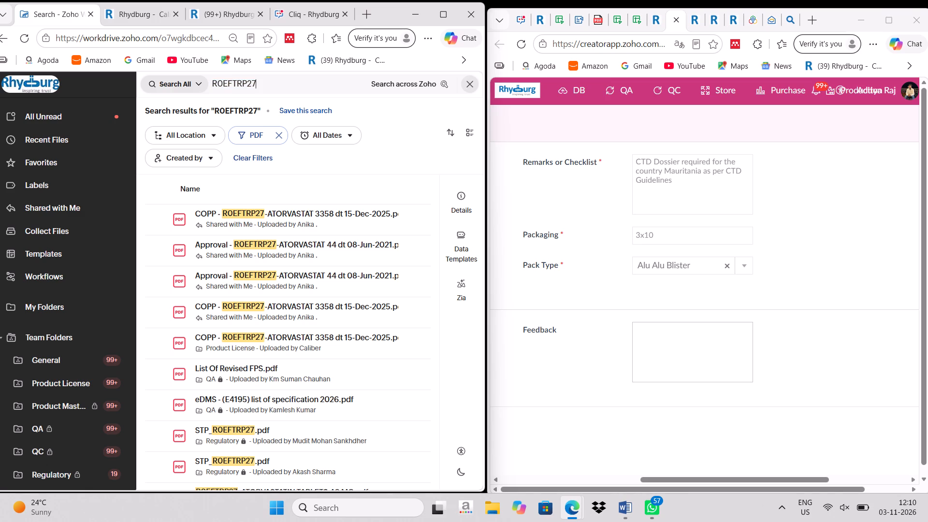
pyautogui.press('Return')
# Enter "COPP (Available)" and "Product Approval (Available)" on separate lines in the Gap Analysis Feedback box.
pyautogui.click(654, 335)
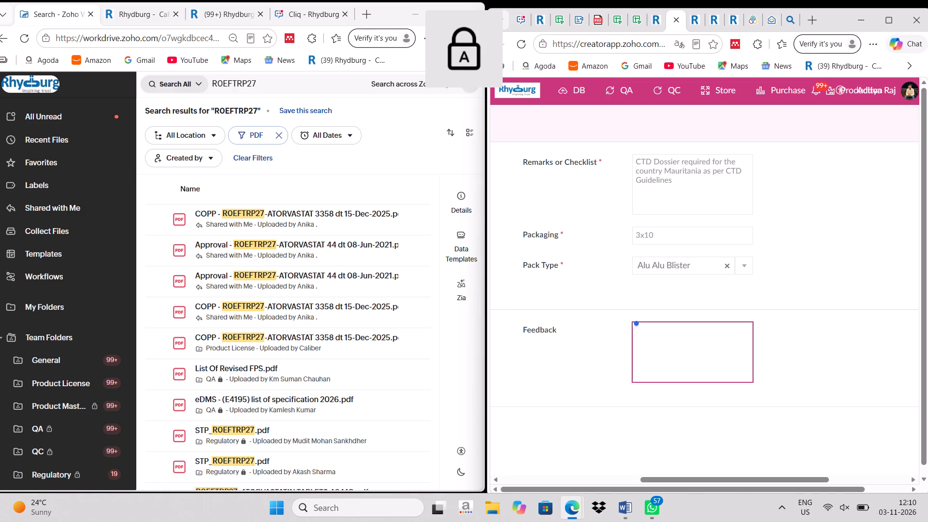
pyautogui.write('COPP')
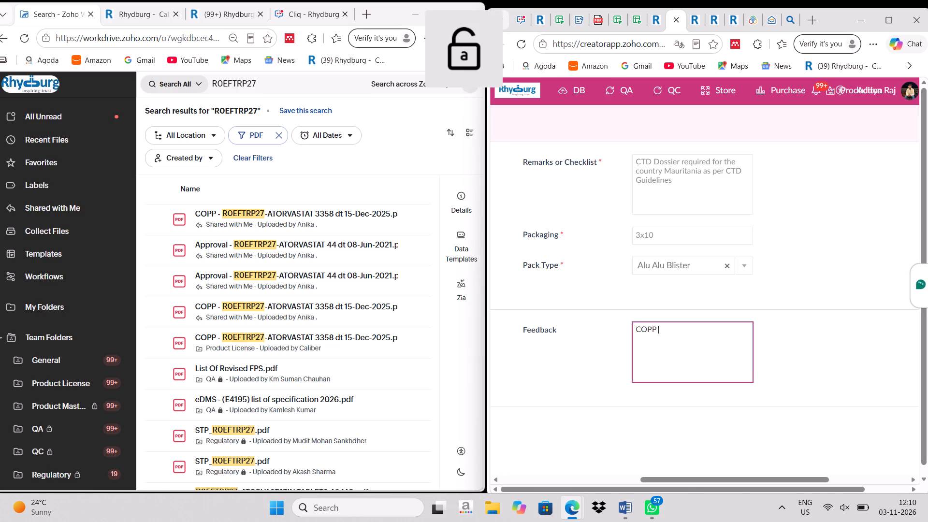
pyautogui.write('(Available)')
pyautogui.press('Return')
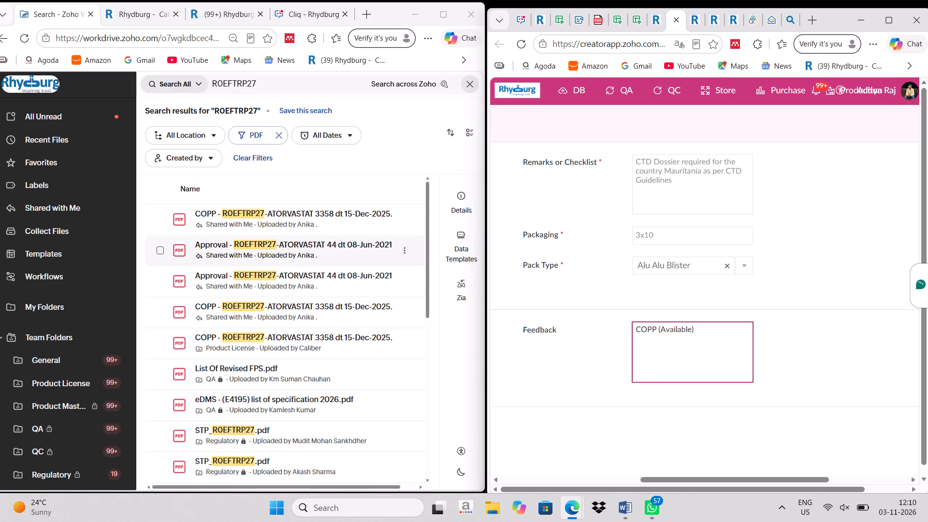
pyautogui.write('Product Approval (')
pyautogui.write('Available)')
pyautogui.press('Return')
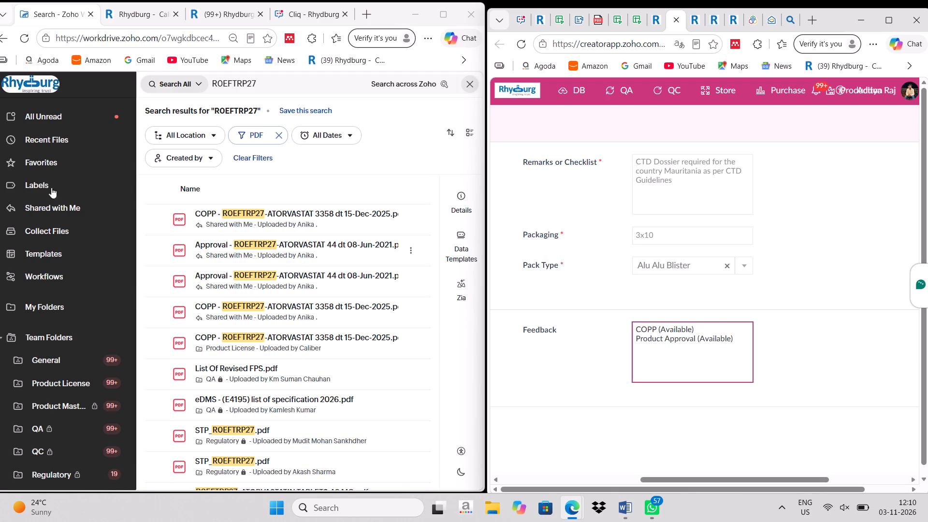
# Check further down the search results and add "STP (Available)" and "RMSTP (Available)" on separate lines in the Feedback box.
pyautogui.scroll(-1, 254, 318)
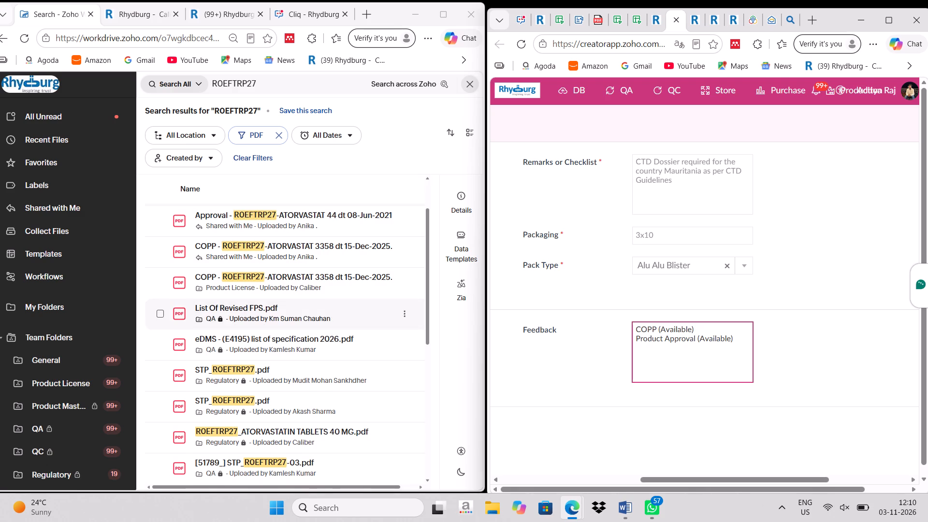
pyautogui.scroll(-1, 253, 318)
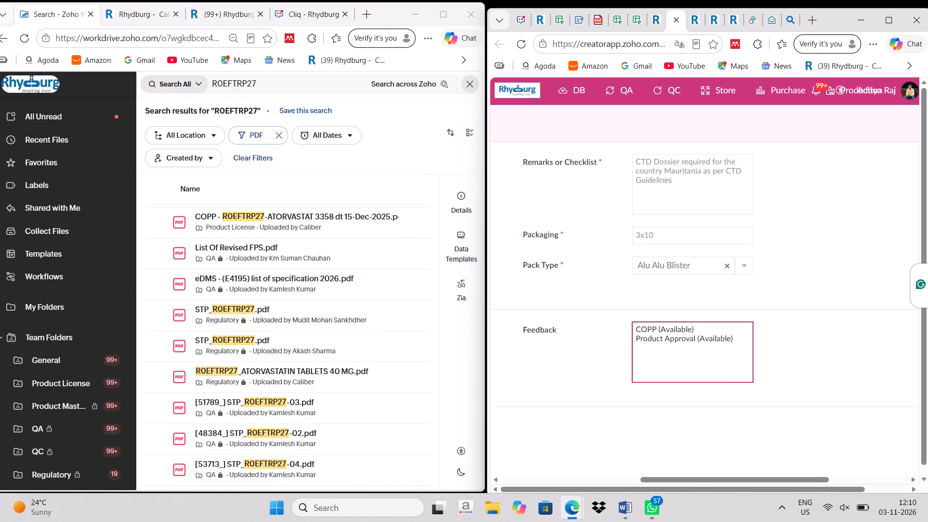
pyautogui.write('STP (')
pyautogui.write('Available)')
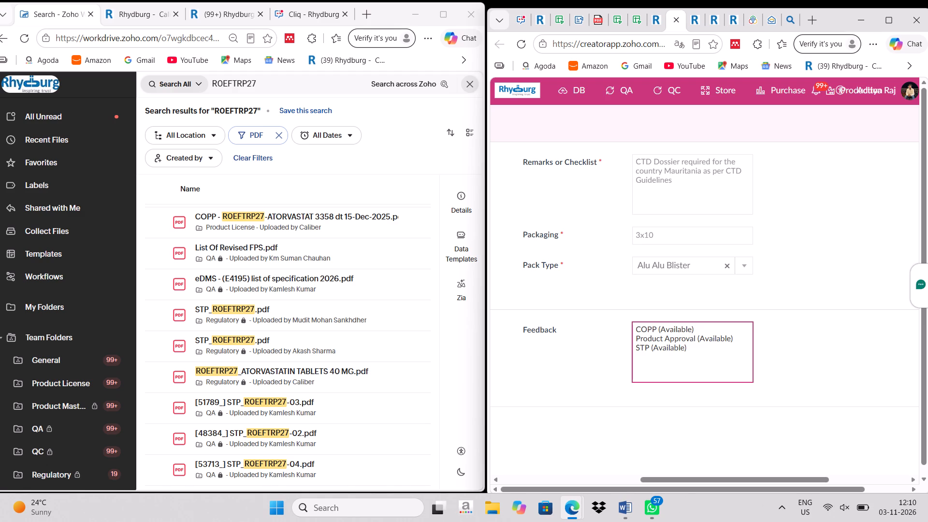
pyautogui.press('Return')
pyautogui.write('RMSTP')
pyautogui.press('space')
pyautogui.write('(Available)')
pyautogui.press('Return')
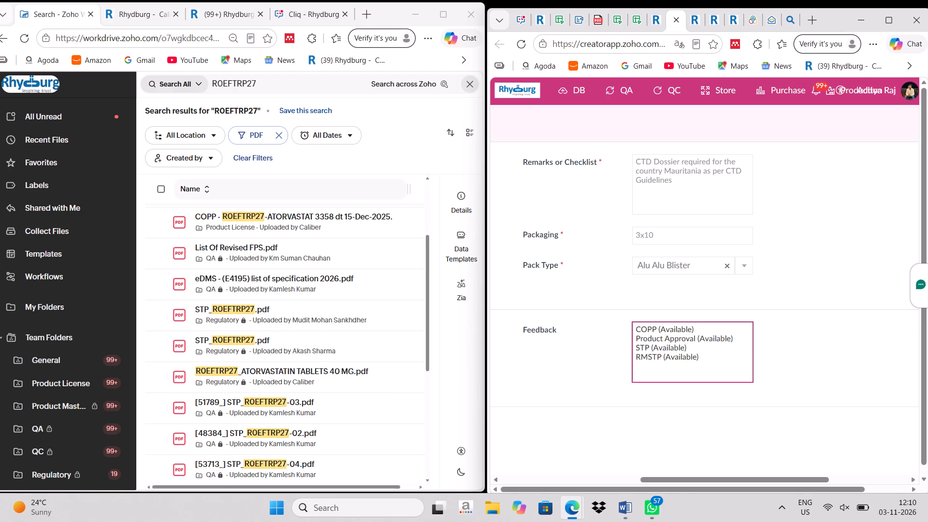
# Add "BMR (Available)" and "BPR (Available)" on separate lines below the RMSTP entry in the Feedback box.
pyautogui.scroll(-2, 218, 348)
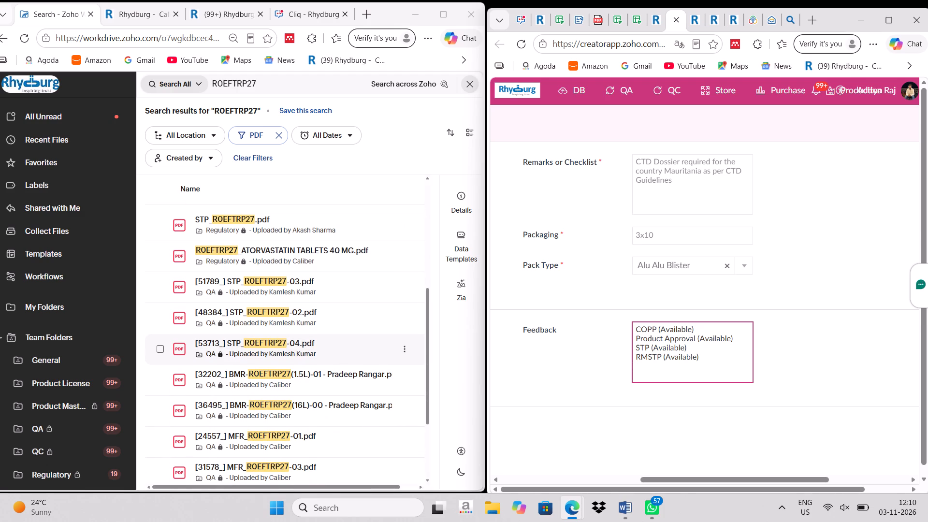
pyautogui.write('BMR')
pyautogui.press('space')
pyautogui.write('(Available)')
pyautogui.press('Return')
pyautogui.write('BPR')
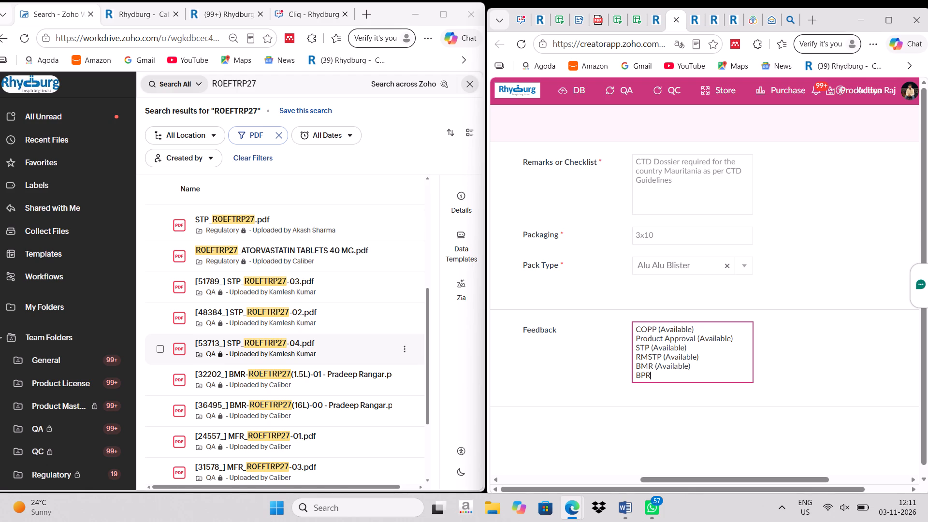
pyautogui.press('space')
pyautogui.write('(Available)')
pyautogui.press('Return')
# Add "MFR (Available)" and "PVP (Available)" on separate lines below the BPR entry in the Feedback box.
pyautogui.scroll(-1, 239, 399)
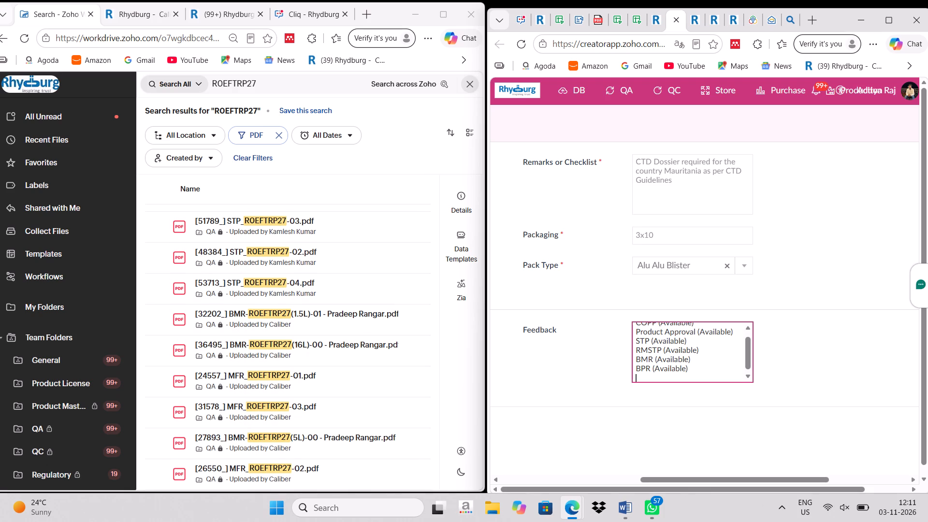
pyautogui.write('MFR')
pyautogui.press('space')
pyautogui.write('(Available)')
pyautogui.press('Return')
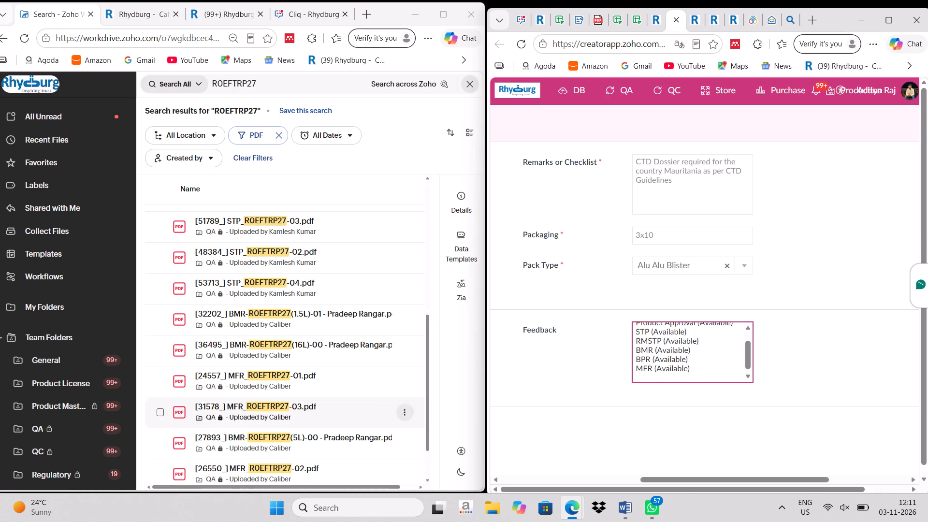
pyautogui.scroll(-2, 356, 393)
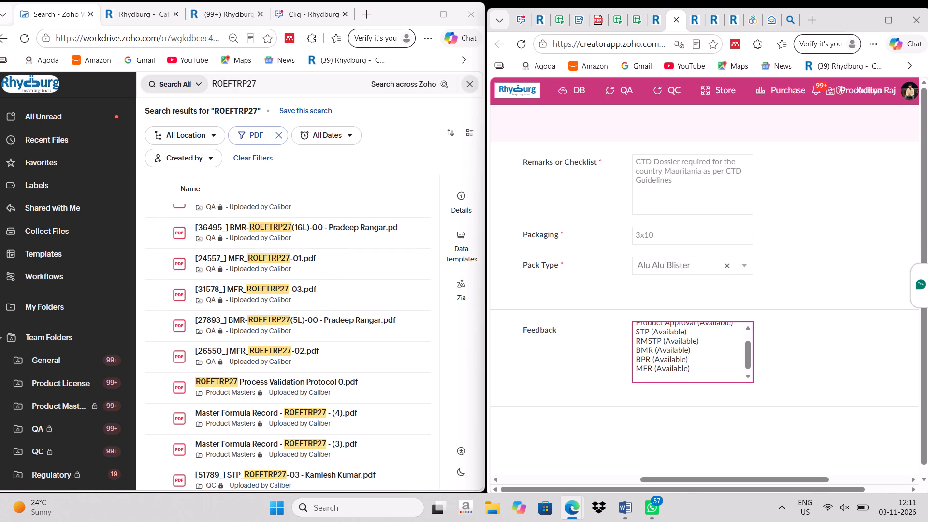
pyautogui.write('PVP (Available')
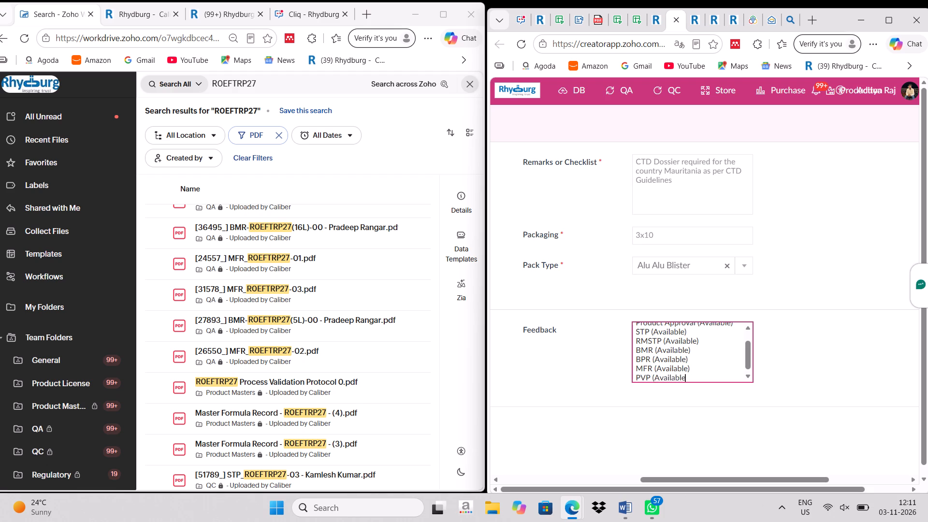
pyautogui.hotkey('shift', ')')
pyautogui.press('Return')
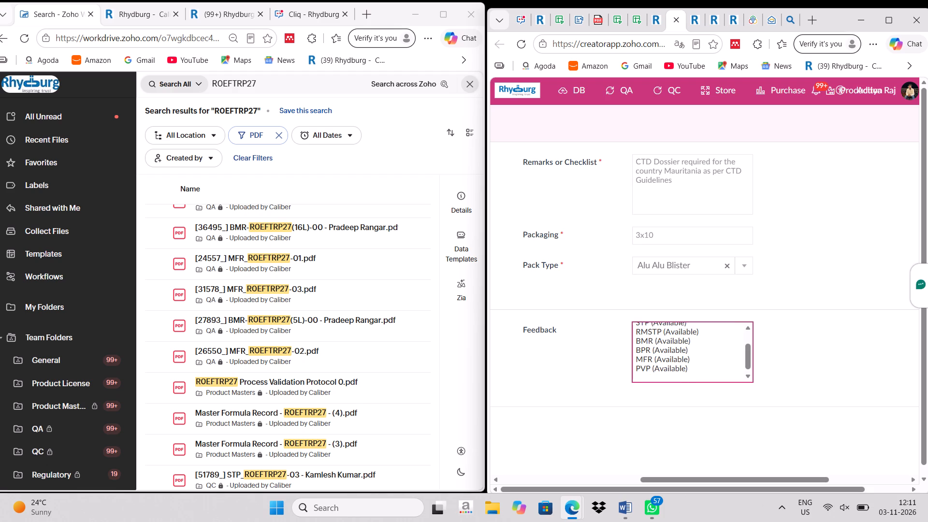
# Check the next batch of search results and add the line "PDR (Available)" below PVP in the Feedback box.
pyautogui.scroll(-2, 222, 358)
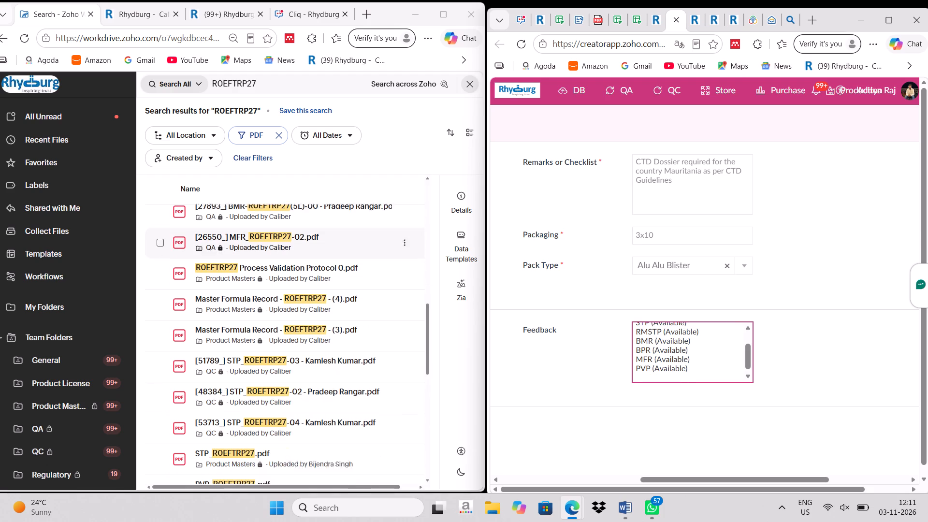
pyautogui.scroll(-1, 254, 412)
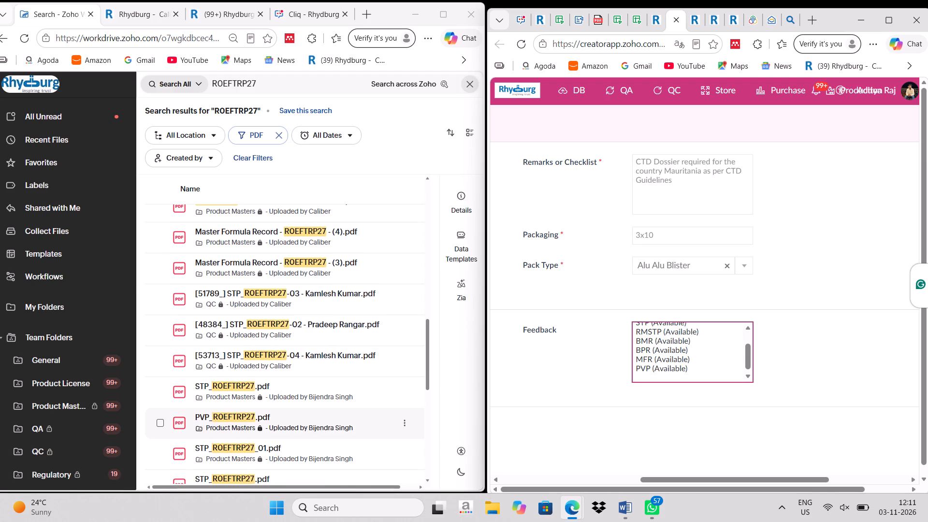
pyautogui.scroll(-3, 269, 437)
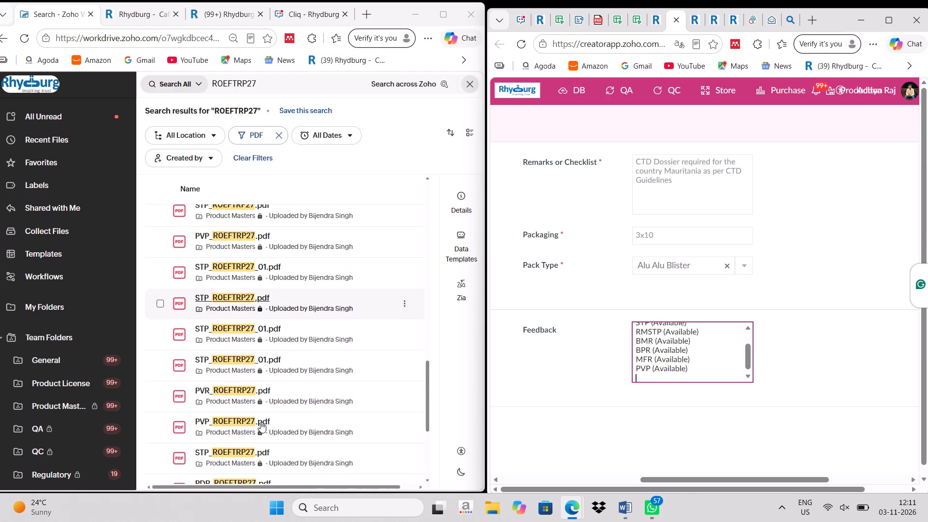
pyautogui.scroll(-2, 261, 418)
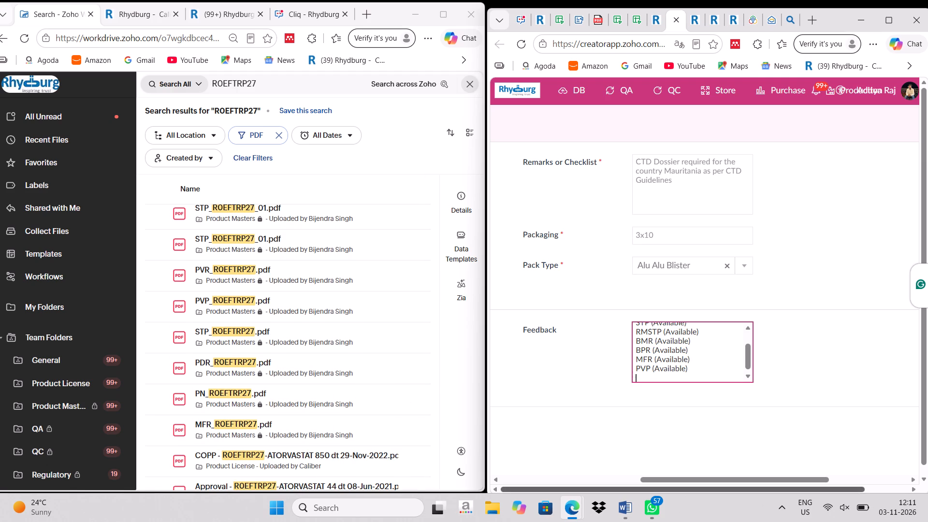
pyautogui.write('PDR')
pyautogui.press('space')
pyautogui.write('(Available)')
pyautogui.press('Return')
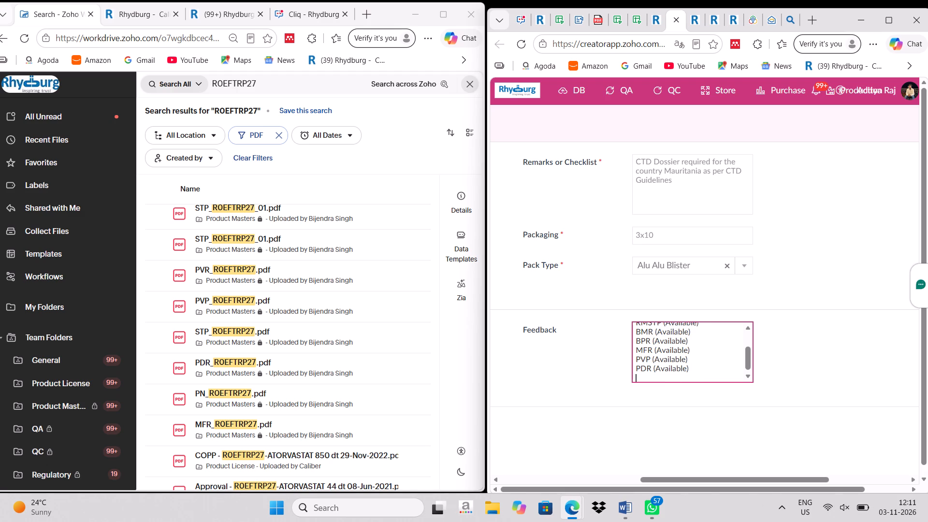
# Add "CDP (Available)" and "AMV (Available)" on separate lines below the PDR entry in the Feedback box.
pyautogui.scroll(-5, 355, 362)
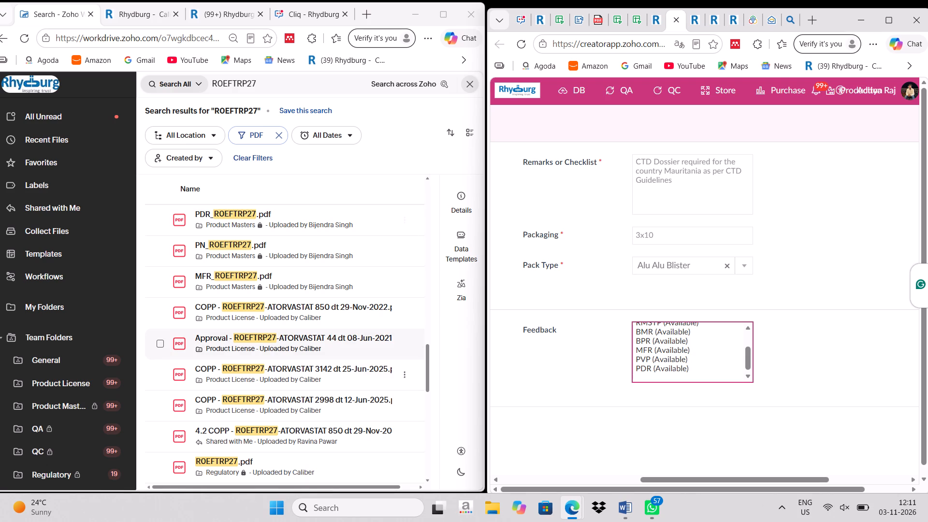
pyautogui.scroll(-3, 340, 352)
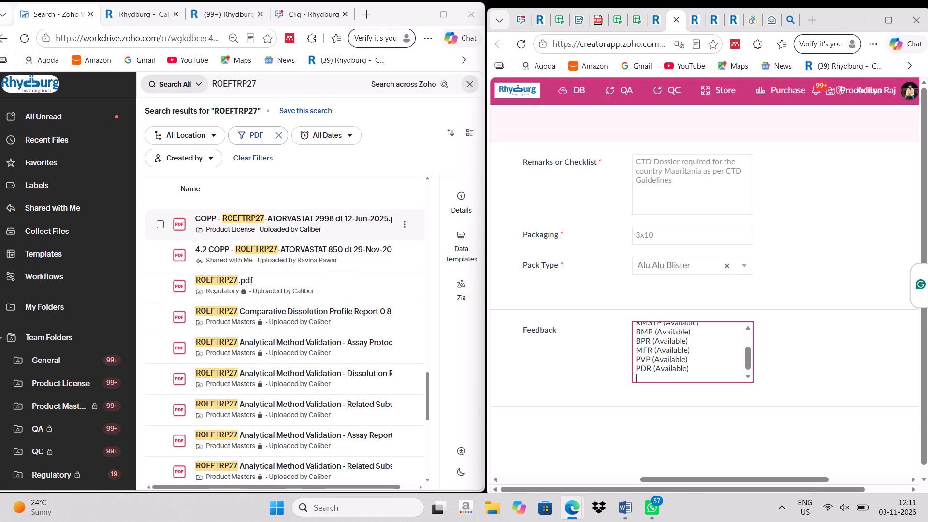
pyautogui.write('CP')
pyautogui.press('BackSpace')
pyautogui.write('DP (Available)')
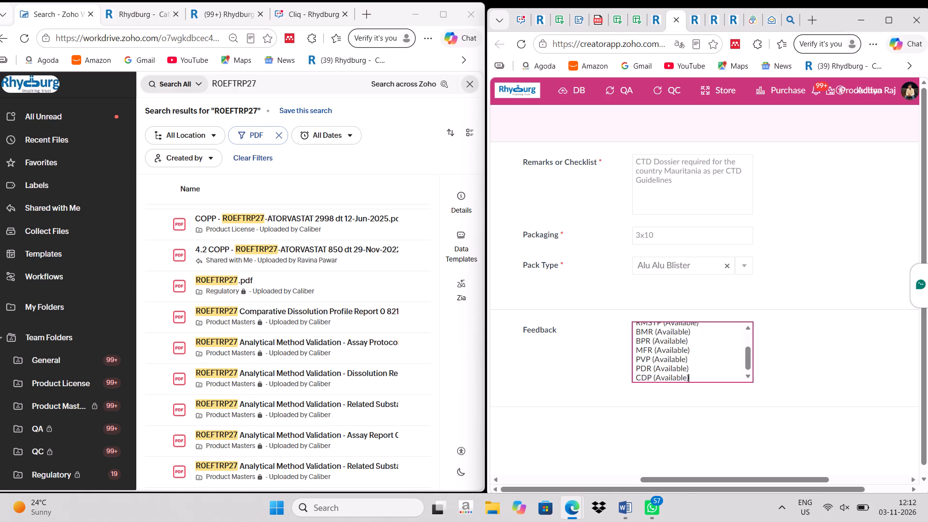
pyautogui.press('Return')
pyautogui.write('AMV (Available)')
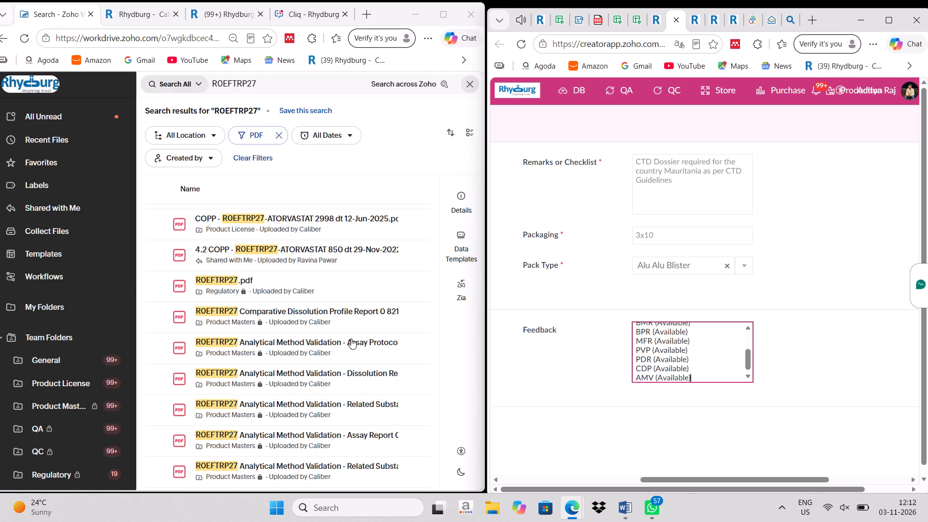
# Check the remaining PDF search results for ROEFTRP27 and add the line "FPS (Available)" below the AMV entry in the Feedback box.
pyautogui.scroll(-2, 329, 335)
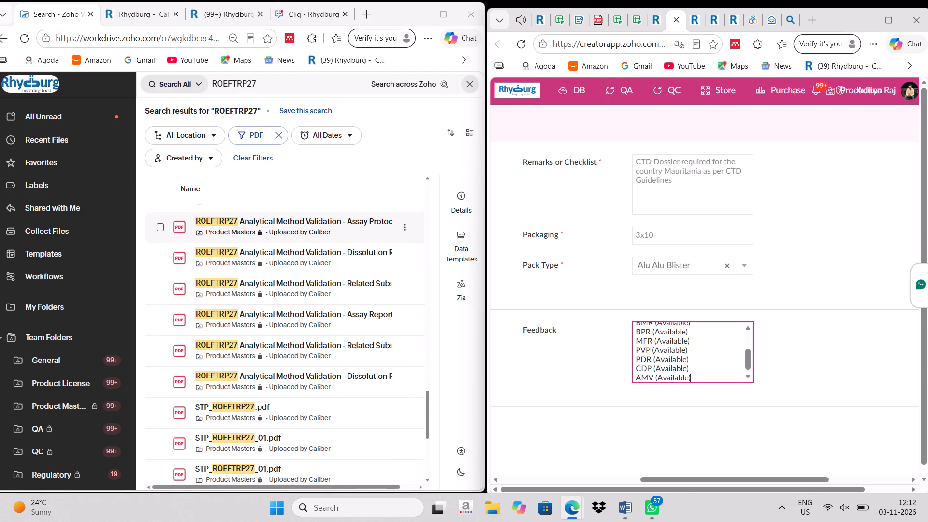
pyautogui.scroll(-1, 329, 335)
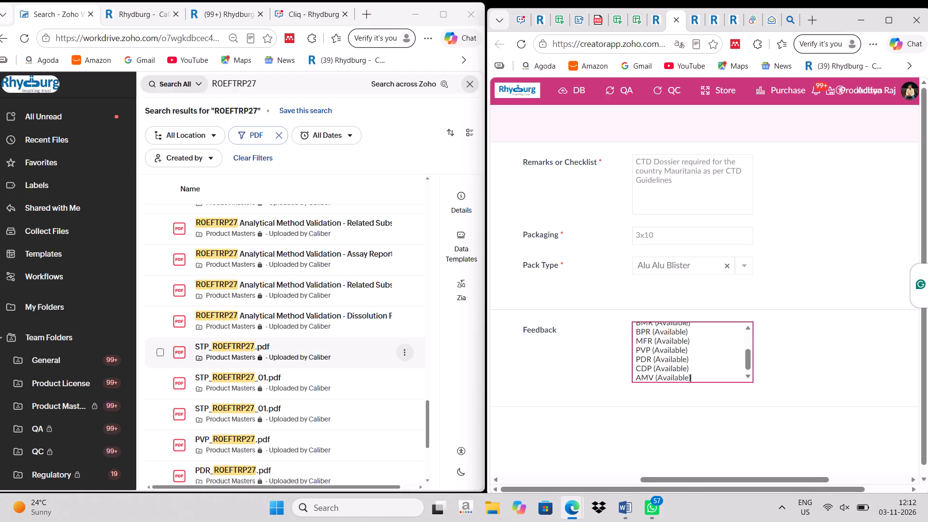
pyautogui.press('Return')
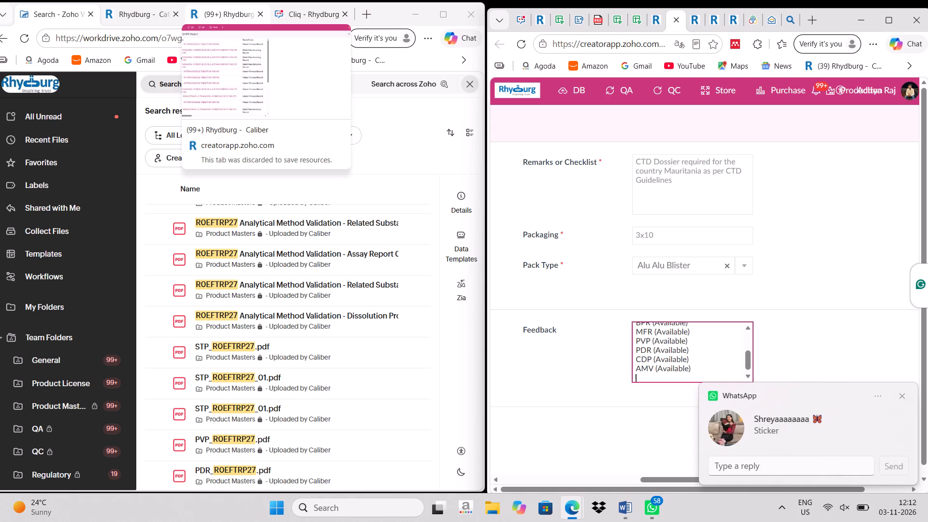
pyautogui.click(902, 395)
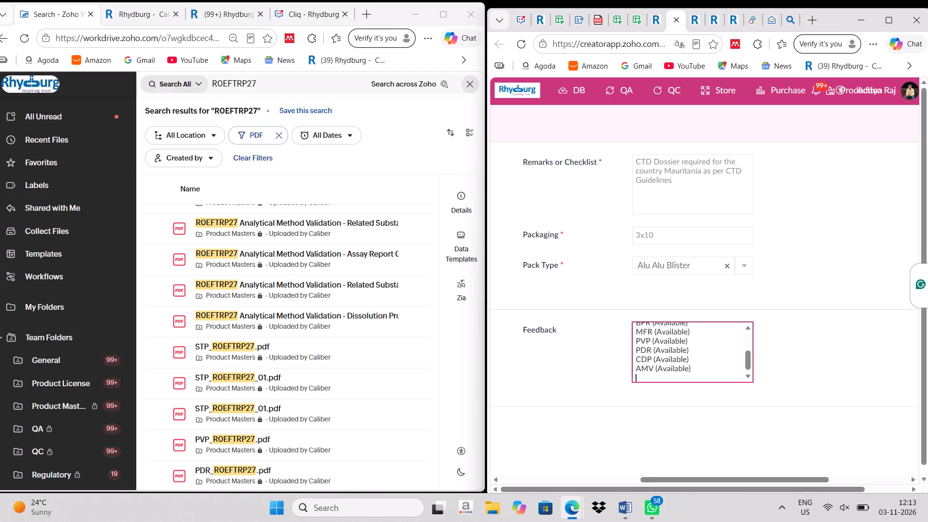
pyautogui.scroll(-1, 266, 294)
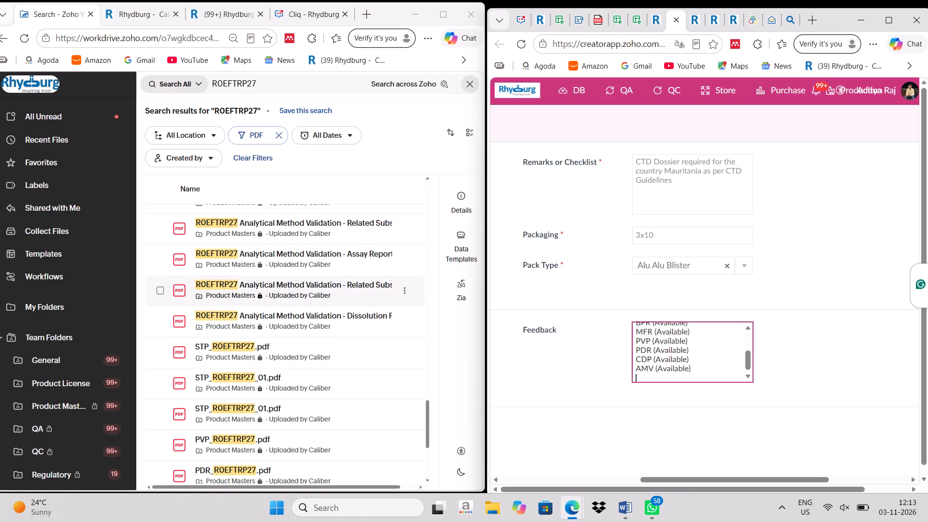
pyautogui.scroll(-4, 266, 295)
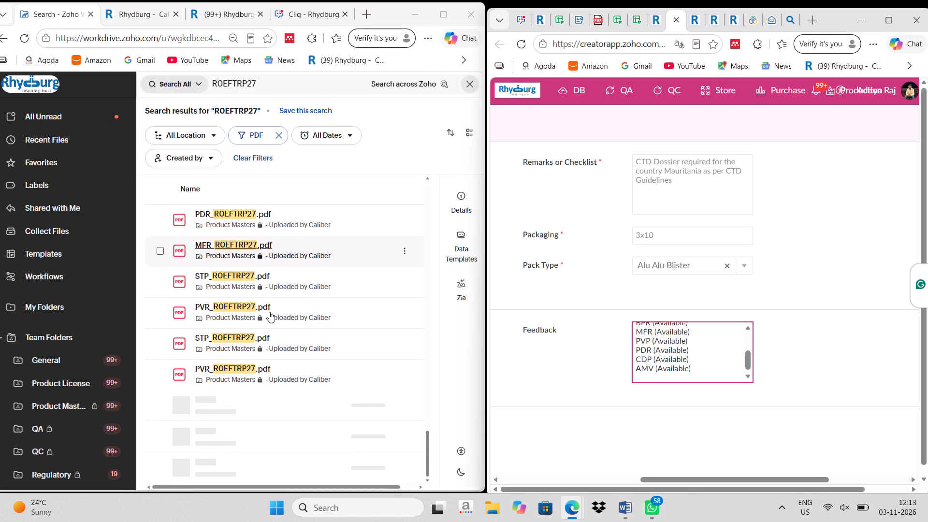
pyautogui.scroll(-1, 261, 346)
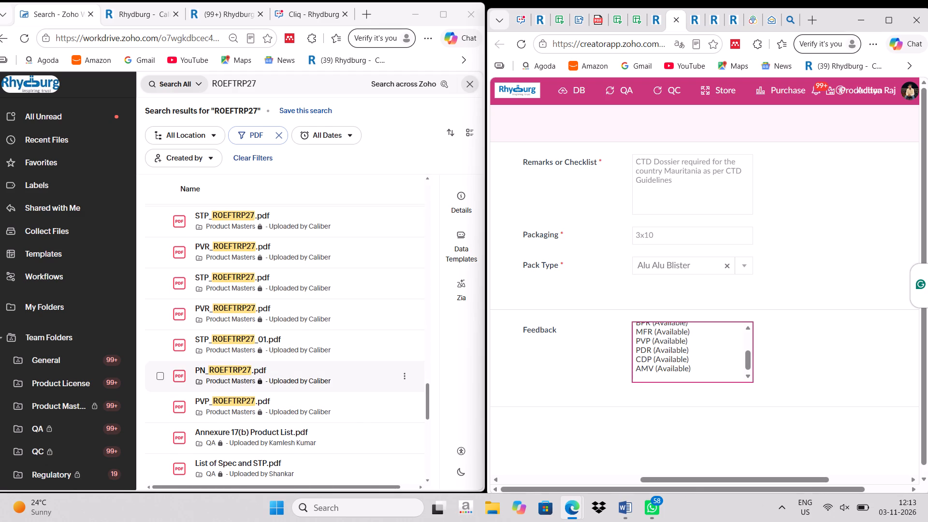
pyautogui.scroll(-2, 256, 364)
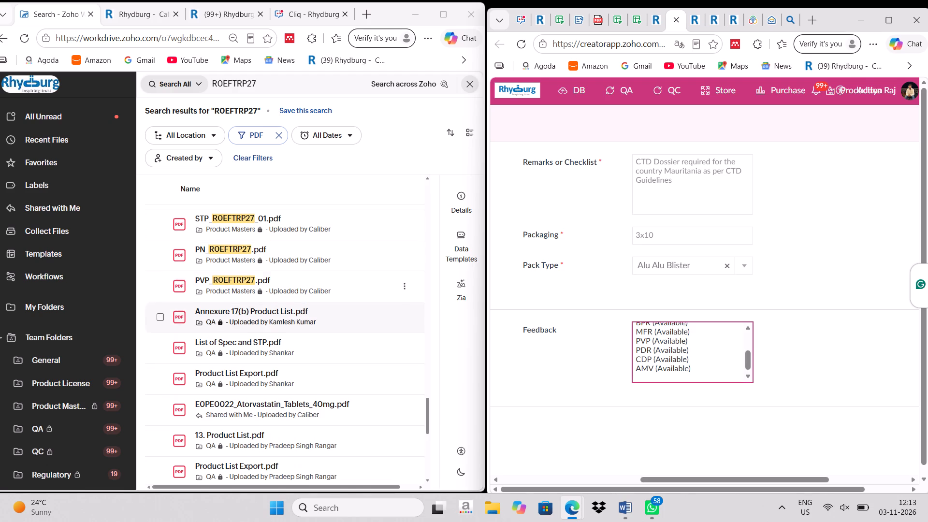
pyautogui.scroll(-2, 302, 392)
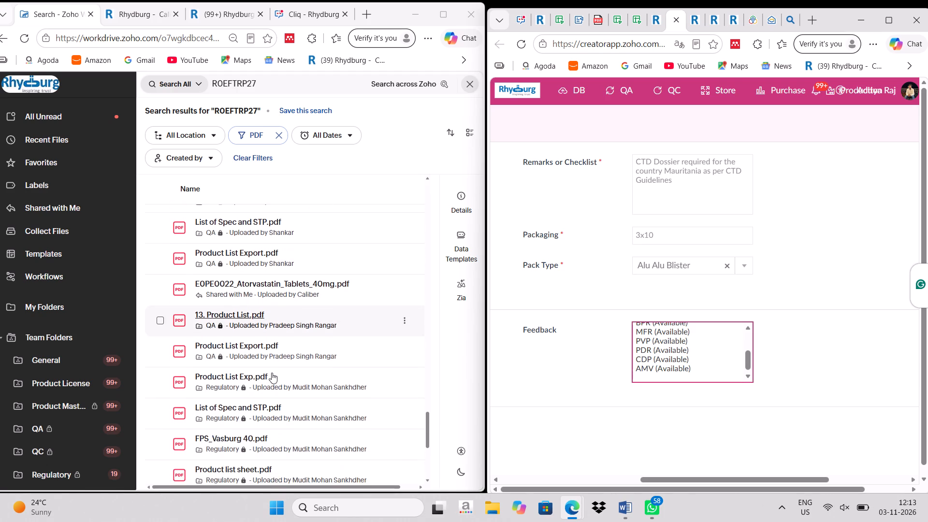
pyautogui.scroll(-1, 272, 373)
pyautogui.scroll(-6, 245, 341)
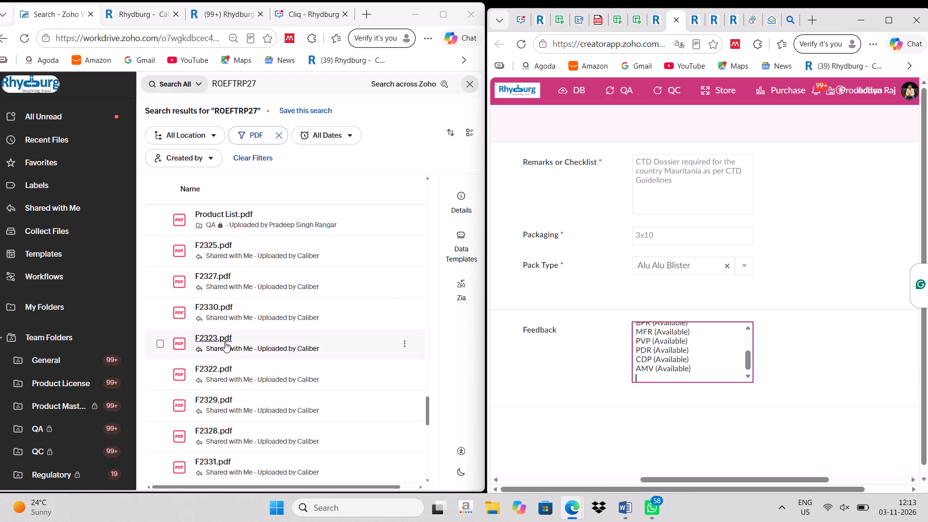
pyautogui.scroll(-1, 275, 323)
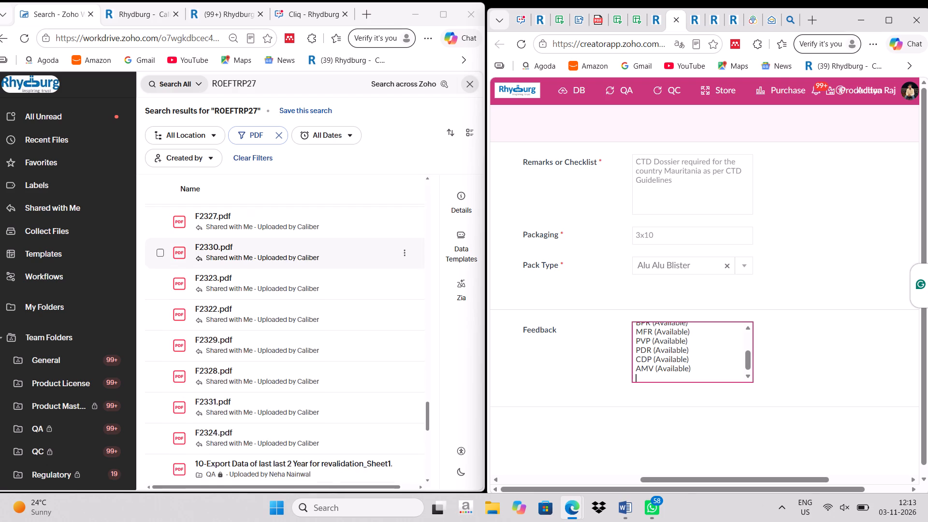
pyautogui.scroll(-3, 275, 323)
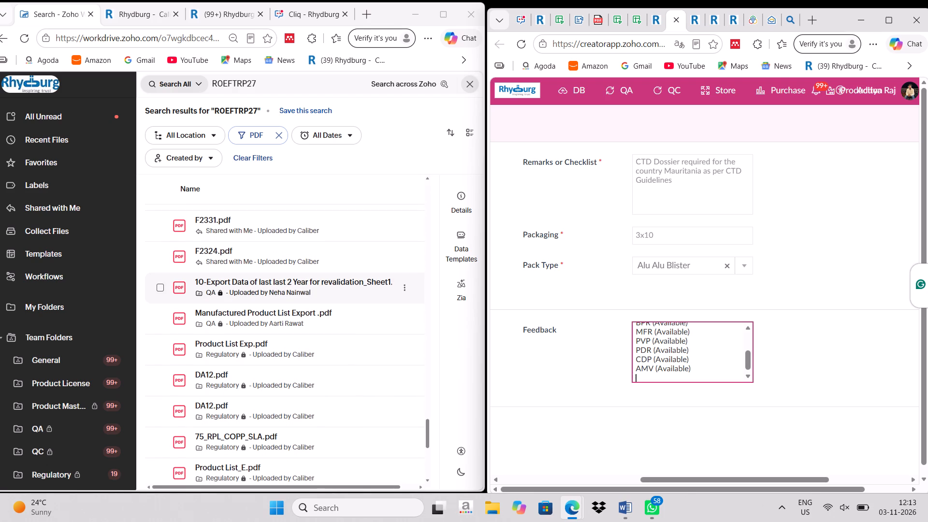
pyautogui.scroll(-5, 254, 304)
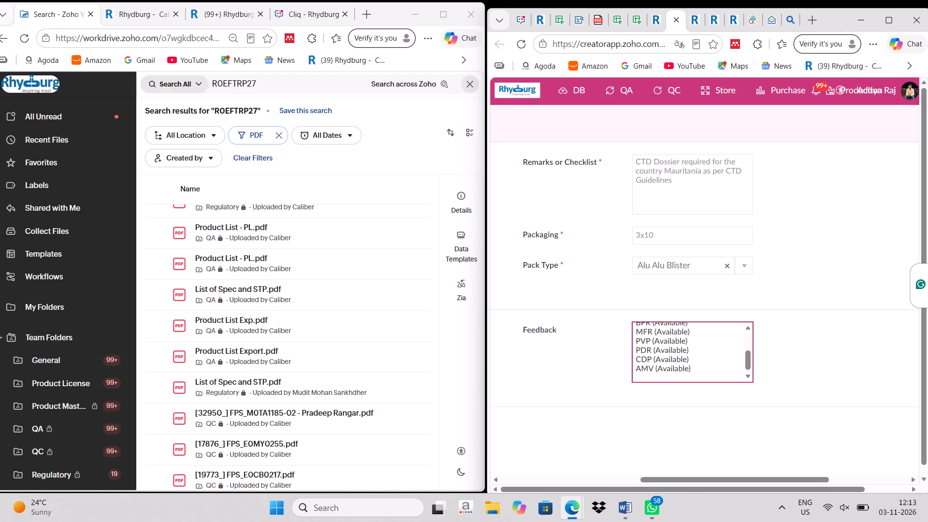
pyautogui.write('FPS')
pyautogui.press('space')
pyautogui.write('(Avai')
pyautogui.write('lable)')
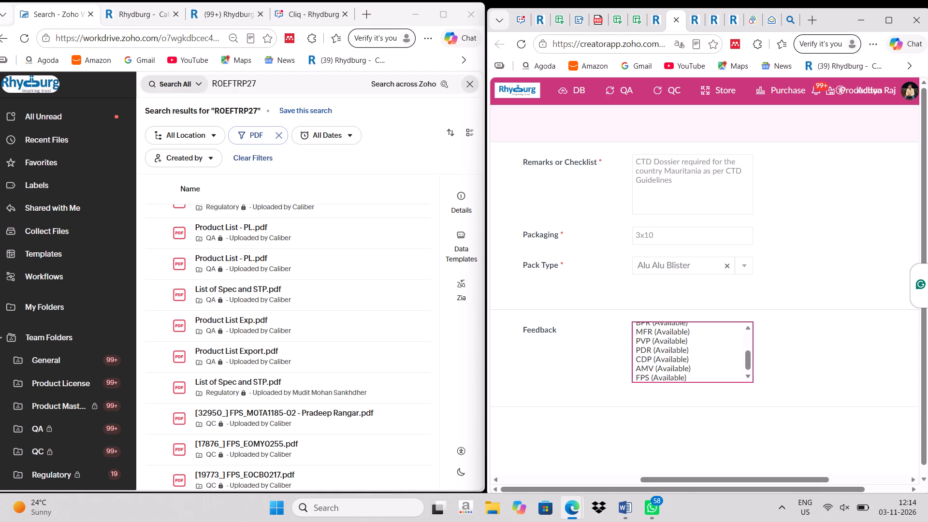
# Filter the R0EFTRP27 search results to Folders and open the BE STUDY subfolder of the Regulatory Atorvastatin Tablets 40MG folder.
pyautogui.scroll(-6, 281, 370)
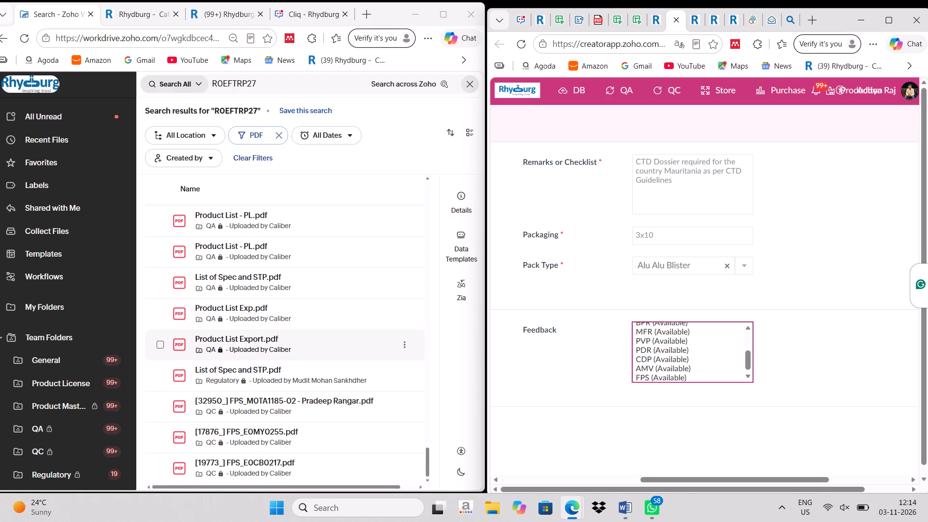
pyautogui.scroll(-4, 281, 370)
pyautogui.click(279, 138)
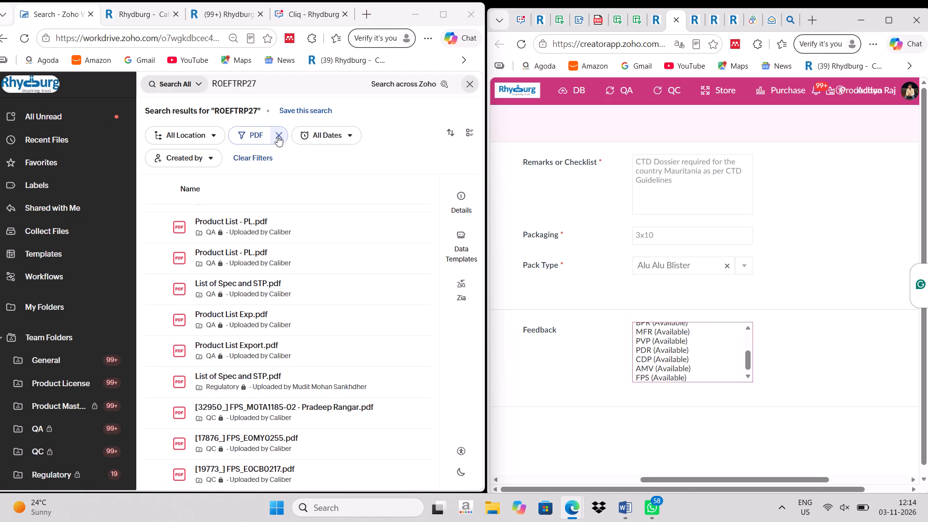
pyautogui.click(246, 132)
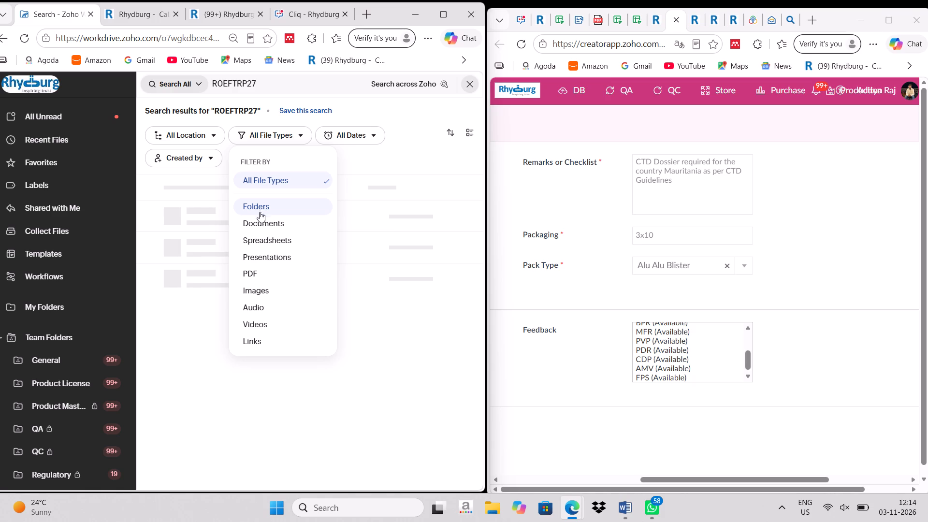
pyautogui.click(260, 209)
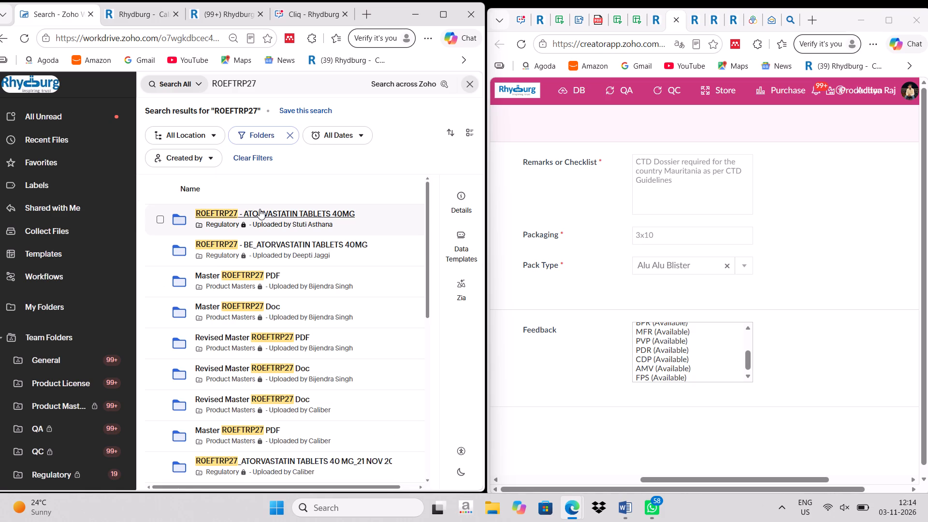
pyautogui.click(260, 209)
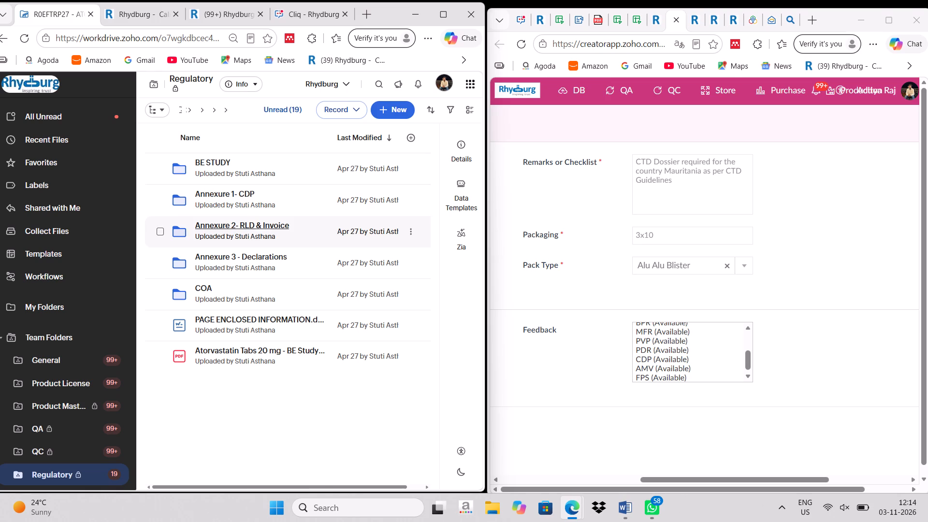
pyautogui.click(214, 163)
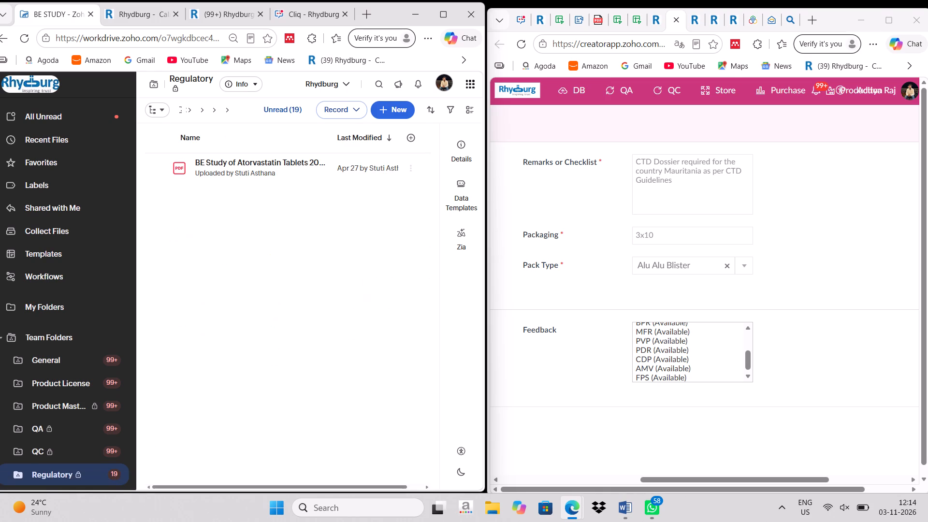
# Add the line "BE Study (Available)" below the FPS entry in the Feedback box.
pyautogui.click(695, 378)
pyautogui.press('Return')
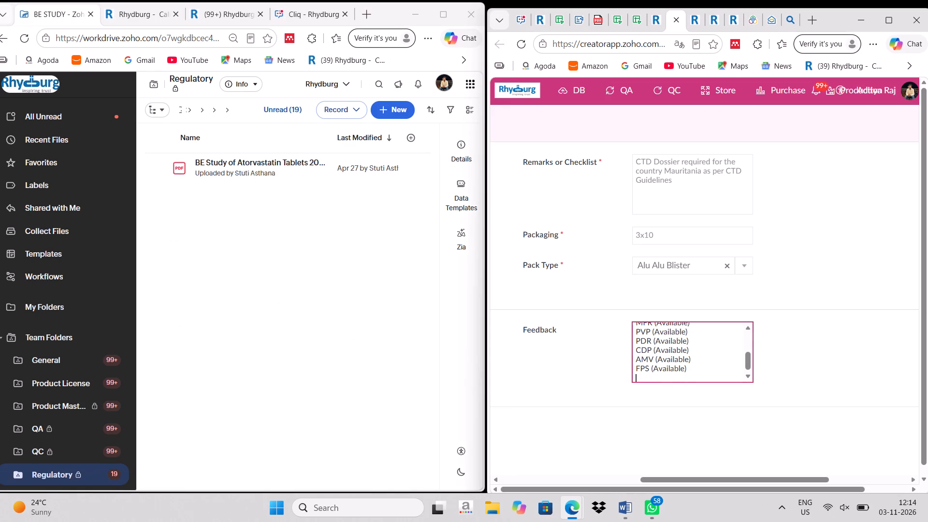
pyautogui.write('BE Study (Available)')
# Review the document entries in the Feedback box from BE Study up to COPP and back down to the last line.
pyautogui.press('Up')
pyautogui.press('Up')
pyautogui.press('Up')
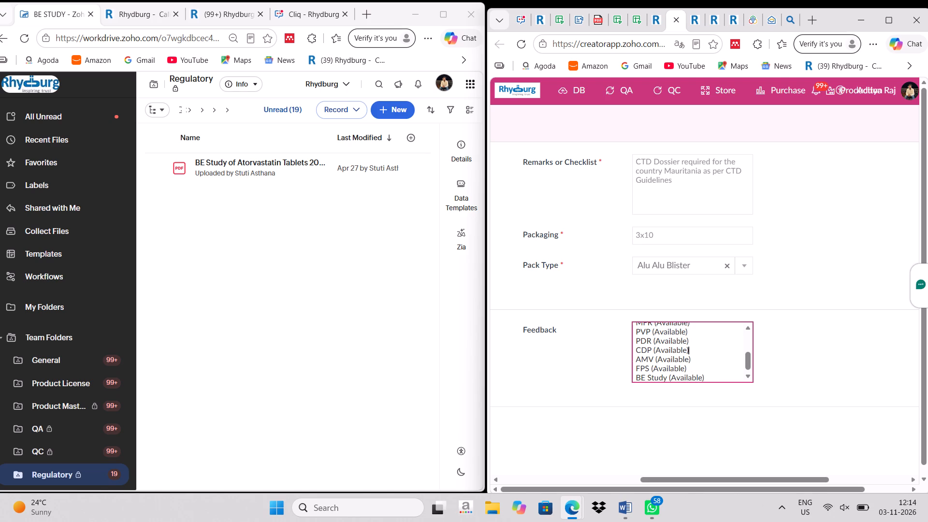
pyautogui.press('Up')
pyautogui.press('Up')
pyautogui.press('Up')
pyautogui.press('Up')
pyautogui.press('Up')
pyautogui.press('Up')
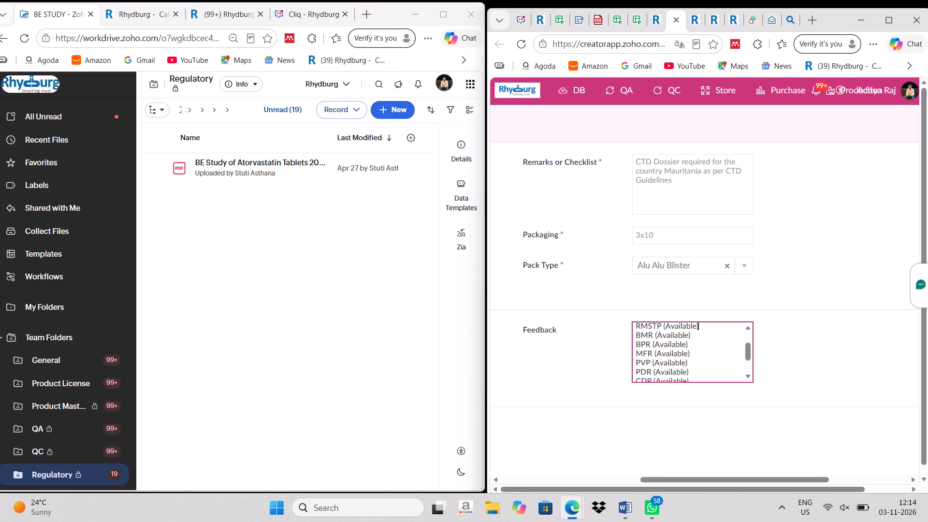
pyautogui.press('Up')
pyautogui.press('Up')
pyautogui.press('Up')
pyautogui.press('Up')
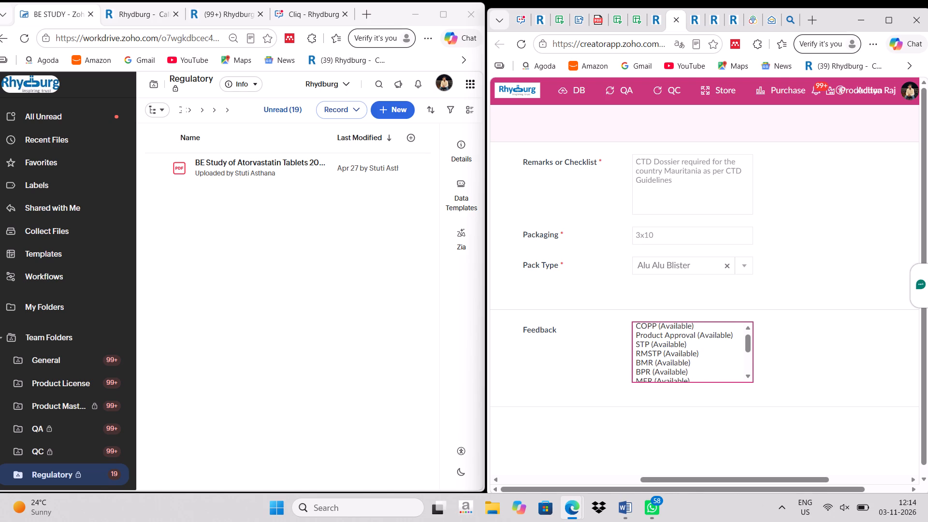
pyautogui.press('Down')
pyautogui.press('Down')
pyautogui.press('Down')
pyautogui.press('Down')
pyautogui.press('Down')
pyautogui.press('Down')
pyautogui.press('Down')
pyautogui.press('Down')
pyautogui.press('Down')
pyautogui.press('Down')
pyautogui.press('Down')
pyautogui.press('Down')
pyautogui.press('Down')
pyautogui.press('Down')
pyautogui.press('Down')
pyautogui.press('Down')
pyautogui.press('Down')
pyautogui.press('Down')
pyautogui.press('Down')
pyautogui.press('Down')
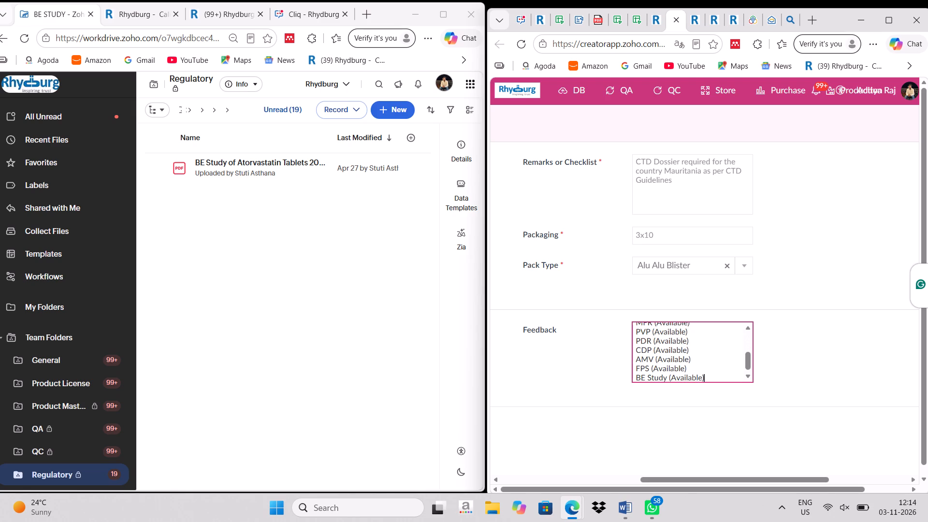
# Add "COA (Available)" and "WSCOA (Available)" on separate lines below the BE Study entry in the Feedback box.
pyautogui.press('Return')
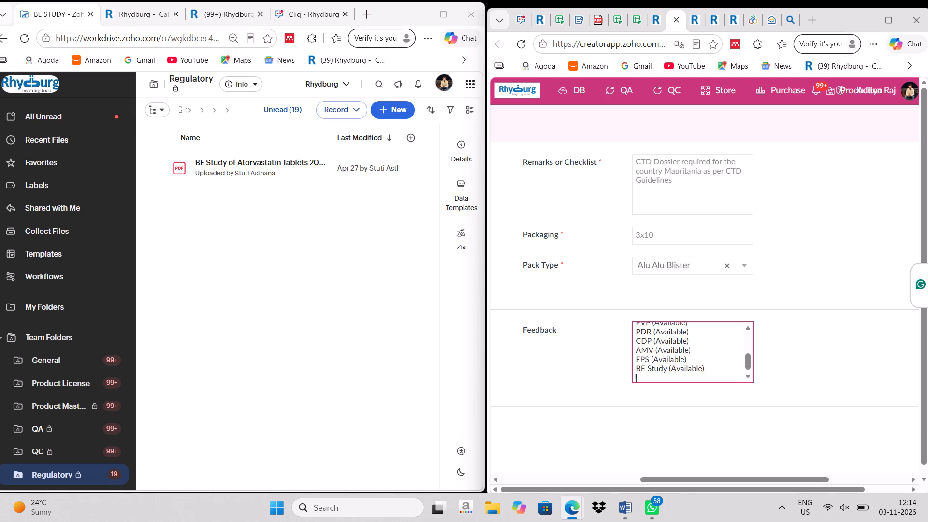
pyautogui.write('CO')
pyautogui.write('A')
pyautogui.press('space')
pyautogui.hotkey('shift', '(')
pyautogui.write('Availav')
pyautogui.press('BackSpace')
pyautogui.write('ble)')
pyautogui.press('Return')
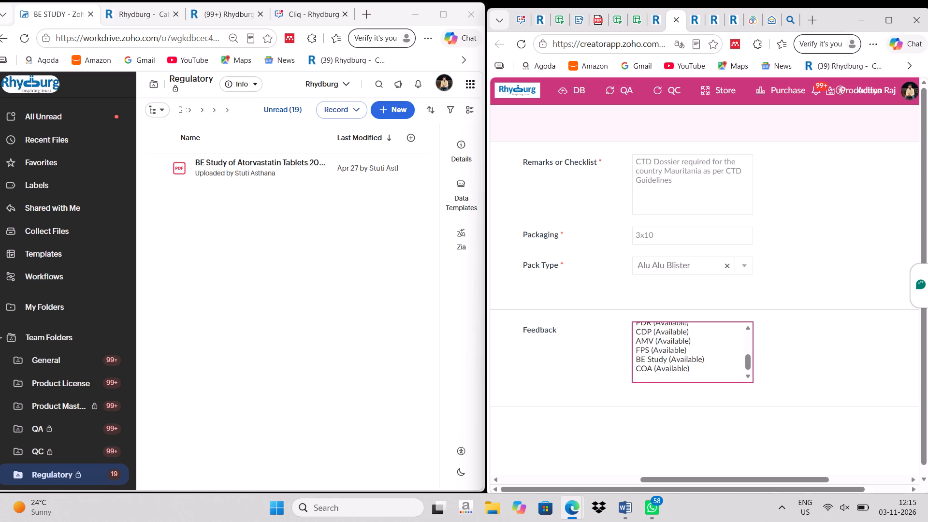
pyautogui.write('WSCOA (Availabkl')
pyautogui.press('BackSpace')
pyautogui.press('BackSpace')
pyautogui.write('le)')
# Go back from the BE STUDY folder to the folder search results for R0EFTRP27.
pyautogui.click(0, 39)
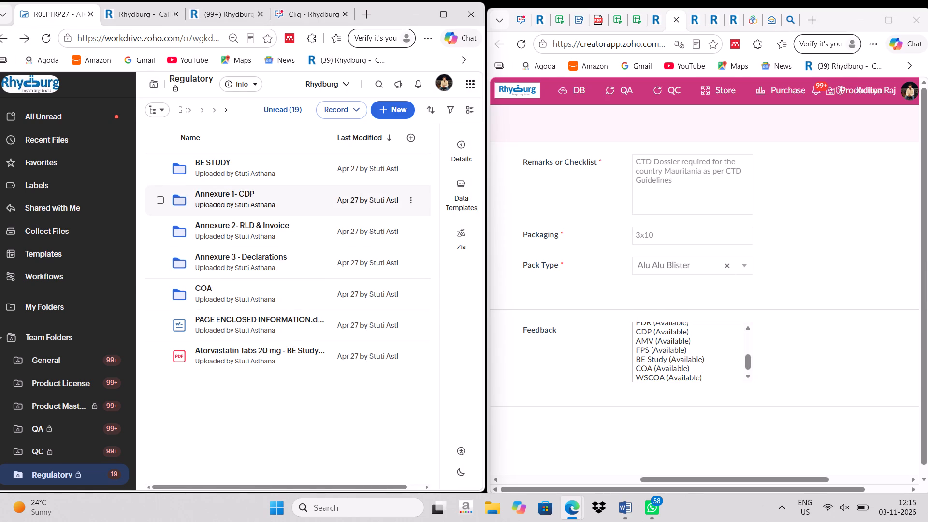
pyautogui.click(4, 38)
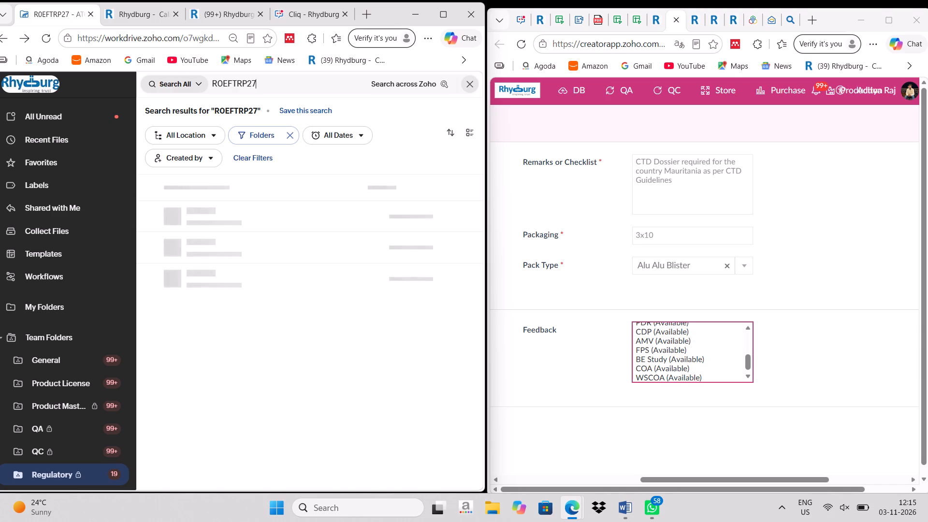
# Review the document entries in the Feedback box from the last line up to COPP and back down.
pyautogui.click(701, 376)
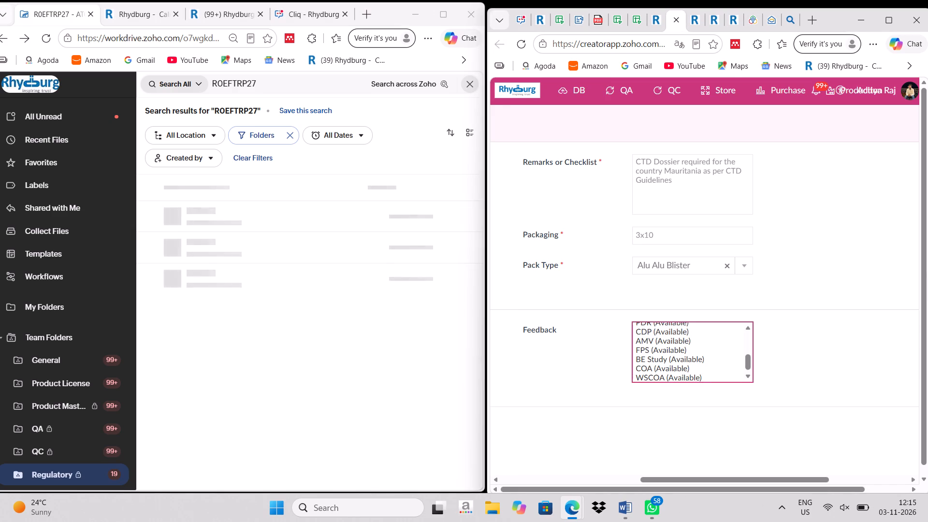
pyautogui.press('Up')
pyautogui.press('Up')
pyautogui.press('Up')
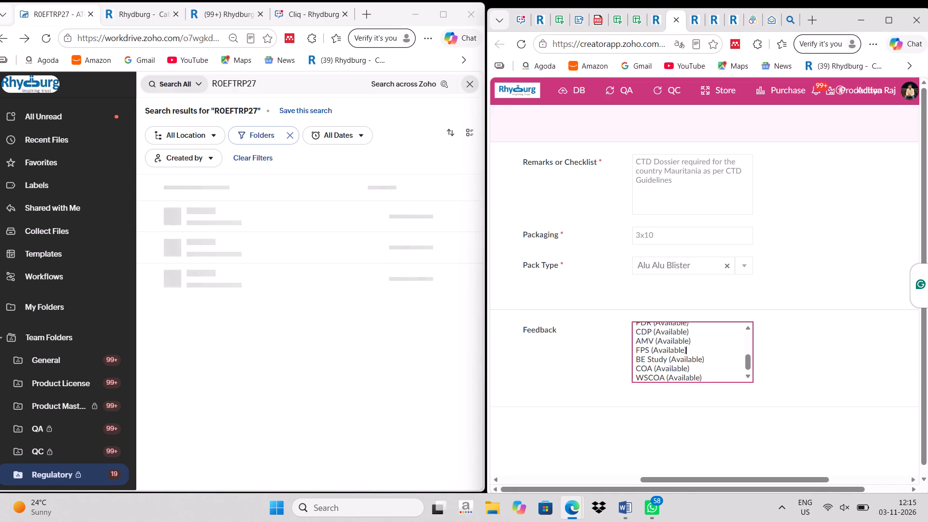
pyautogui.press('Up')
pyautogui.press('Up')
pyautogui.press('Up')
pyautogui.press('Up')
pyautogui.press('Up')
pyautogui.press('Up')
pyautogui.press('Up')
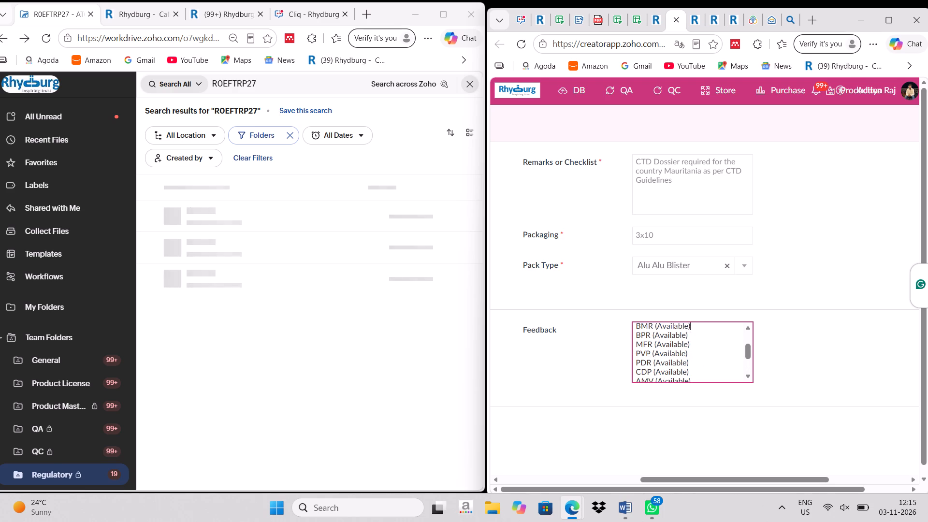
pyautogui.press('Up')
pyautogui.press('Up')
pyautogui.press('Up')
pyautogui.press('Up')
pyautogui.press('Up')
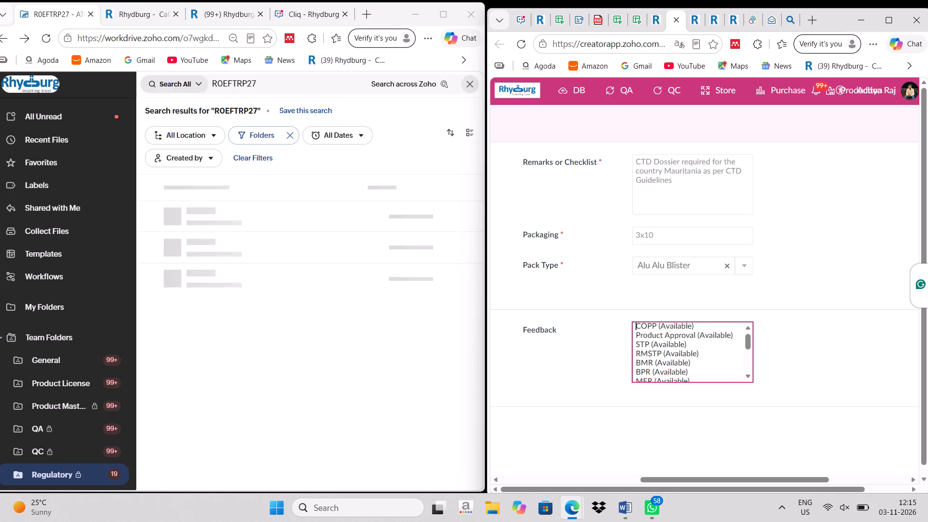
pyautogui.press('Down')
pyautogui.press('Down')
pyautogui.press('Down')
pyautogui.press('Down')
pyautogui.press('Down')
pyautogui.press('Down')
pyautogui.press('Down')
pyautogui.press('Down')
pyautogui.press('Down')
pyautogui.press('Down')
pyautogui.press('Down')
pyautogui.press('Down')
pyautogui.press('Down')
pyautogui.press('Down')
pyautogui.press('Down')
pyautogui.press('Down')
pyautogui.press('Down')
pyautogui.press('Down')
pyautogui.press('Down')
pyautogui.press('Down')
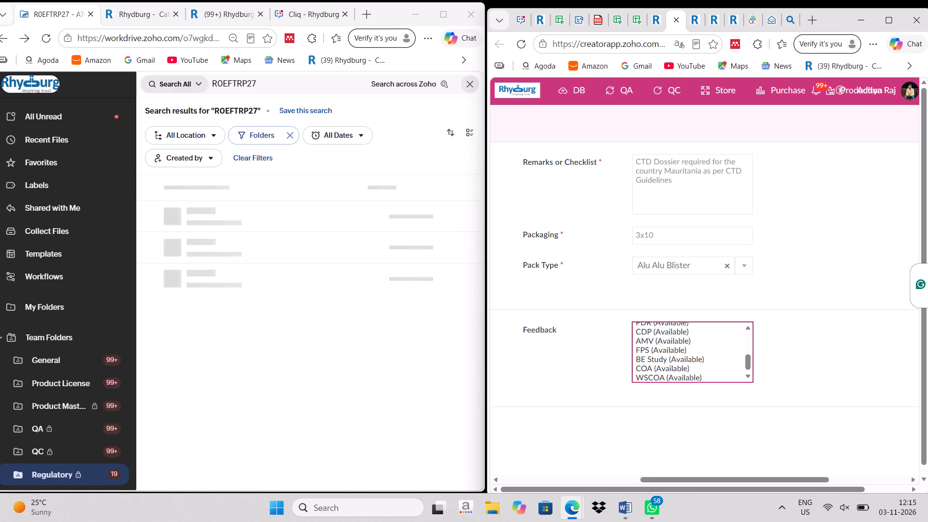
# Remove the folder filter and search WorkDrive again for R0EFTRP27 across all file types.
pyautogui.click(287, 138)
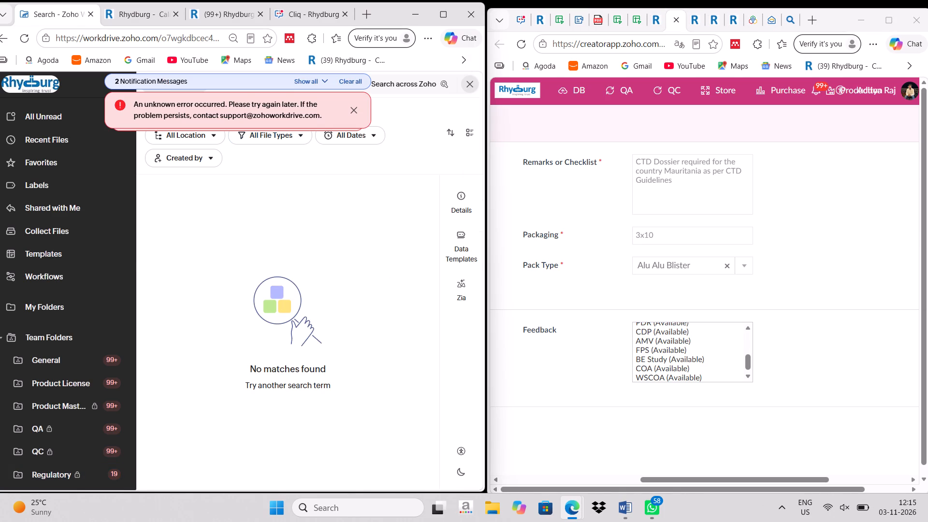
pyautogui.click(357, 110)
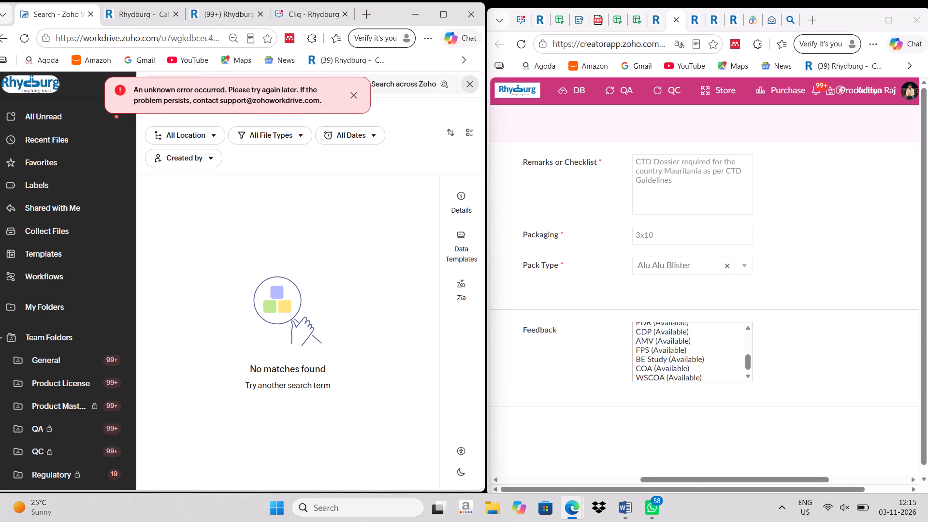
pyautogui.click(352, 97)
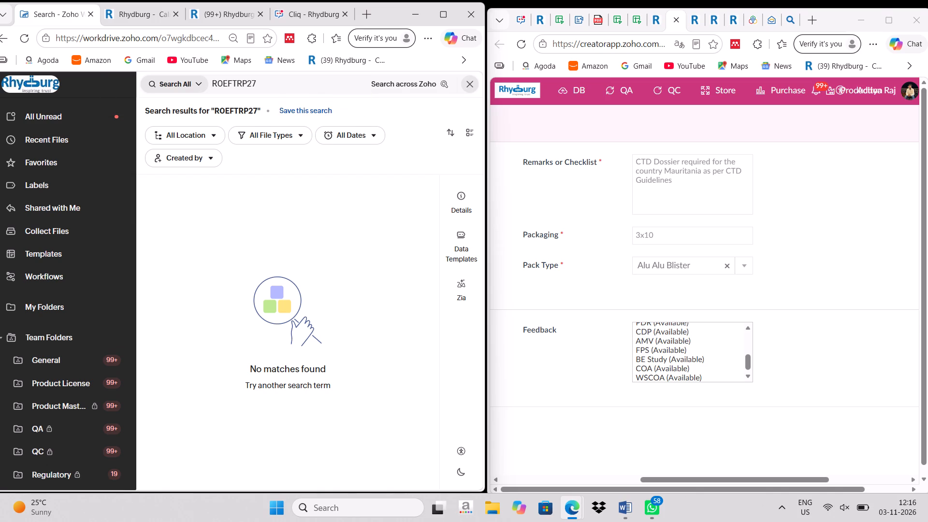
pyautogui.click(287, 138)
pyautogui.click(253, 178)
pyautogui.scroll(-5, 368, 314)
pyautogui.click(273, 79)
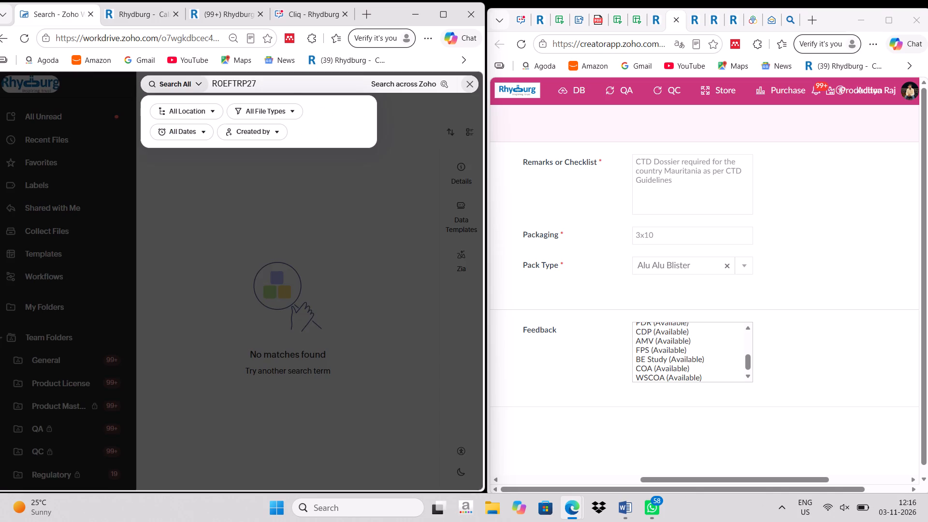
pyautogui.press('Return')
pyautogui.click(0, 37)
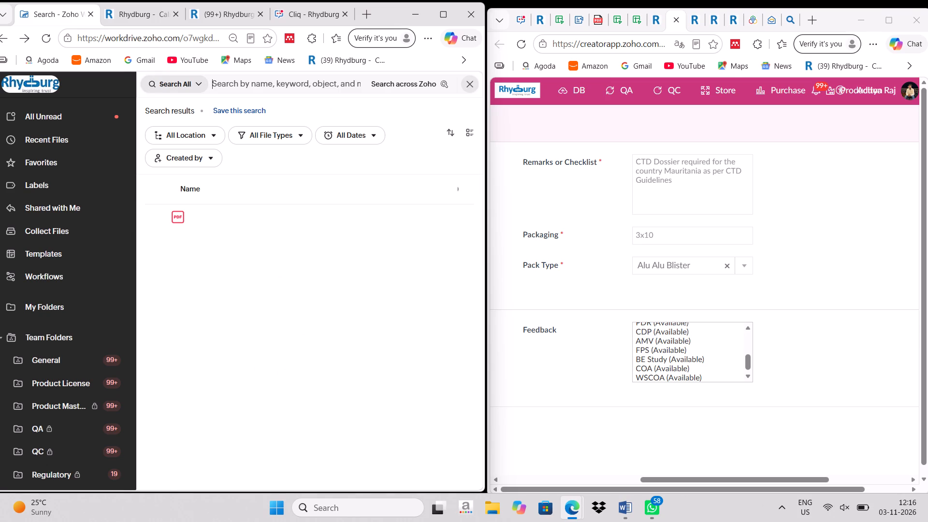
pyautogui.hotkey('ctrl', 'v')
pyautogui.press('Return')
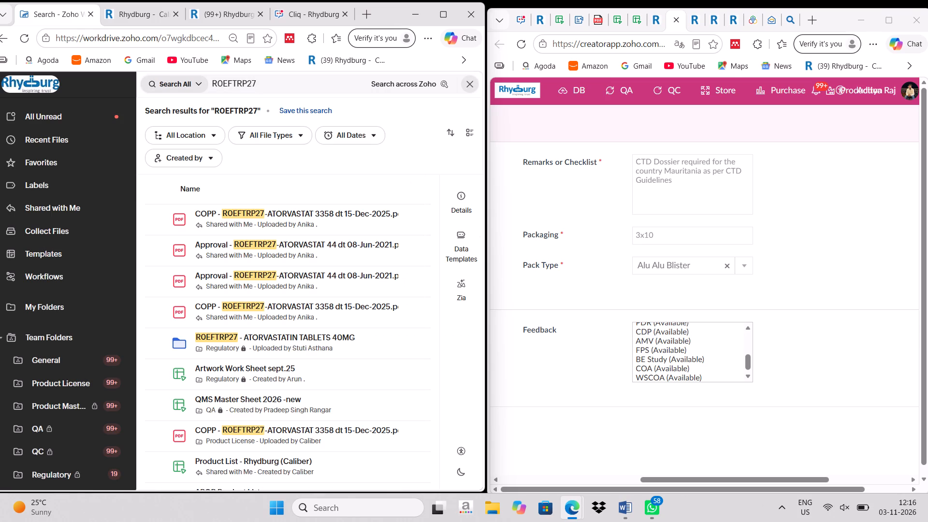
# Filter the R0EFTRP27 search results to PDF files and look through the list for further dossier documents.
pyautogui.click(270, 132)
pyautogui.click(244, 273)
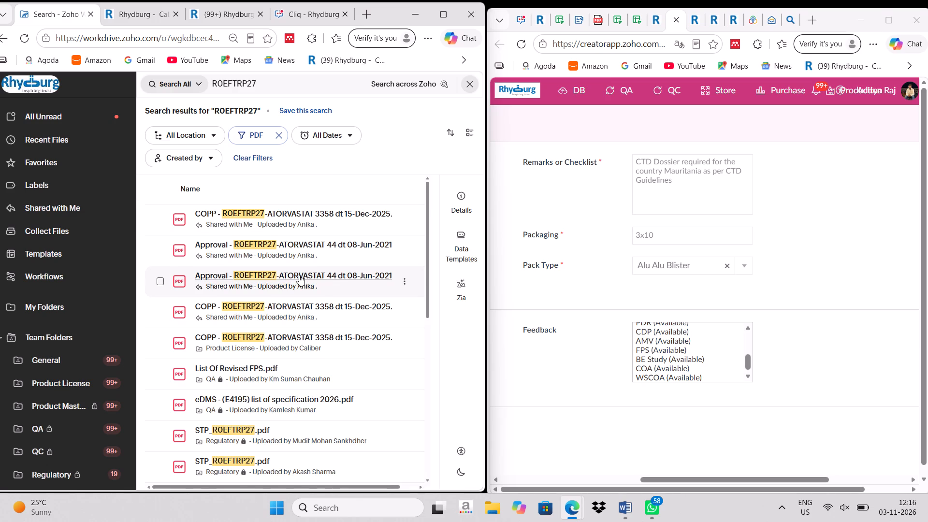
pyautogui.scroll(-9, 300, 276)
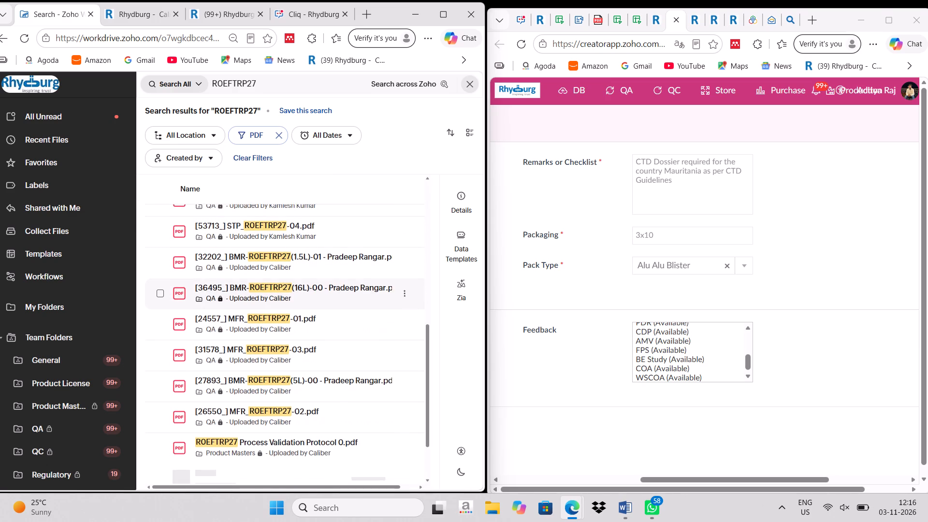
pyautogui.scroll(-19, 311, 293)
pyautogui.scroll(-6, 320, 290)
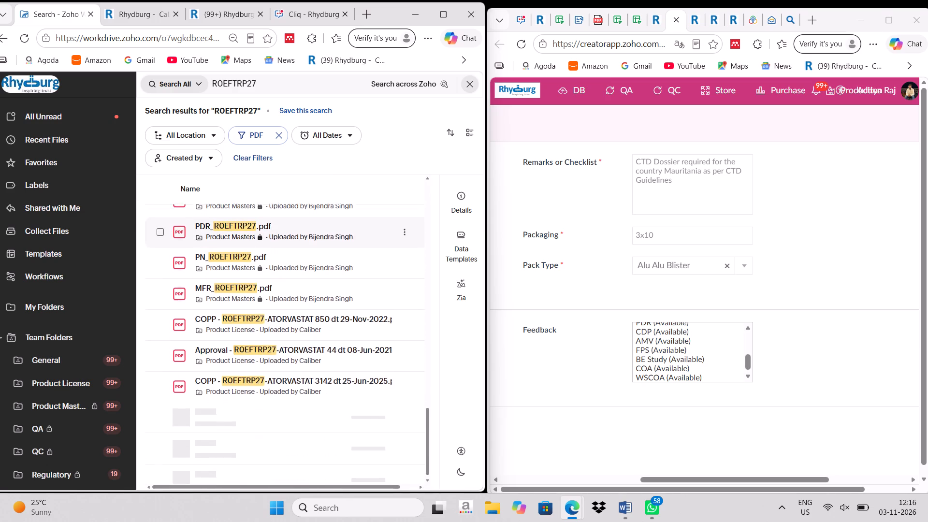
pyautogui.scroll(-18, 323, 289)
pyautogui.scroll(-4, 325, 290)
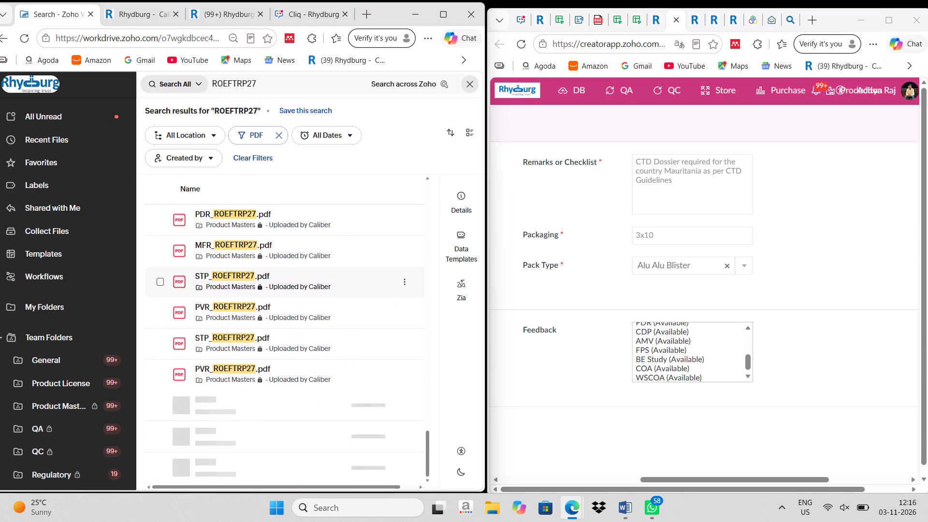
pyautogui.scroll(-10, 326, 291)
pyautogui.scroll(-11, 244, 290)
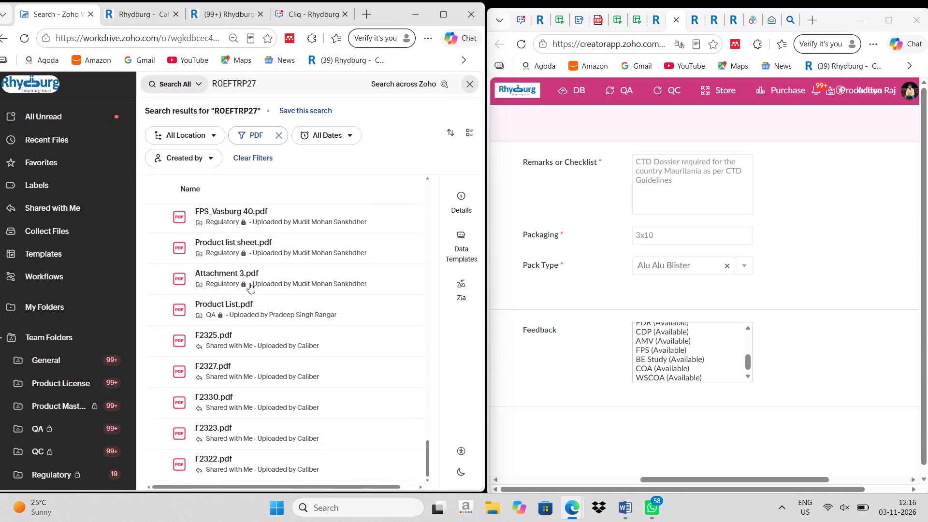
pyautogui.scroll(-19, 256, 278)
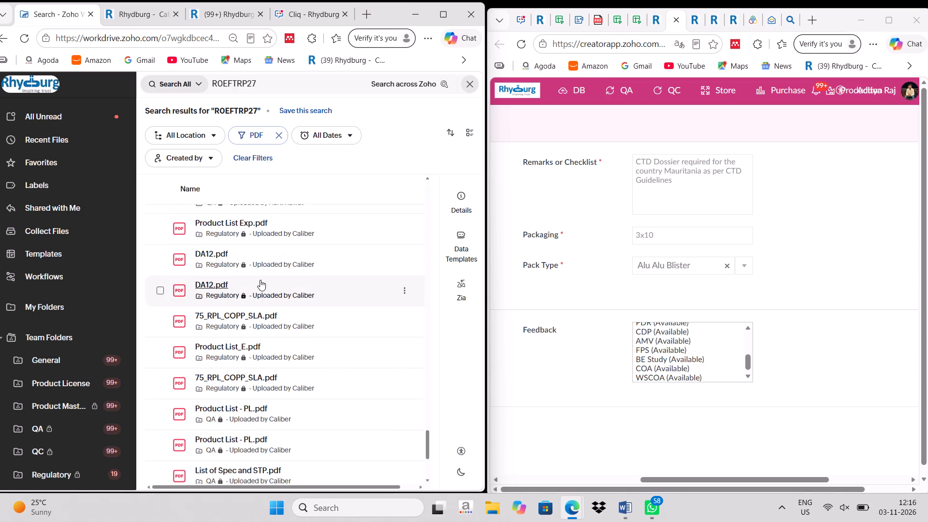
pyautogui.scroll(-17, 260, 280)
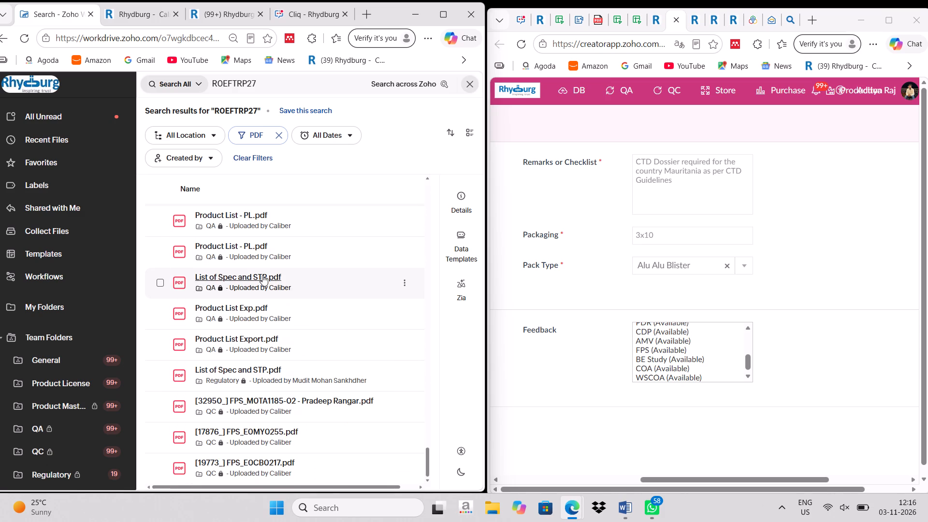
pyautogui.scroll(-11, 262, 275)
pyautogui.scroll(-4, 258, 328)
pyautogui.scroll(5, 275, 324)
pyautogui.scroll(-7, 275, 324)
pyautogui.scroll(14, 275, 312)
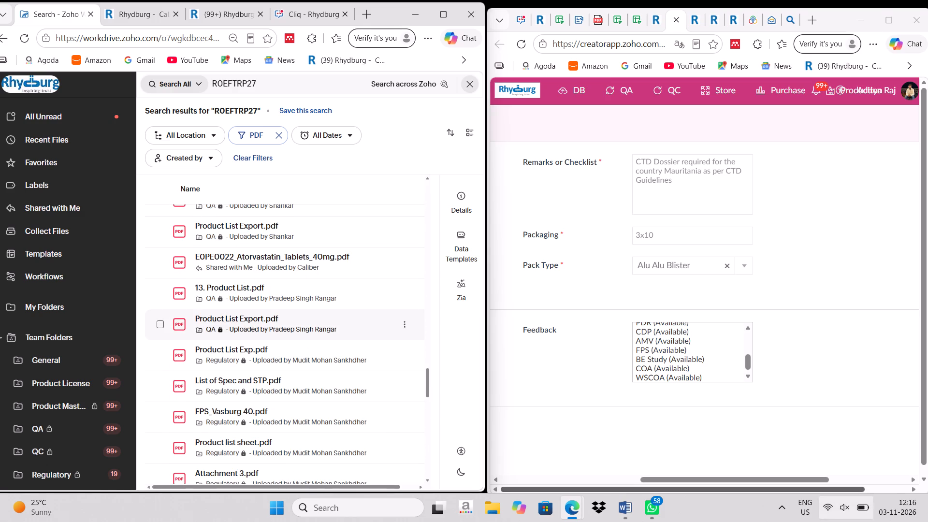
# Recheck the document entries already listed in the Feedback box against the PDF search results.
pyautogui.scroll(5, 694, 357)
pyautogui.scroll(-1, 694, 357)
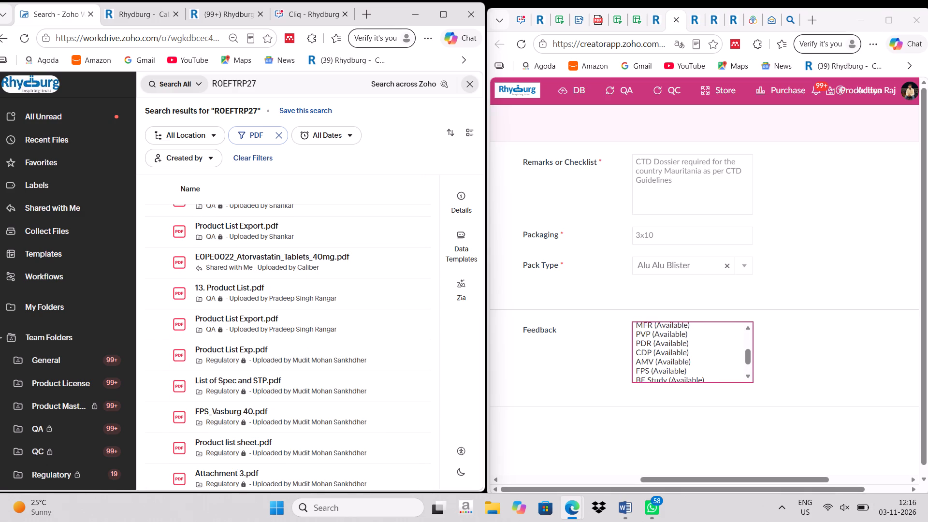
pyautogui.scroll(-12, 694, 357)
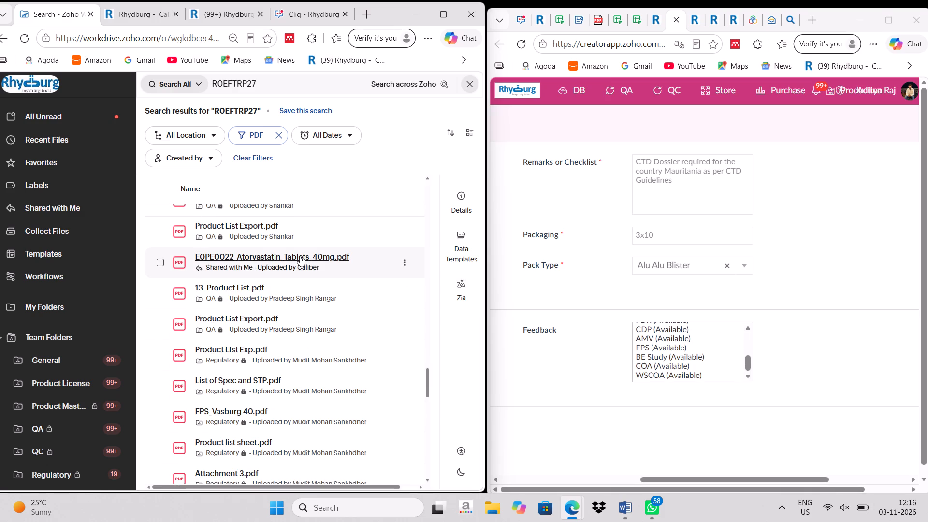
# Go back to the top of the PDF results for R0EFTRP27 and scan the whole list again for unlisted documents.
pyautogui.scroll(9, 300, 256)
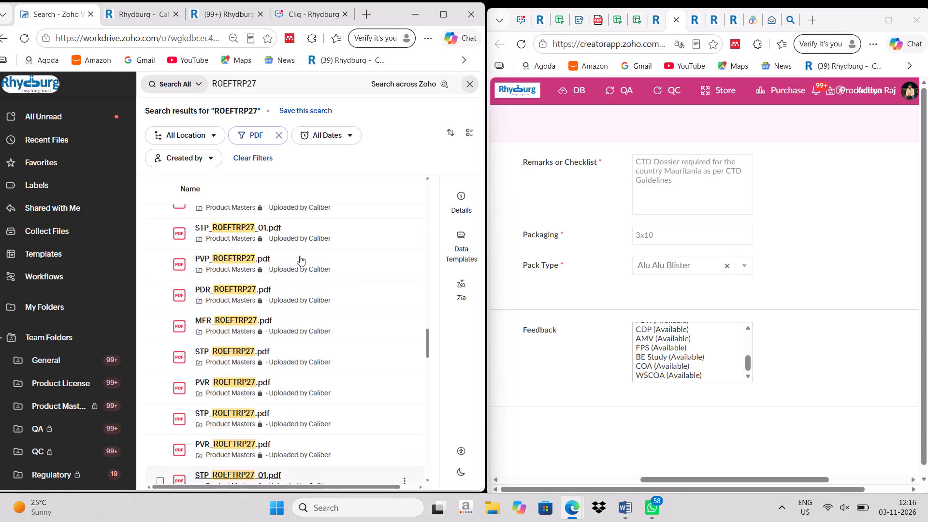
pyautogui.scroll(9, 300, 256)
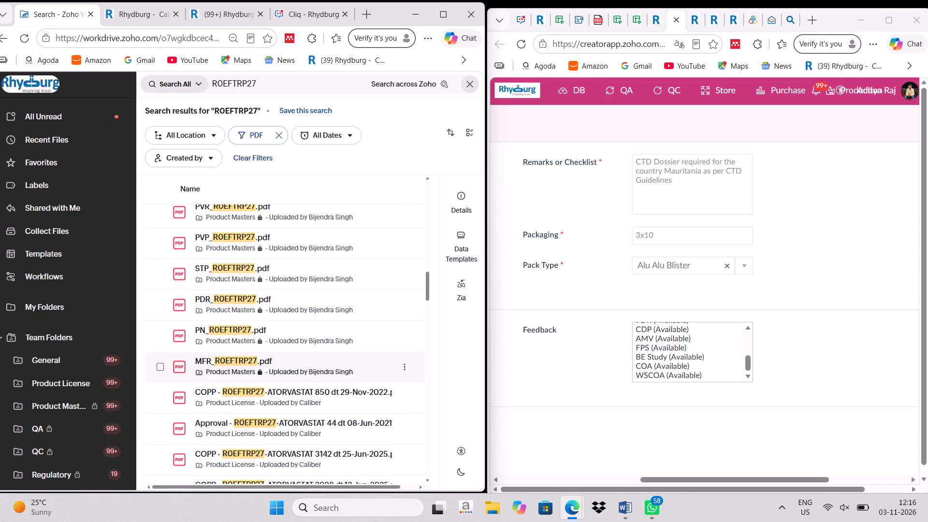
pyautogui.scroll(5, 300, 256)
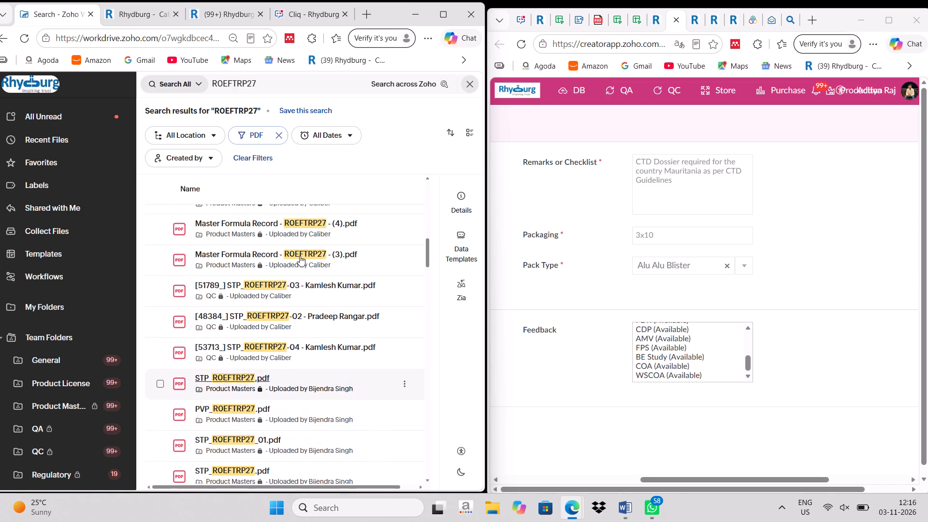
pyautogui.scroll(11, 300, 256)
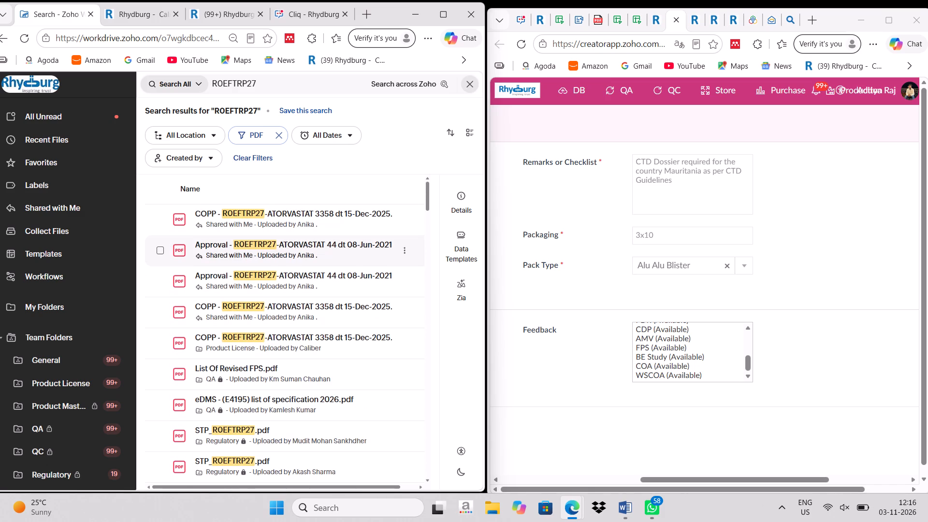
pyautogui.scroll(4, 300, 256)
pyautogui.scroll(-14, 300, 256)
pyautogui.scroll(-9, 300, 256)
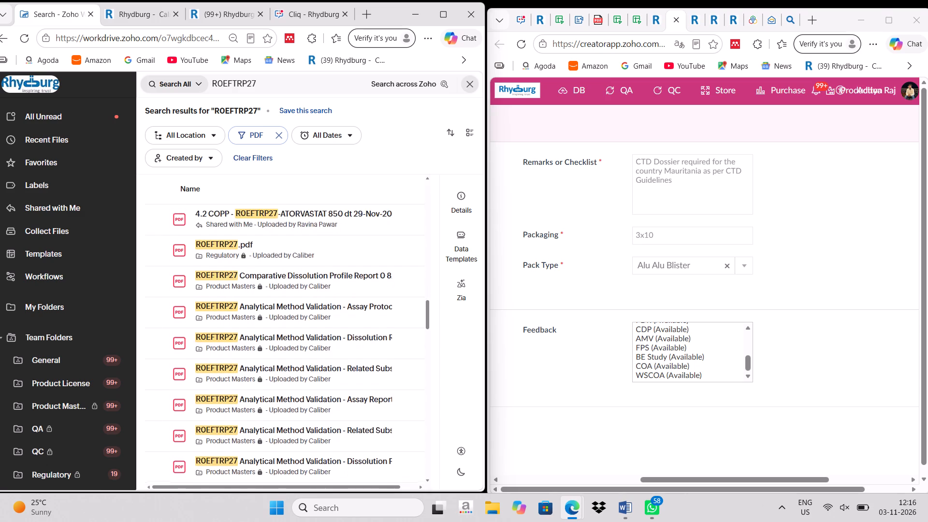
pyautogui.scroll(-15, 300, 256)
pyautogui.scroll(-6, 300, 256)
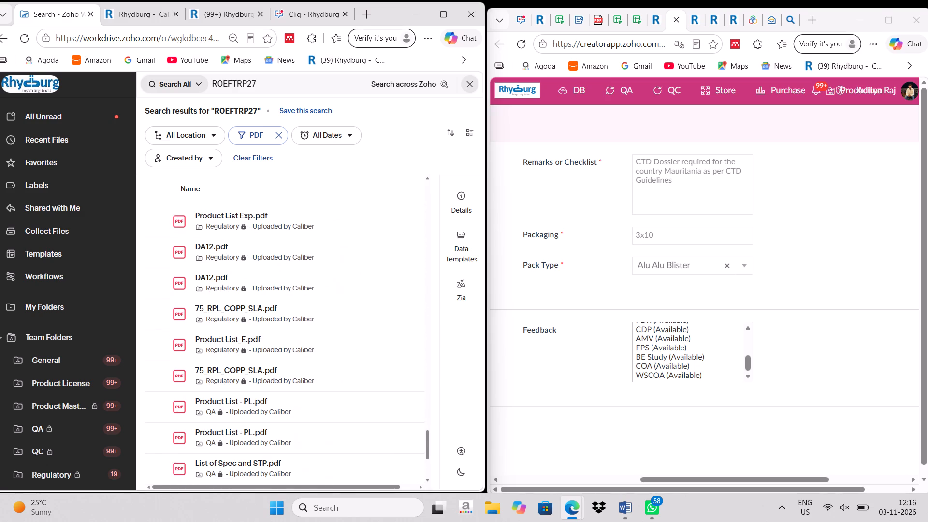
pyautogui.scroll(-16, 300, 256)
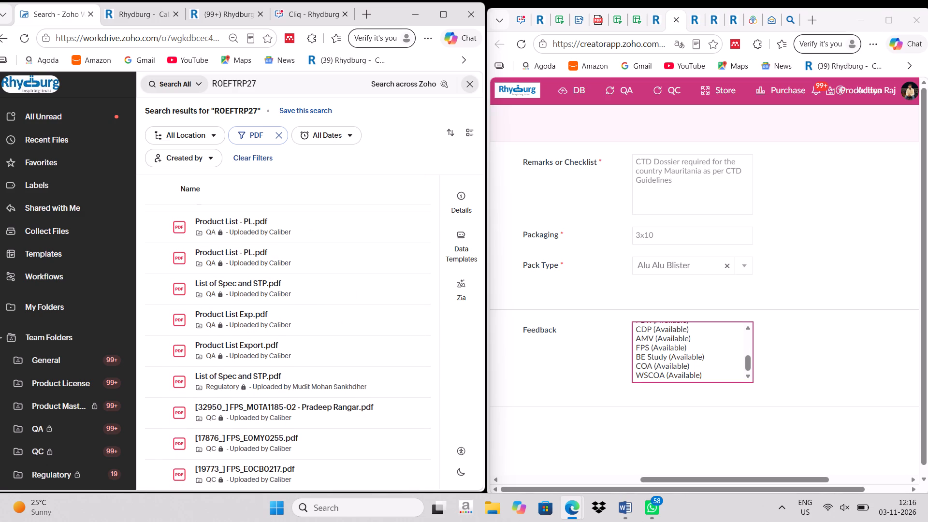
# Add the line "FPCOA (Available)" below the WSCOA entry in the Feedback box.
pyautogui.click(707, 380)
pyautogui.press('Return')
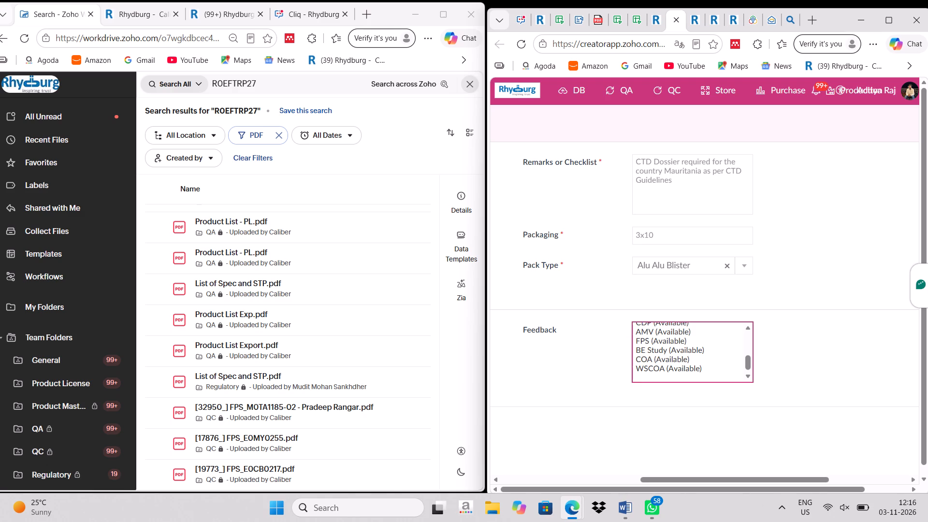
pyautogui.write('FPCOA (Available)')
# Set the DocStatus of the Gap Analysis record to Complies and update the record.
pyautogui.moveTo(700, 479); pyautogui.dragTo(497, 469)
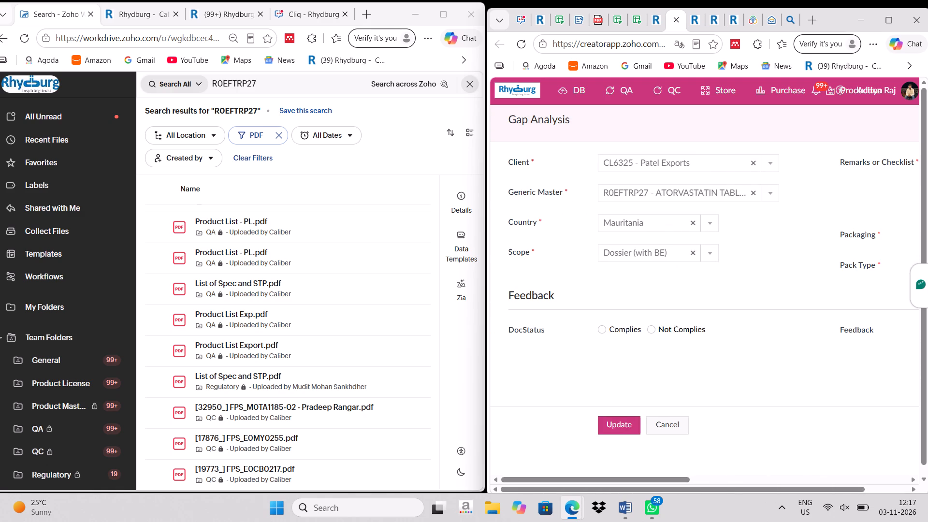
pyautogui.click(605, 329)
pyautogui.click(614, 423)
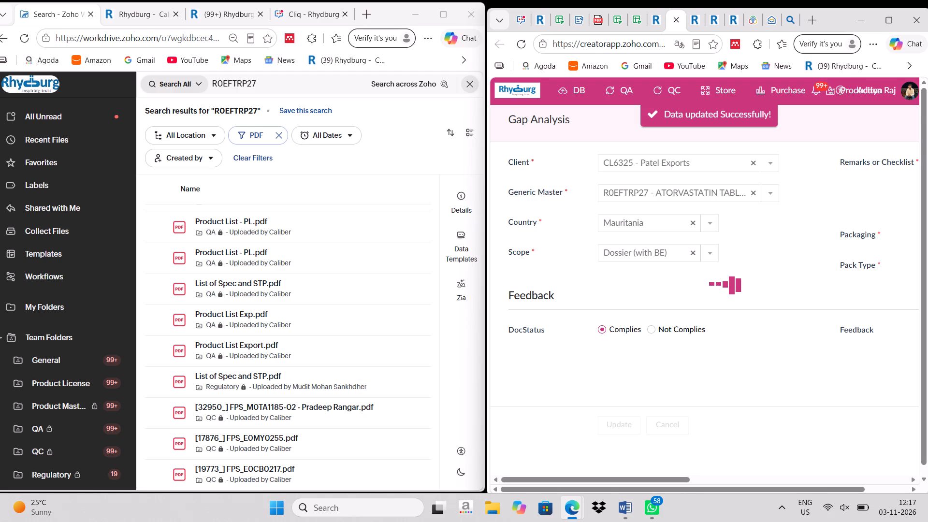
# Check the Feedback column of record 825 in the Gap Analysis Report.
pyautogui.hscroll(-4, 763, 252)
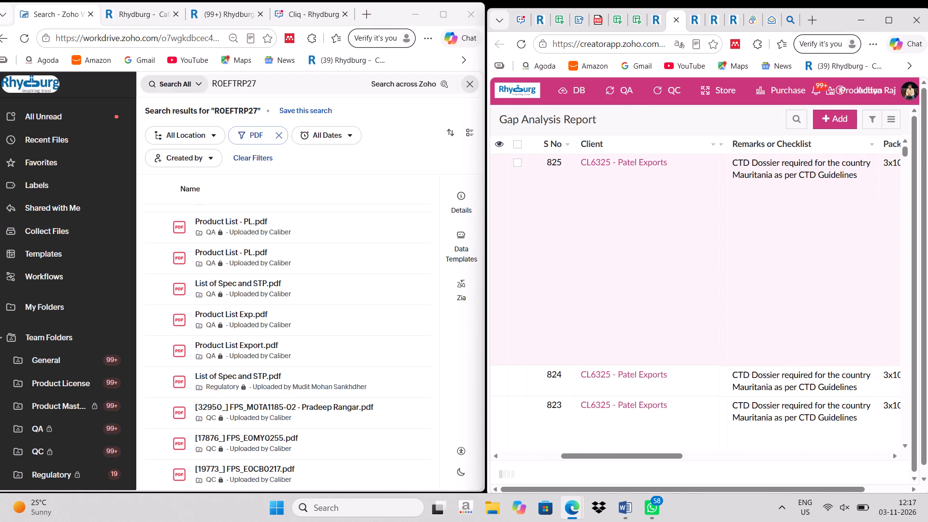
pyautogui.hscroll(-3, 772, 259)
pyautogui.hscroll(-4, 800, 305)
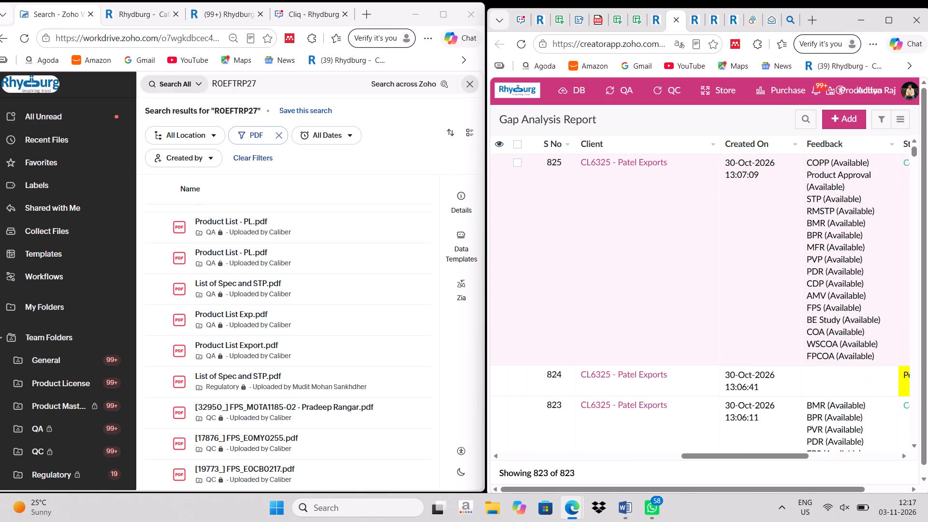
# Copy the product code R0EFTRP26 from the Generic Master column of record 824 in the Gap Analysis Report.
pyautogui.scroll(-2, 819, 356)
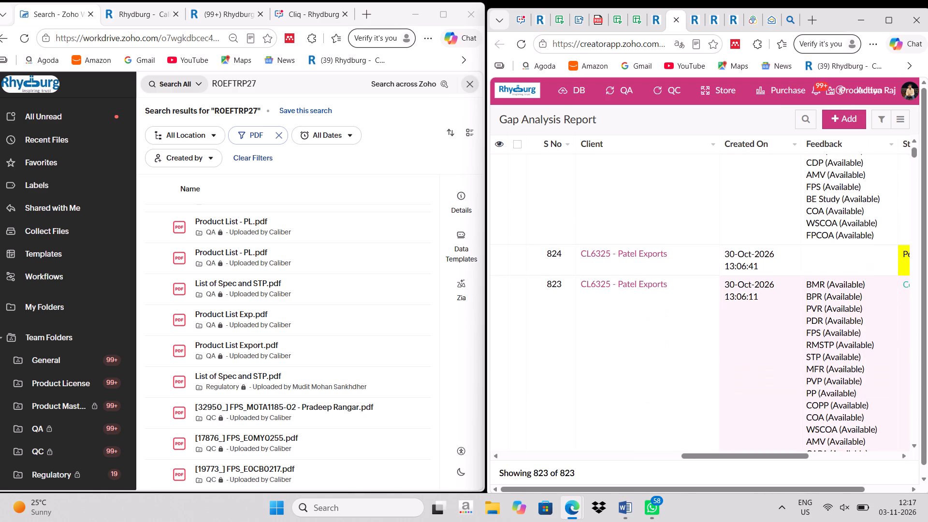
pyautogui.scroll(-1, 819, 356)
pyautogui.scroll(2, 819, 356)
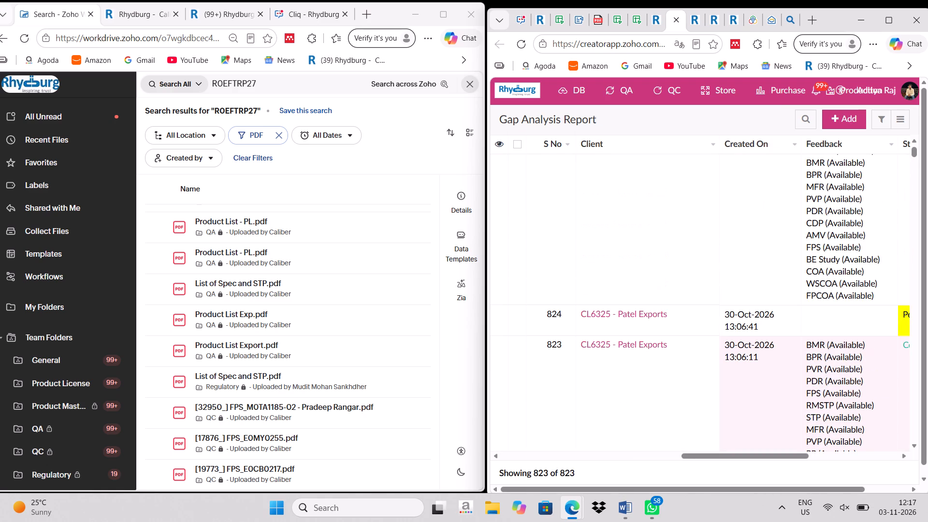
pyautogui.hscroll(3, 819, 356)
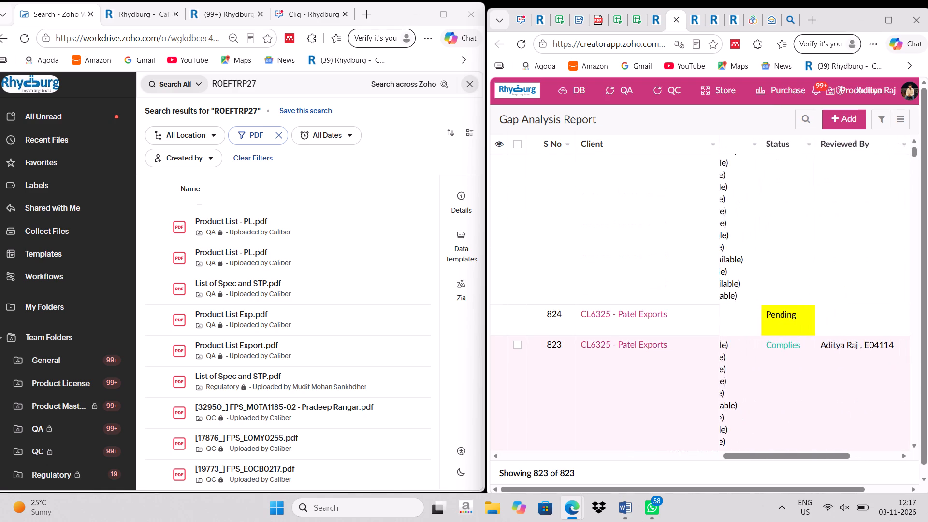
pyautogui.hscroll(5, 819, 356)
pyautogui.hscroll(4, 707, 322)
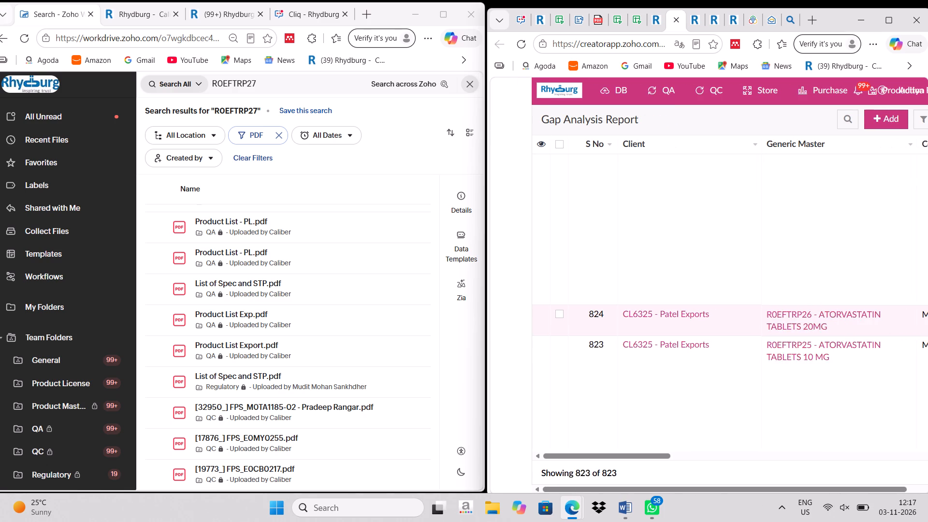
pyautogui.moveTo(725, 315); pyautogui.dragTo(766, 319)
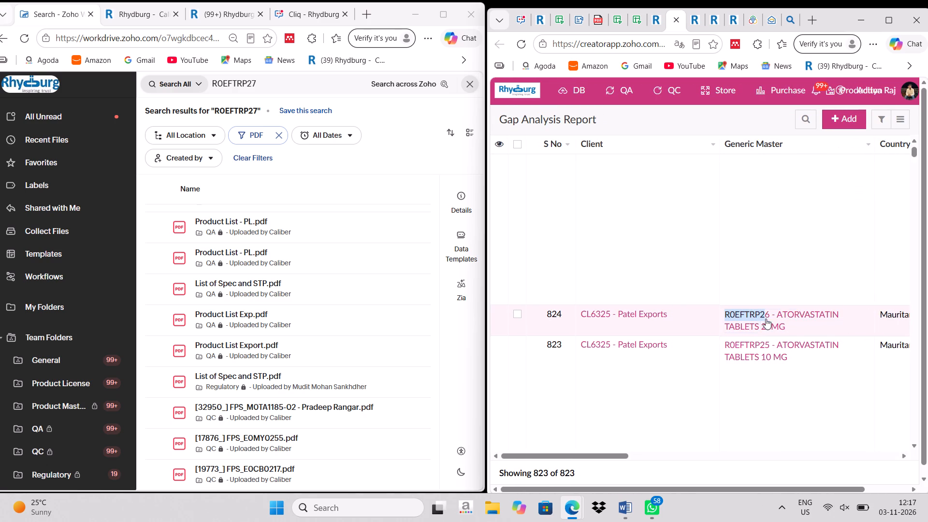
pyautogui.moveTo(766, 319); pyautogui.dragTo(769, 315)
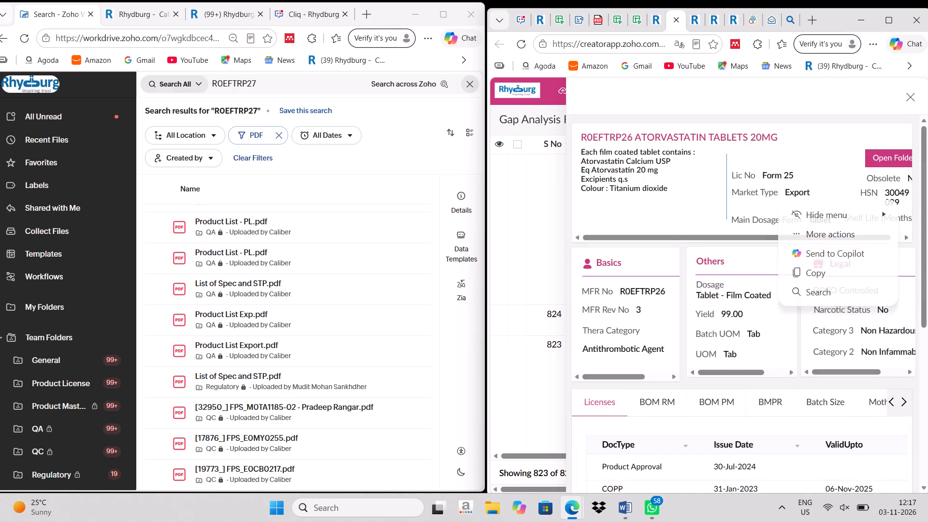
pyautogui.click(912, 96)
pyautogui.moveTo(724, 312); pyautogui.dragTo(769, 319)
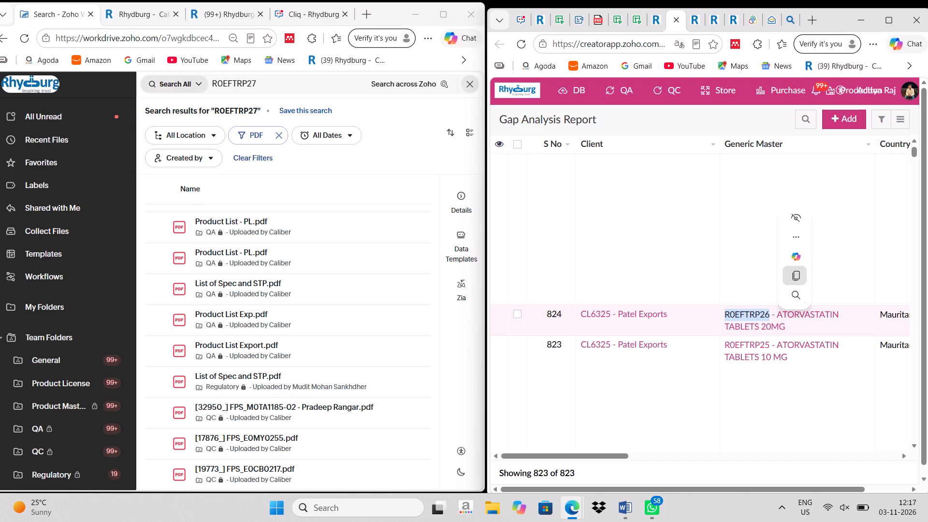
pyautogui.click(792, 273)
# Replace the WorkDrive search term with the copied code R0EFTRP26 and run the search, keeping the PDF filter.
pyautogui.click(267, 88)
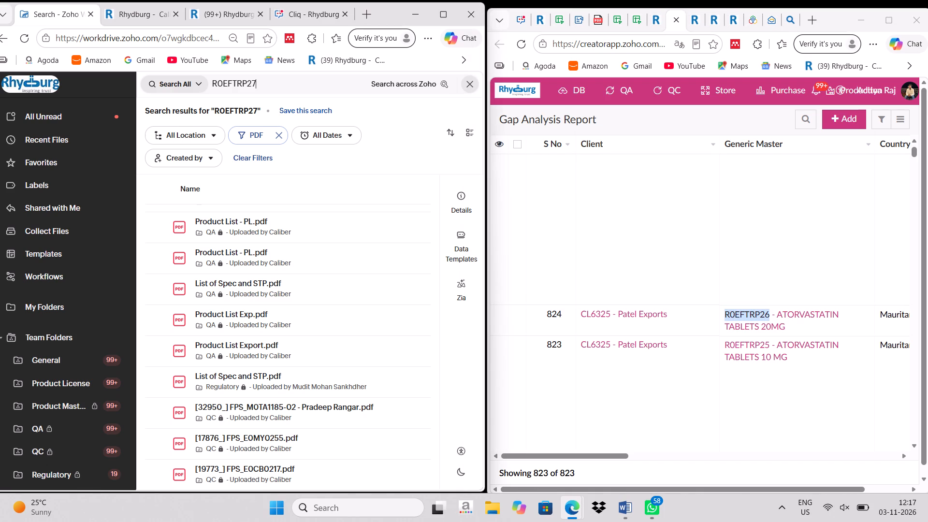
pyautogui.press('BackSpace')
pyautogui.press('BackSpace')
pyautogui.press('BackSpace')
pyautogui.press('BackSpace')
pyautogui.press('BackSpace')
pyautogui.press('BackSpace')
pyautogui.press('BackSpace')
pyautogui.press('BackSpace')
pyautogui.press('BackSpace')
pyautogui.press('BackSpace')
pyautogui.press('BackSpace')
pyautogui.press('BackSpace')
pyautogui.press('BackSpace')
pyautogui.press('BackSpace')
pyautogui.press('BackSpace')
pyautogui.press('BackSpace')
pyautogui.press('BackSpace')
pyautogui.press('BackSpace')
pyautogui.press('BackSpace')
pyautogui.press('BackSpace')
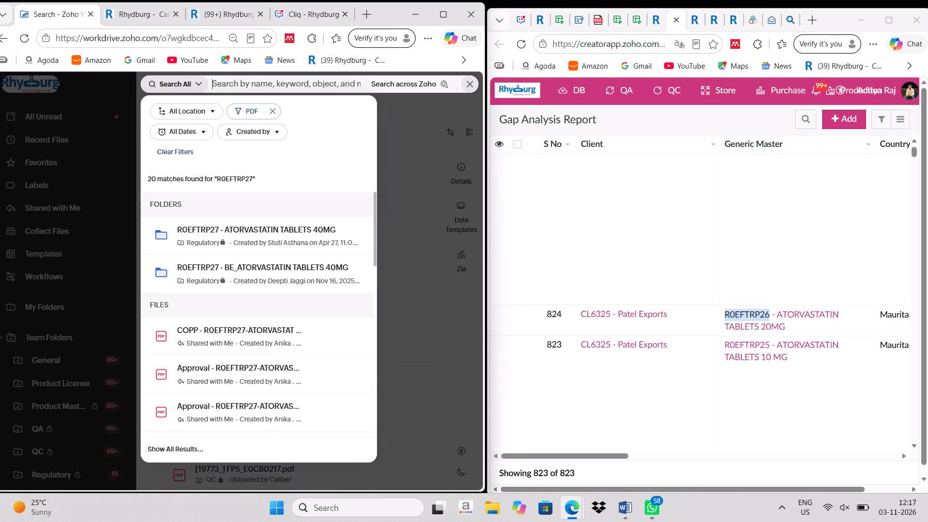
pyautogui.hotkey('ctrl', 'v')
pyautogui.press('Return')
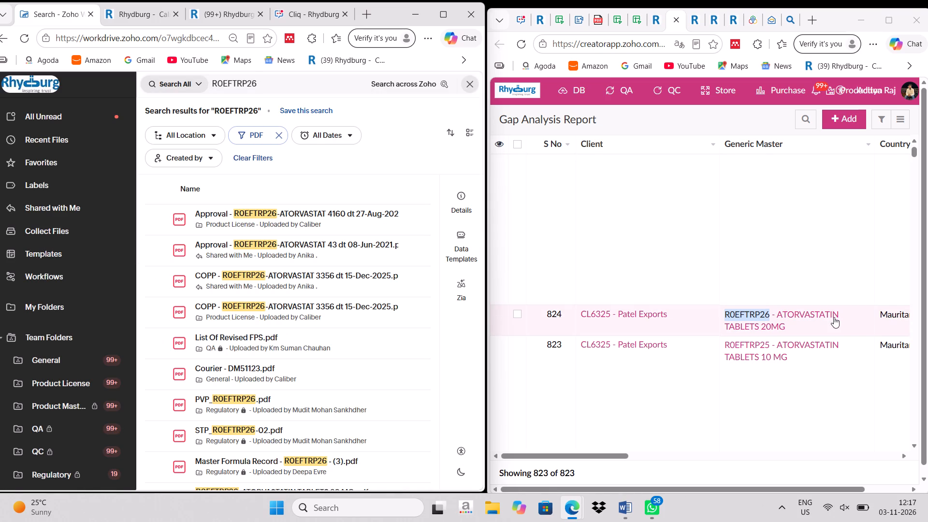
# Open Gap Analysis record 824 for editing and set its DocStatus to Complies.
pyautogui.click(848, 316)
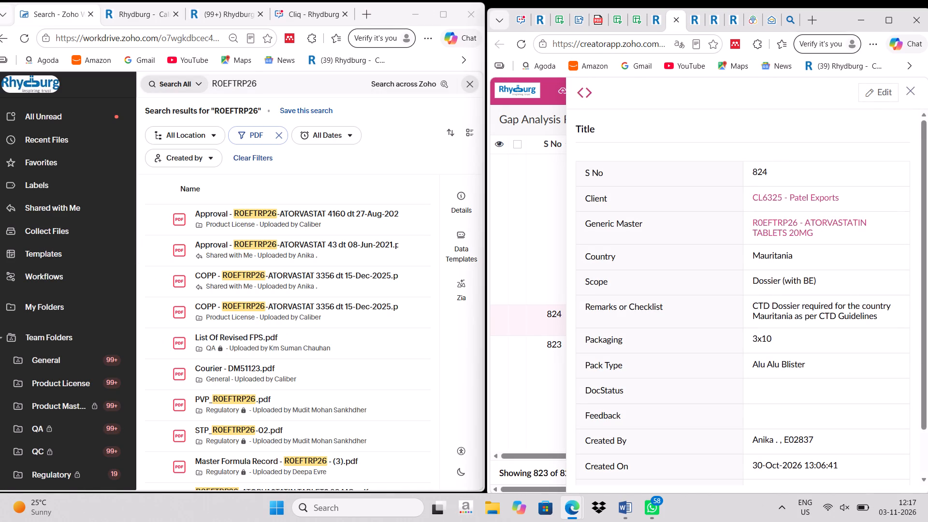
pyautogui.click(877, 91)
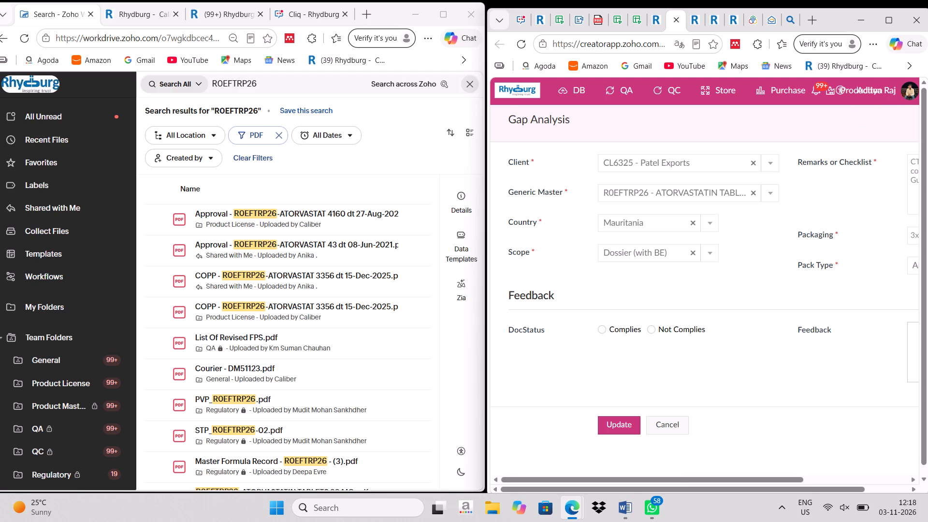
pyautogui.click(600, 332)
pyautogui.click(600, 332)
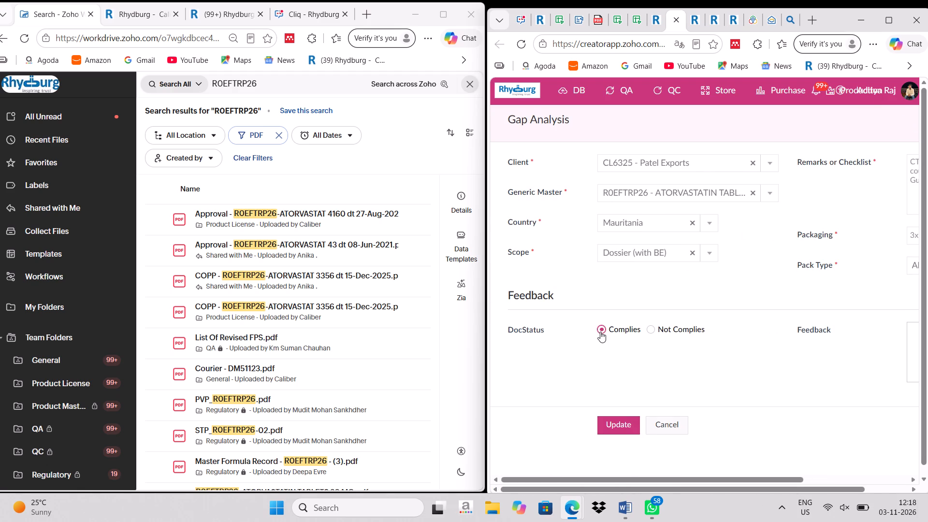
# Enter "COPP (Available)" and "Product approval (Available)" as the first two lines of the empty Feedback box.
pyautogui.hscroll(-1, 705, 363)
pyautogui.hscroll(-1, 916, 399)
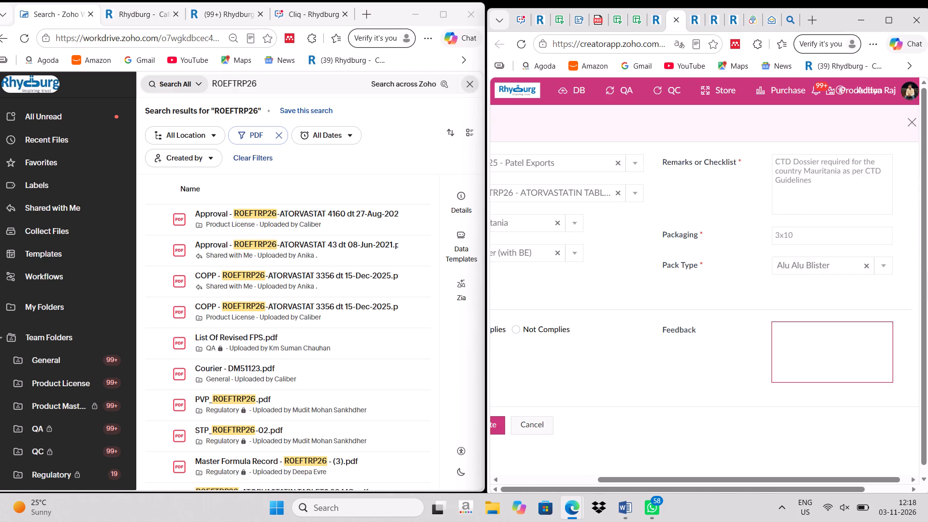
pyautogui.hscroll(-2, 863, 369)
pyautogui.click(791, 347)
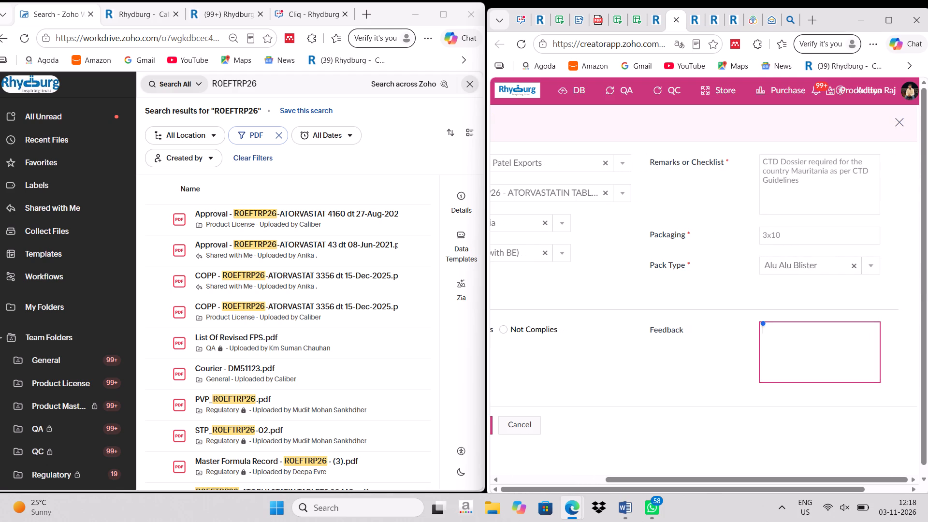
pyautogui.write('COPP')
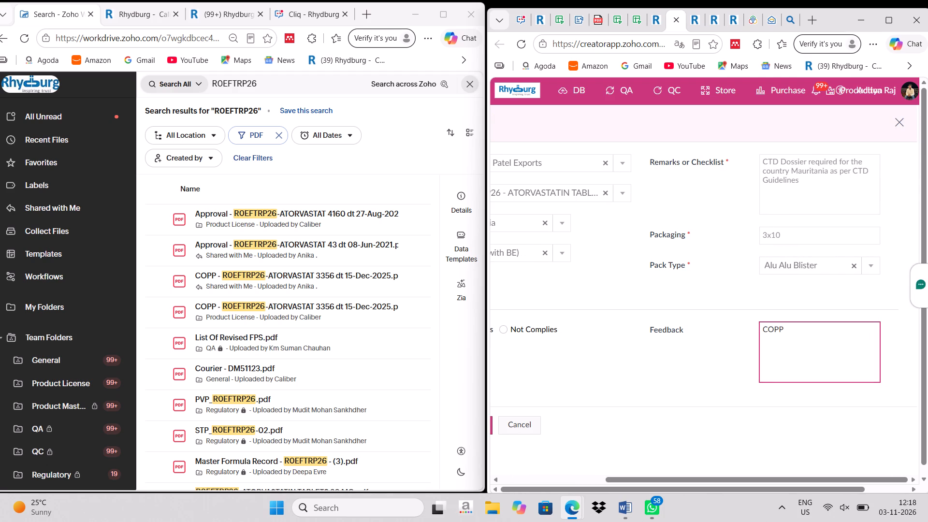
pyautogui.press('space')
pyautogui.hotkey('shift', '(')
pyautogui.hotkey('shift', 'a')
pyautogui.write('vailable)')
pyautogui.press('Return')
pyautogui.hotkey('shift', 'f')
pyautogui.press('BackSpace')
pyautogui.write('Product approval (Available)')
pyautogui.press('Return')
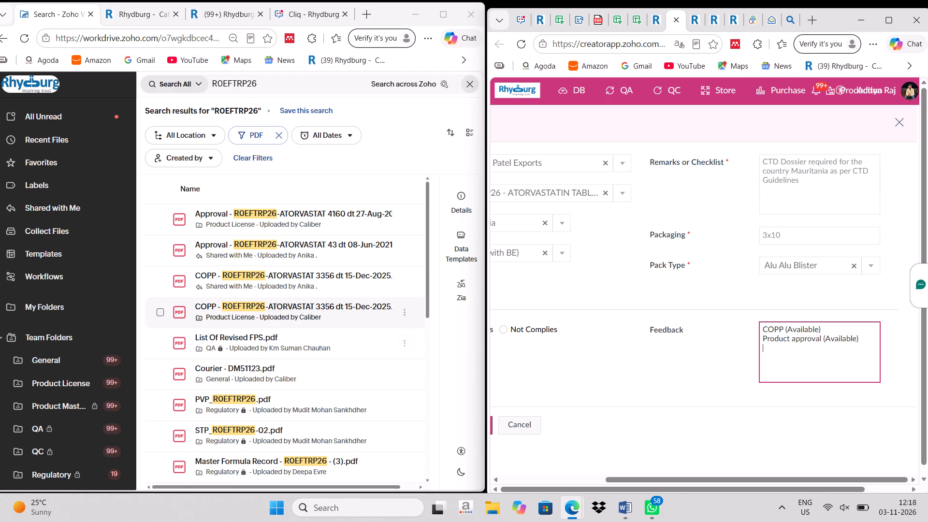
# Add the lines "PVP (Available)" and "STP (Available)" to the Feedback box, following the R0EFTRP26 search results.
pyautogui.scroll(-1, 280, 328)
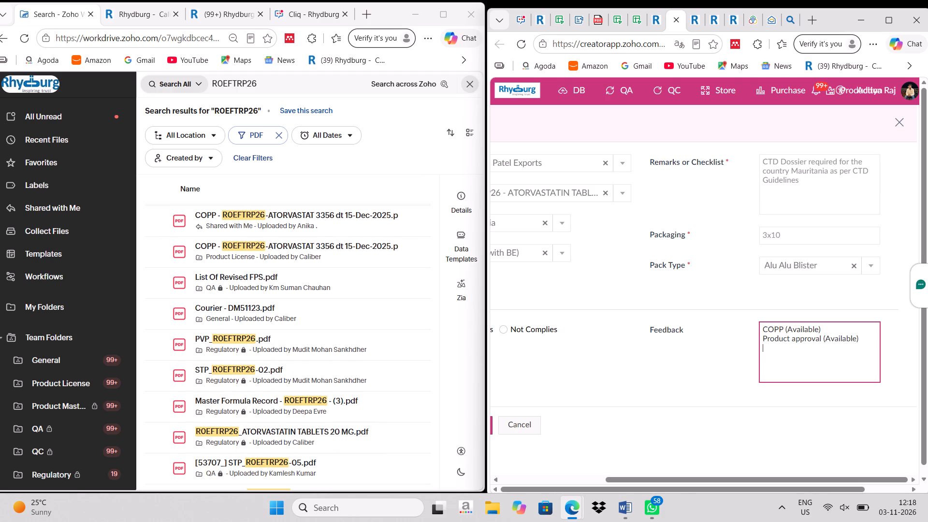
pyautogui.write('PVP (Available)')
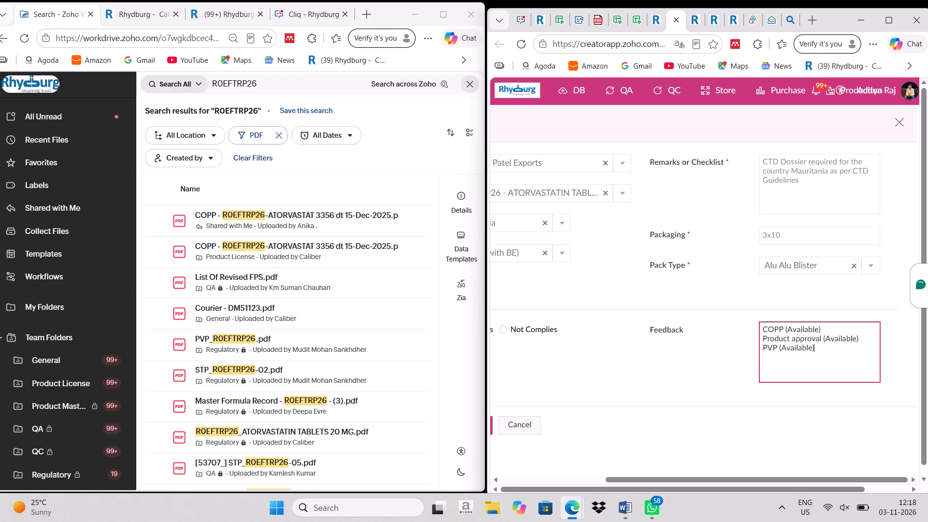
pyautogui.press('Return')
pyautogui.write('STP (Available)')
pyautogui.press('Return')
# Check further down the R0EFTRP26 results and add the line "MFR (Available)" below the STP entry in the Feedback box.
pyautogui.scroll(-1, 386, 397)
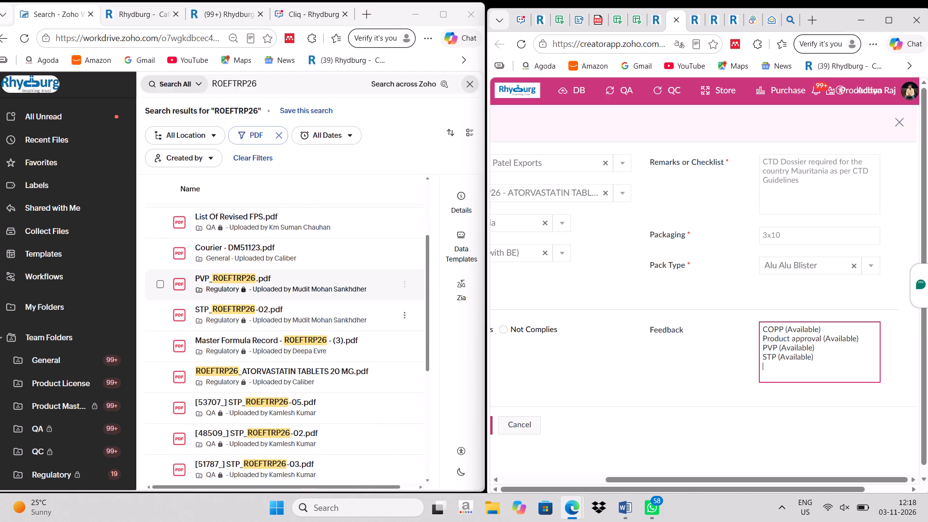
pyautogui.scroll(-1, 276, 291)
pyautogui.scroll(-1, 308, 351)
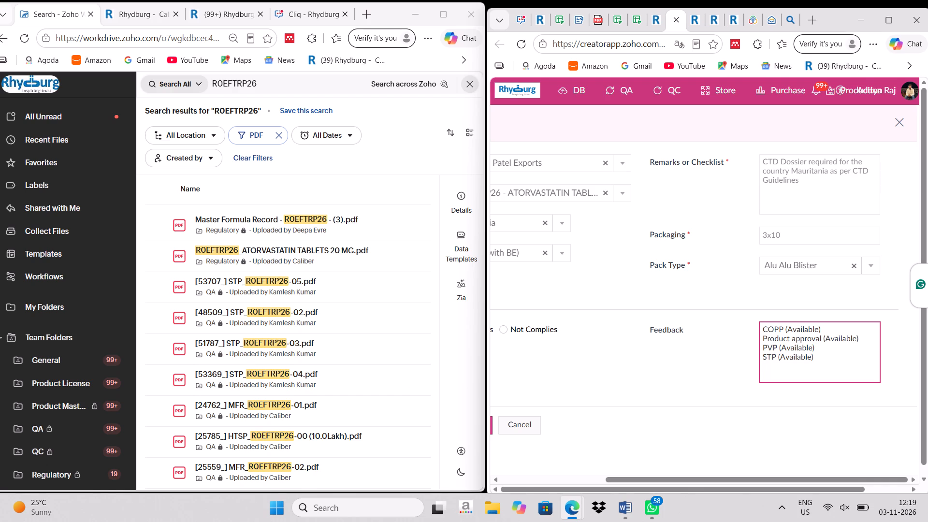
pyautogui.write('MD')
pyautogui.press('BackSpace')
pyautogui.write('FR (Available)')
pyautogui.press('Return')
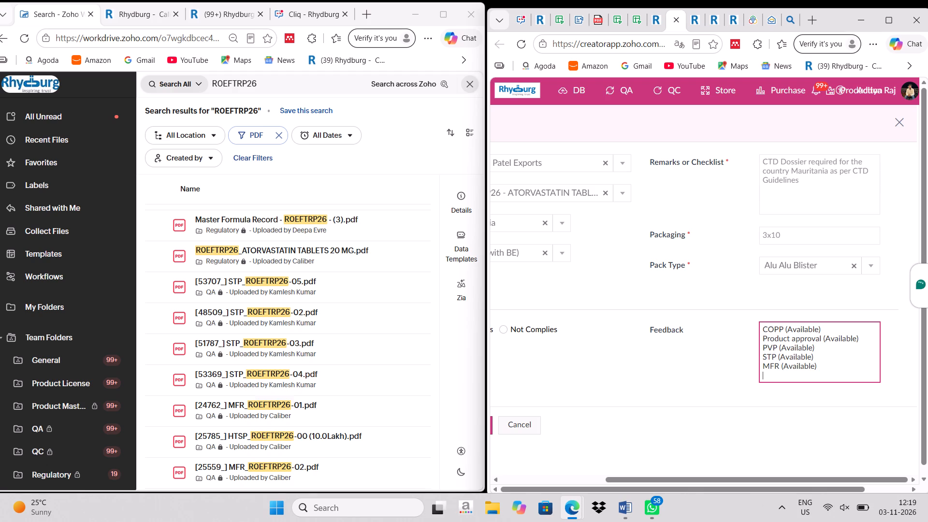
# Check further down the R0EFTRP26 results and add the line "BMR (Available)" below the MFR entry in the Feedback box.
pyautogui.scroll(-1, 360, 382)
pyautogui.scroll(-1, 284, 367)
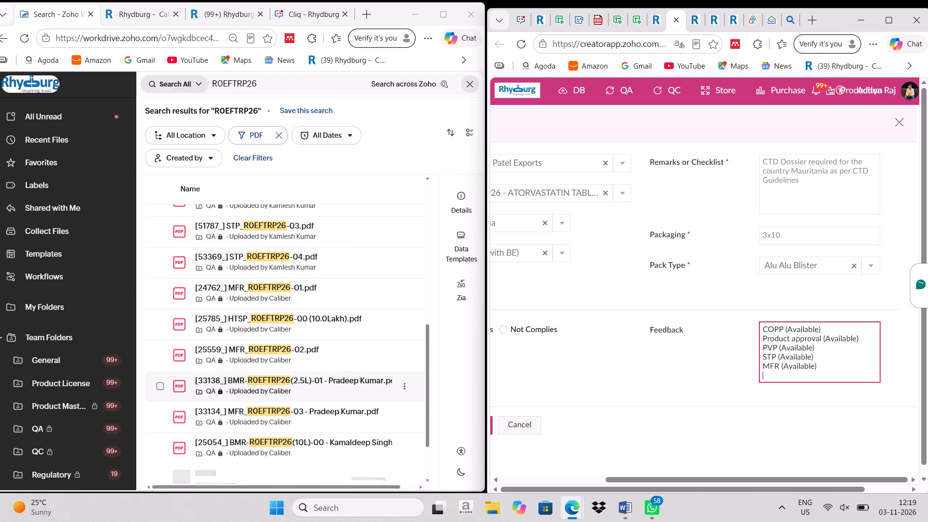
pyautogui.write('BMR')
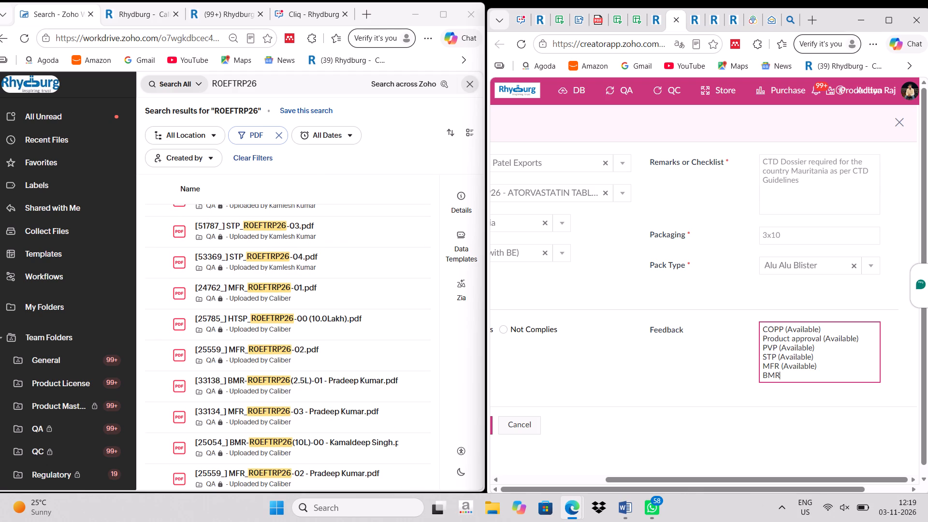
pyautogui.press('space')
pyautogui.hotkey('shift', ')')
pyautogui.press('Left')
pyautogui.write('AVAI')
pyautogui.press('BackSpace')
pyautogui.press('BackSpace')
pyautogui.press('BackSpace')
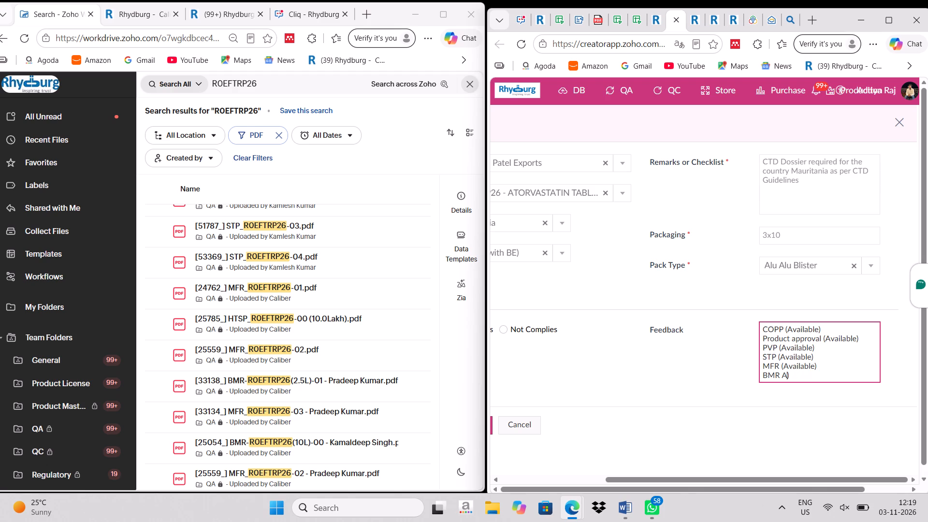
pyautogui.write('vailabk')
pyautogui.press('BackSpace')
pyautogui.write('le')
pyautogui.press('Left')
pyautogui.press('Left')
pyautogui.press('Left')
pyautogui.press('Left')
pyautogui.press('Left')
pyautogui.press('Left')
pyautogui.press('Left')
pyautogui.press('Left')
pyautogui.press('Left')
pyautogui.hotkey('shift', '(')
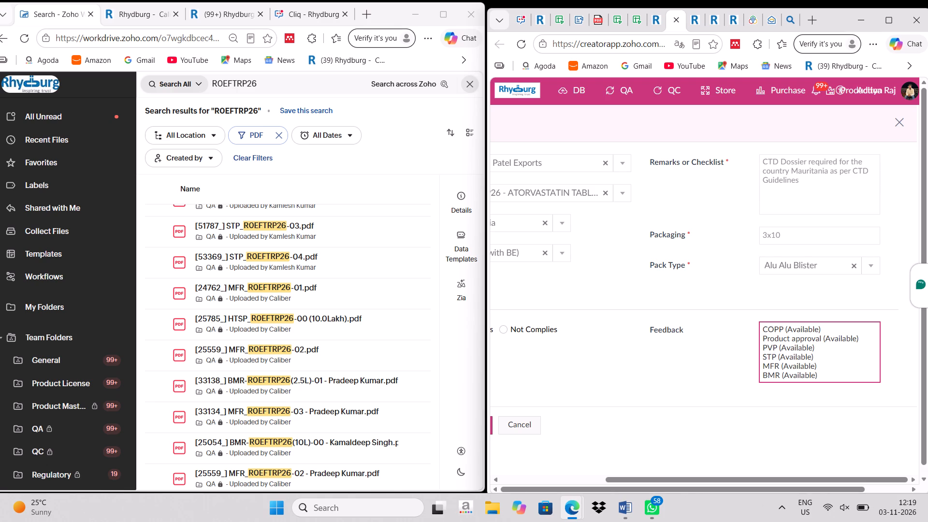
# Add the line "BPR (Available)" below the BMR entry in the Feedback box.
pyautogui.click(821, 378)
pyautogui.press('Return')
pyautogui.write('BPR (*')
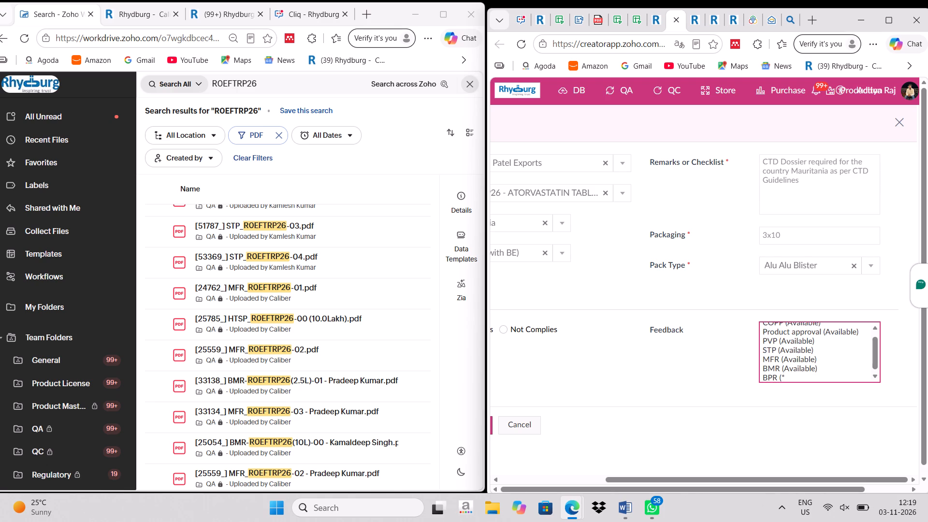
pyautogui.press('BackSpace')
pyautogui.press('BackSpace')
pyautogui.press('BackSpace')
pyautogui.press('space')
pyautogui.write('(Ava')
pyautogui.write('ilable)')
# Look through the remaining R0EFTRP26 results and add the line "PDR (Available)" below the BPR entry in the Feedback box.
pyautogui.scroll(-1, 255, 346)
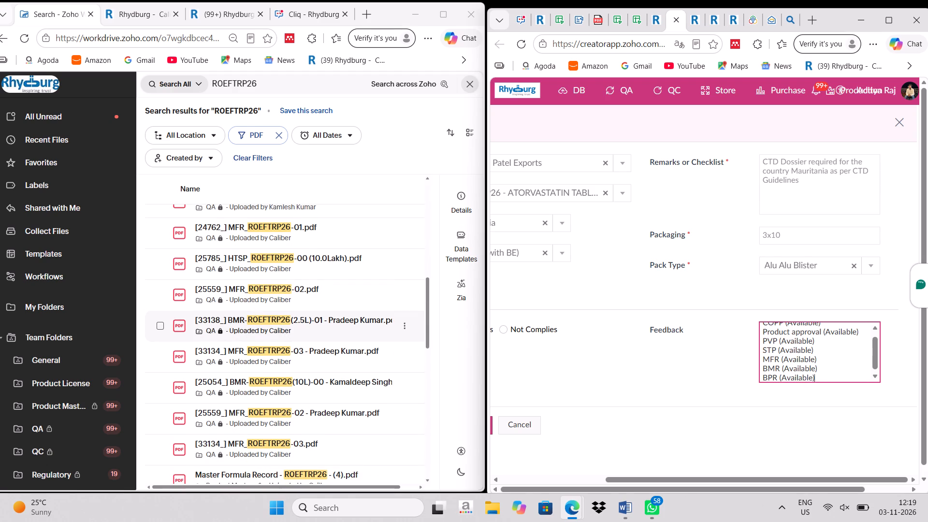
pyautogui.scroll(-2, 298, 327)
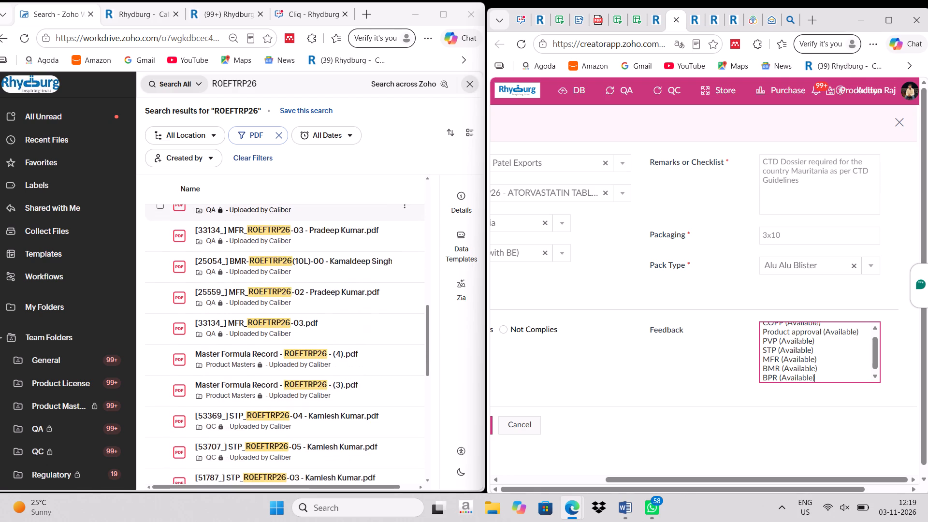
pyautogui.scroll(-3, 298, 327)
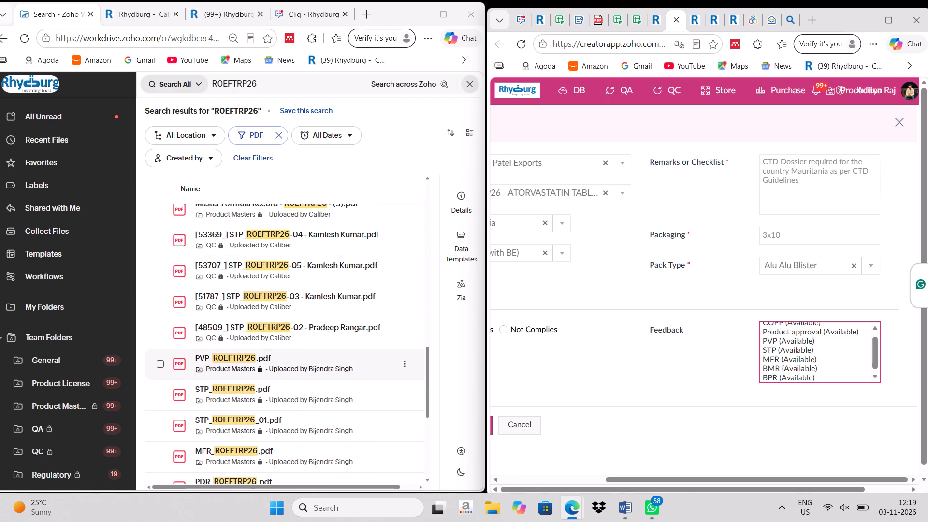
pyautogui.scroll(2, 780, 354)
pyautogui.scroll(-3, 780, 354)
pyautogui.scroll(-2, 280, 330)
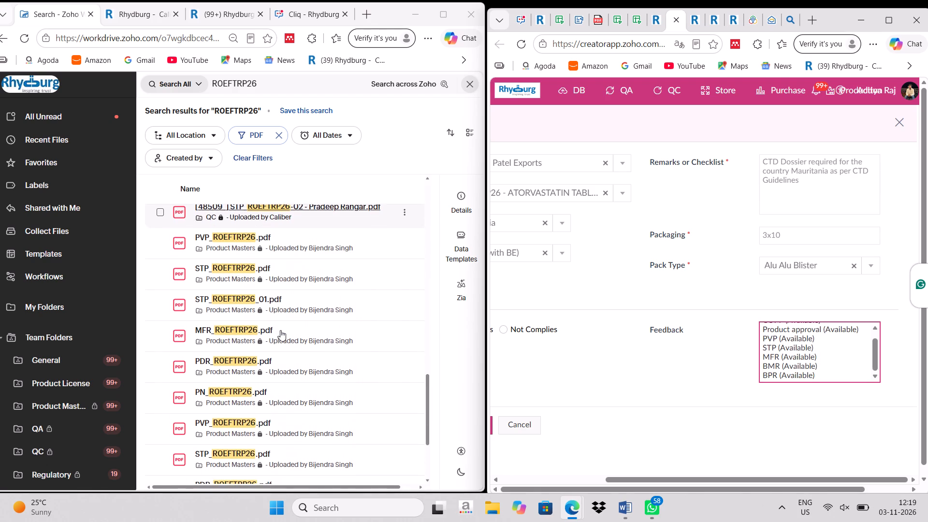
pyautogui.scroll(-7, 280, 330)
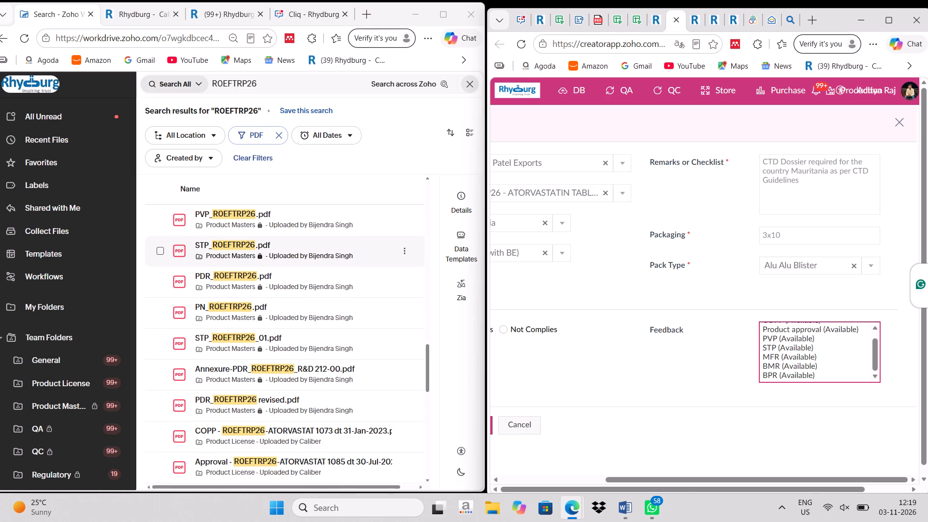
pyautogui.scroll(-2, 278, 332)
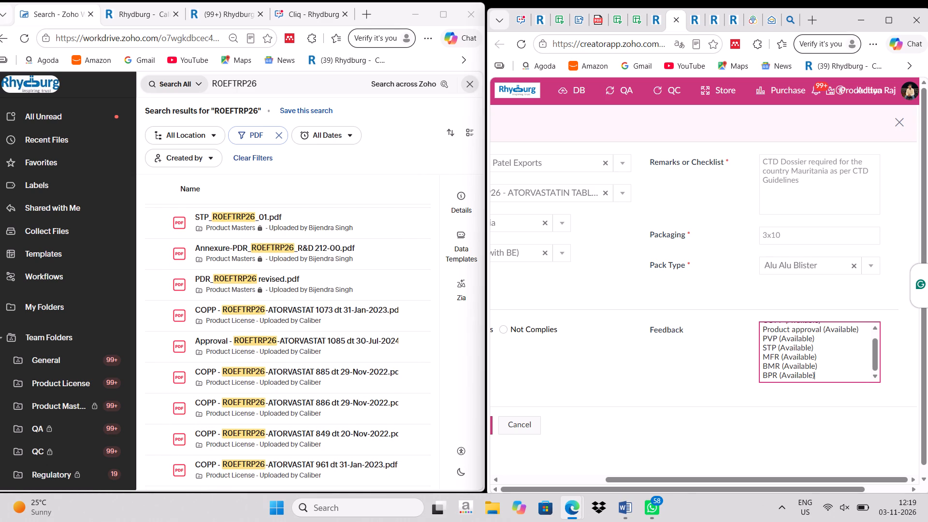
pyautogui.click(815, 377)
pyautogui.press('Return')
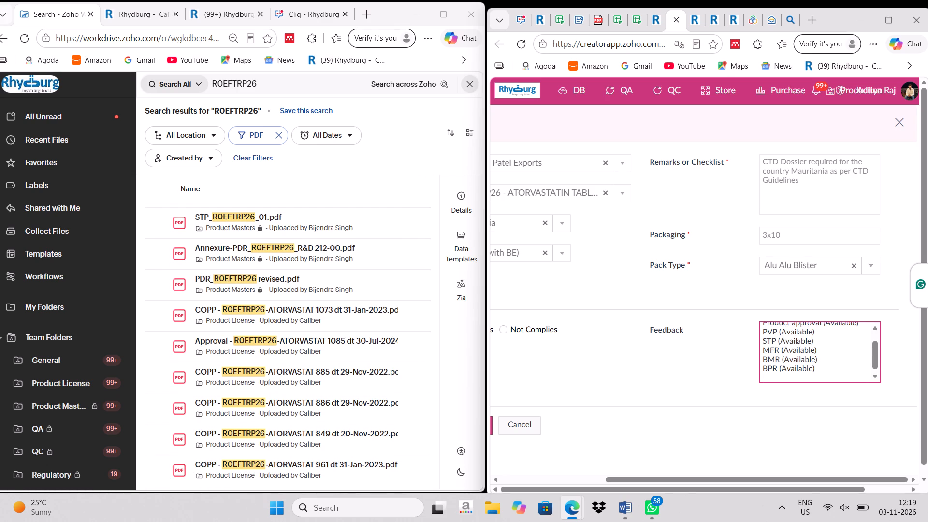
pyautogui.write('PDr')
pyautogui.press('space')
pyautogui.press('BackSpace')
pyautogui.press('BackSpace')
pyautogui.write('R')
pyautogui.press('space')
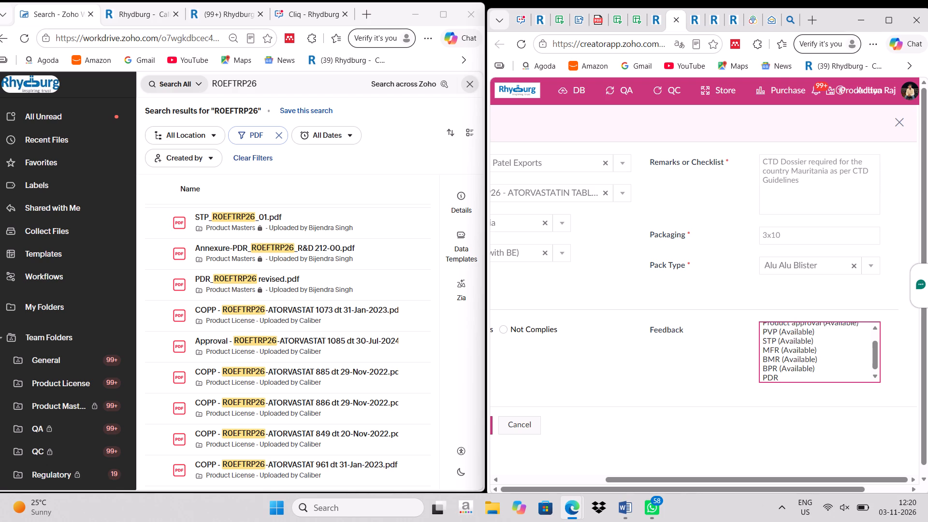
pyautogui.write('(Available)')
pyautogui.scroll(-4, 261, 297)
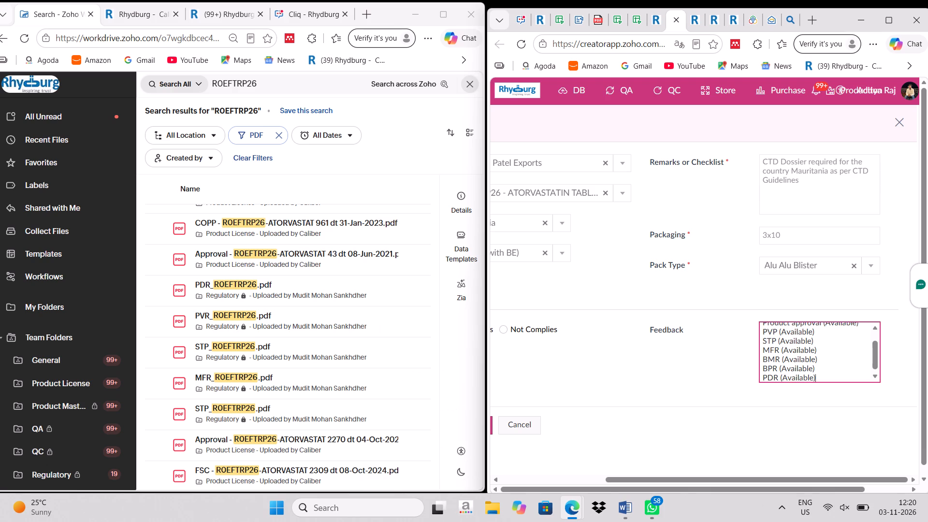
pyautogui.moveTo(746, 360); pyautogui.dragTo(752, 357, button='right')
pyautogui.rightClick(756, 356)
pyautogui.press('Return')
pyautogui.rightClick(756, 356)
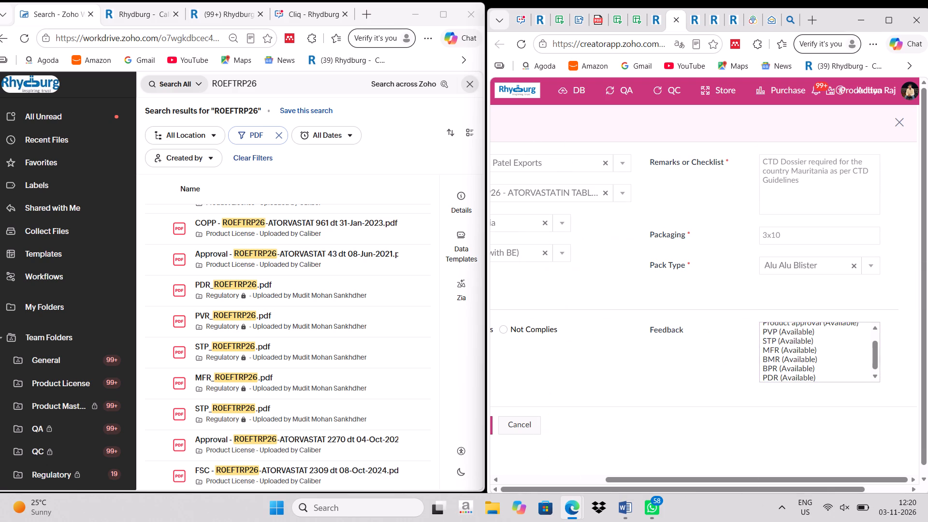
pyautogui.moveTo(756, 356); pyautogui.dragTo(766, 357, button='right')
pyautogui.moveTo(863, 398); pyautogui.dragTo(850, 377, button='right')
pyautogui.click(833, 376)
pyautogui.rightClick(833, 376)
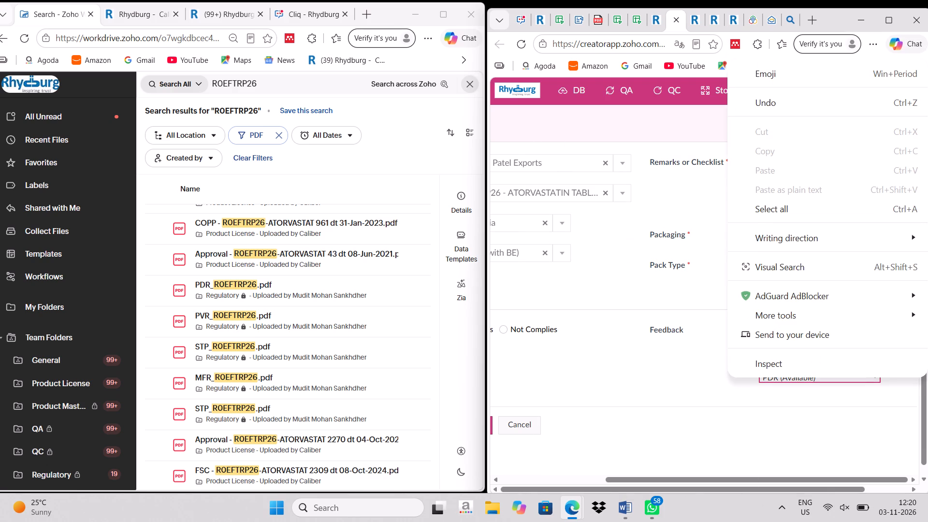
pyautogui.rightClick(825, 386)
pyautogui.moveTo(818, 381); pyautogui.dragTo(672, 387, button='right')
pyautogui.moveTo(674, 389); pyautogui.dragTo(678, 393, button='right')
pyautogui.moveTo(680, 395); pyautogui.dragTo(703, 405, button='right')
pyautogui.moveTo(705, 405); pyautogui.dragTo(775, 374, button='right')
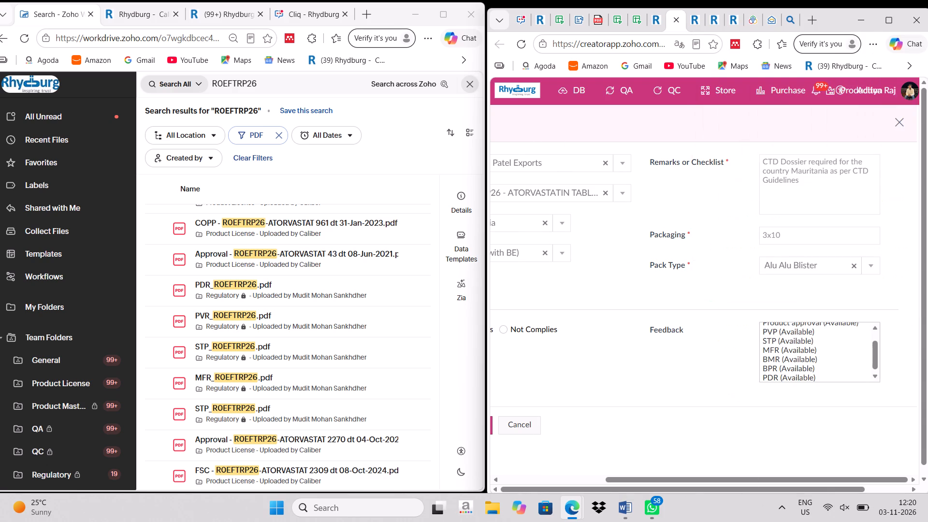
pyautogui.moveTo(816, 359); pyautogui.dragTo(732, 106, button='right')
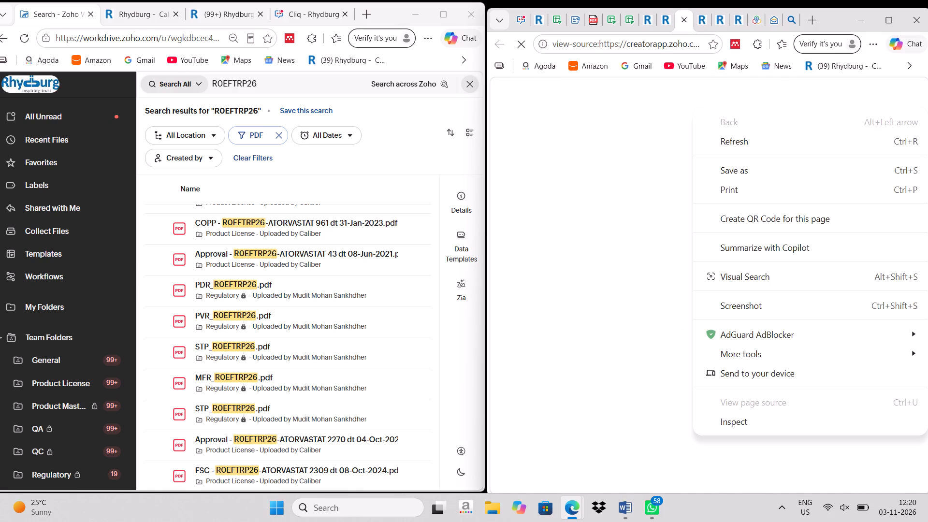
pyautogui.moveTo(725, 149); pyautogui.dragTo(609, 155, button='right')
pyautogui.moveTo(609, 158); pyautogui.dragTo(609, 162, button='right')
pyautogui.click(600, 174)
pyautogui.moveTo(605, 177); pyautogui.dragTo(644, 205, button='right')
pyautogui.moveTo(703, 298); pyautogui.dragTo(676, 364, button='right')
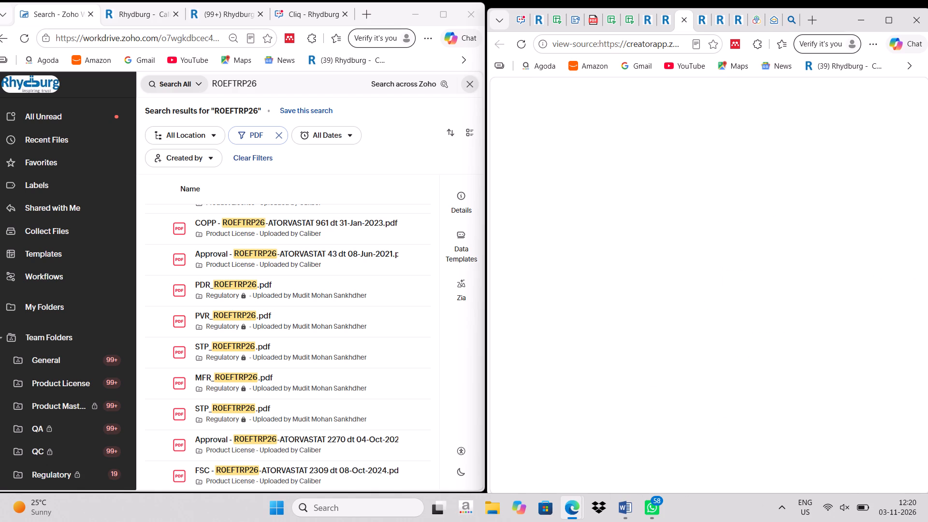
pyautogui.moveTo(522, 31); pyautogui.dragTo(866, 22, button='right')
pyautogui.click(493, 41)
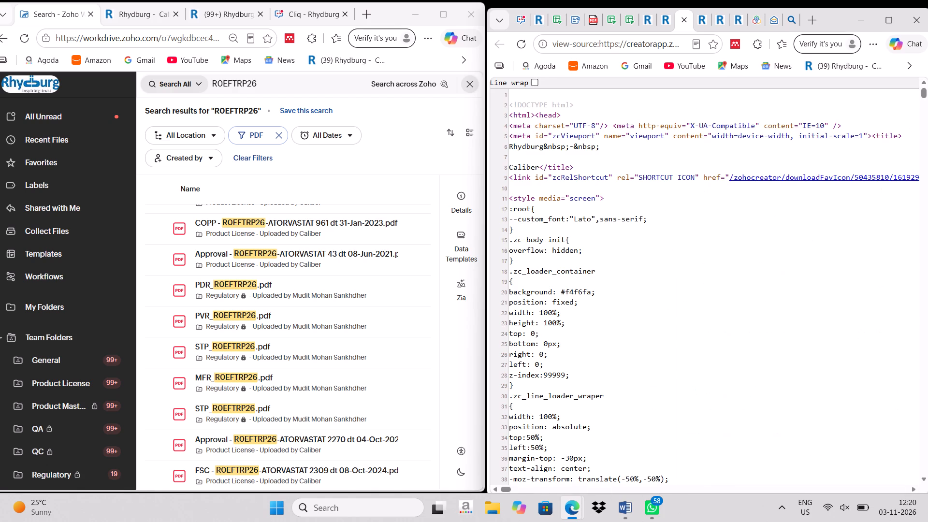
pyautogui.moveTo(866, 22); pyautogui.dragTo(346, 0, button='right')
# Return from the page source to the Gap Analysis edit form and restore its window beside the WorkDrive search results.
pyautogui.click(885, 18)
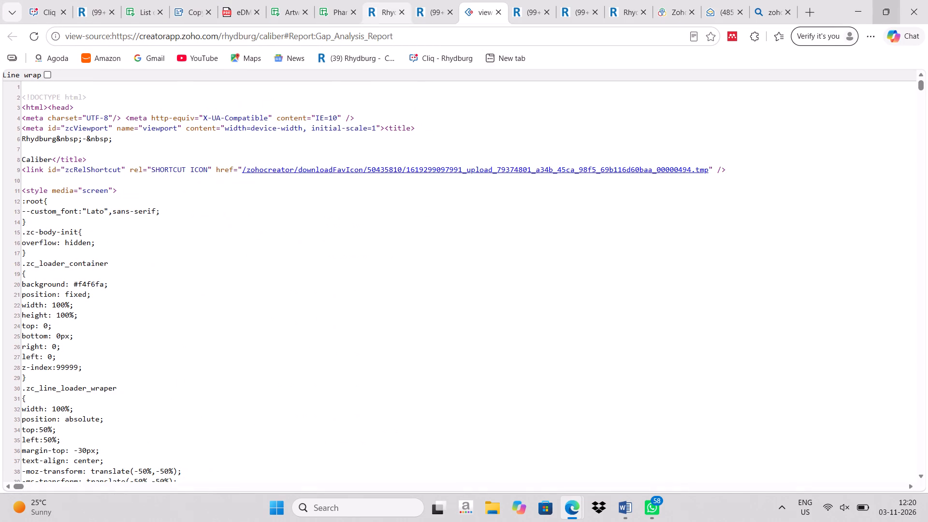
pyautogui.moveTo(346, 0); pyautogui.dragTo(130, 5, button='right')
pyautogui.moveTo(130, 5); pyautogui.dragTo(277, 2, button='right')
pyautogui.click(98, 4)
pyautogui.moveTo(277, 2); pyautogui.dragTo(433, 9, button='right')
pyautogui.click(433, 9)
pyautogui.rightClick(434, 9)
pyautogui.rightClick(434, 9)
pyautogui.rightClick(434, 10)
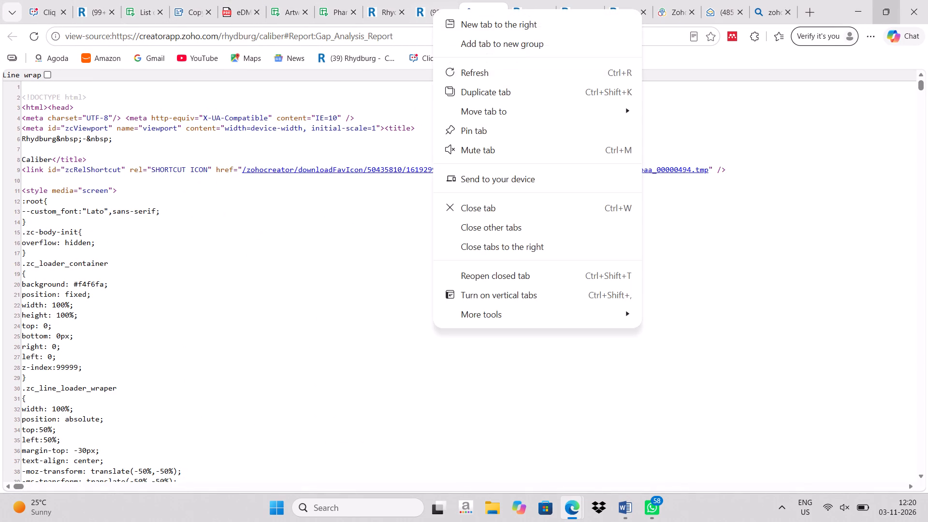
pyautogui.rightClick(434, 10)
pyautogui.moveTo(428, 12); pyautogui.dragTo(503, 16, button='right')
pyautogui.click(428, 12)
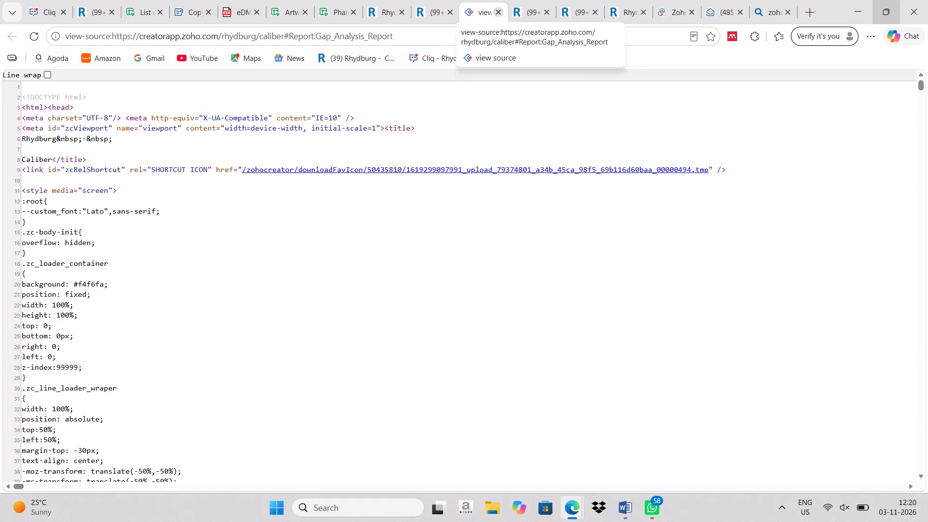
pyautogui.moveTo(503, 16); pyautogui.dragTo(526, 11, button='right')
pyautogui.click(526, 11)
pyautogui.doubleClick(526, 11)
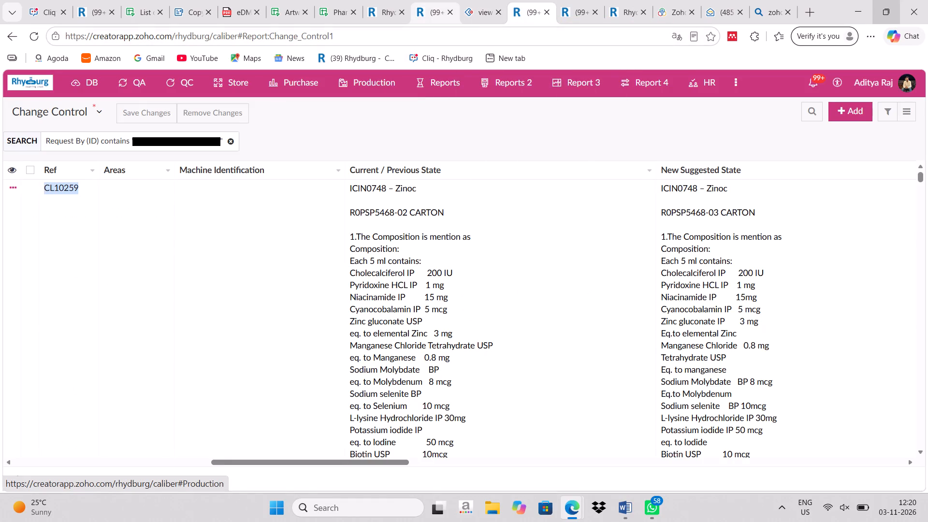
pyautogui.click(435, 1)
pyautogui.click(433, 10)
pyautogui.rightClick(433, 10)
pyautogui.click(433, 10)
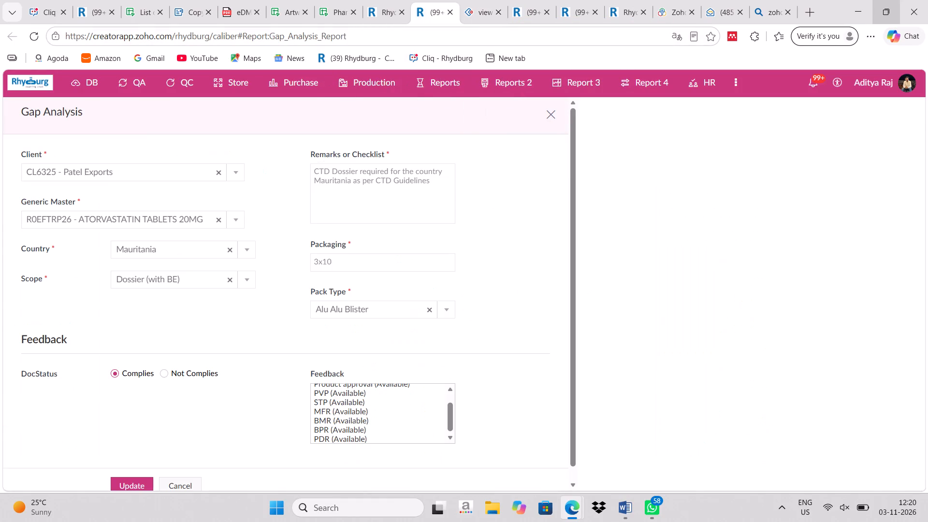
pyautogui.moveTo(913, 16); pyautogui.dragTo(899, 13, button='right')
pyautogui.click(887, 10)
pyautogui.rightClick(887, 10)
pyautogui.moveTo(639, 196); pyautogui.dragTo(756, 354, button='right')
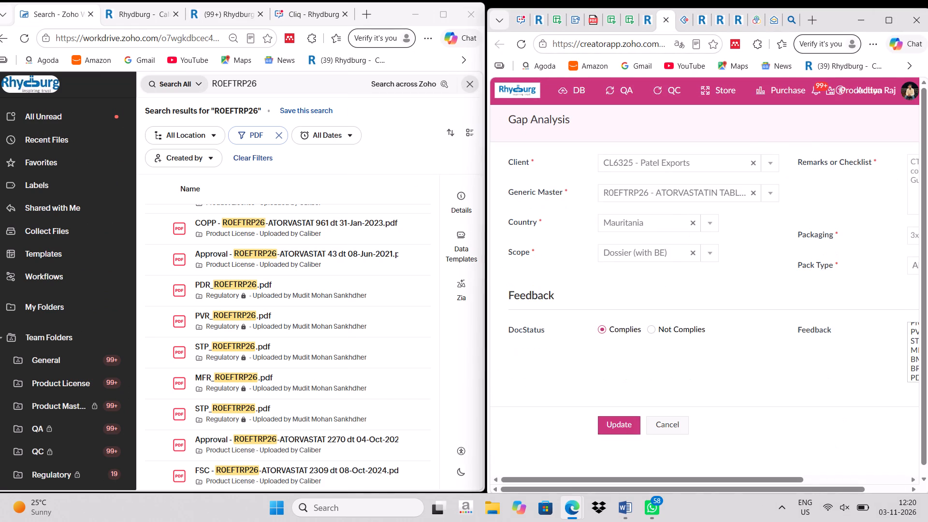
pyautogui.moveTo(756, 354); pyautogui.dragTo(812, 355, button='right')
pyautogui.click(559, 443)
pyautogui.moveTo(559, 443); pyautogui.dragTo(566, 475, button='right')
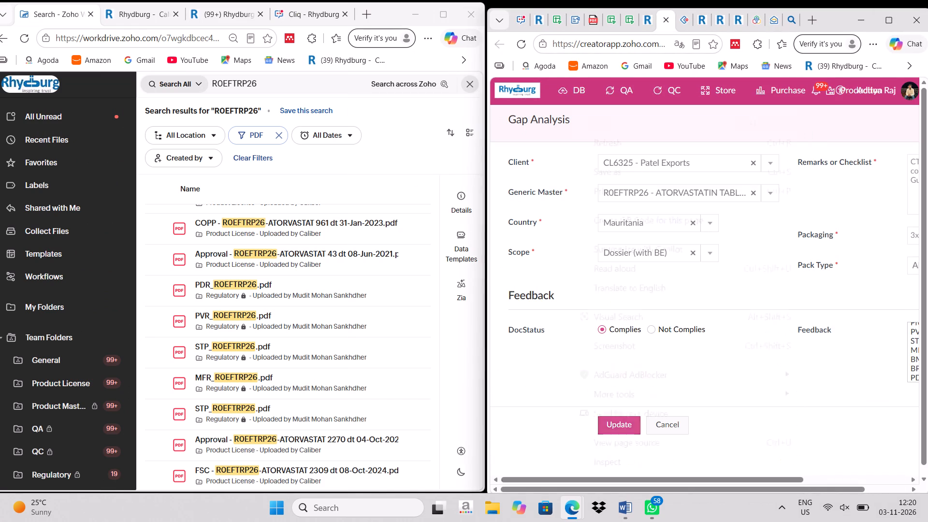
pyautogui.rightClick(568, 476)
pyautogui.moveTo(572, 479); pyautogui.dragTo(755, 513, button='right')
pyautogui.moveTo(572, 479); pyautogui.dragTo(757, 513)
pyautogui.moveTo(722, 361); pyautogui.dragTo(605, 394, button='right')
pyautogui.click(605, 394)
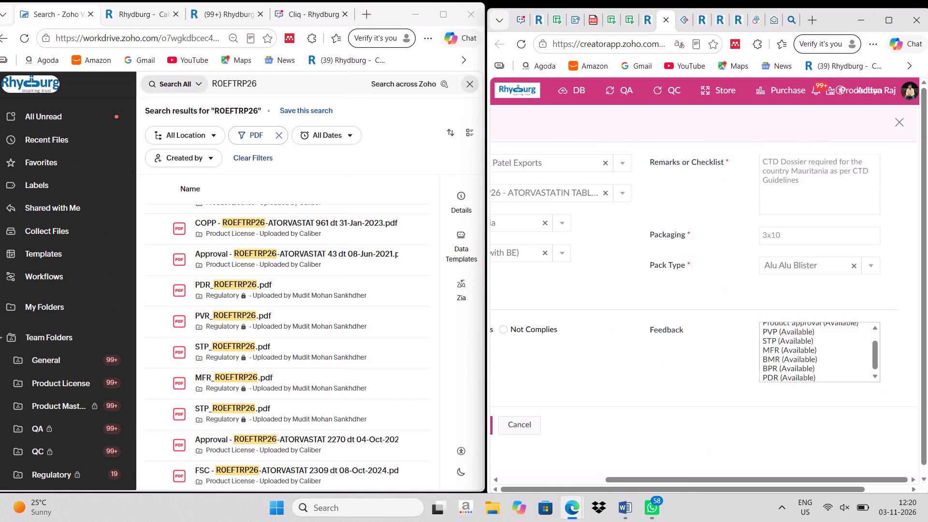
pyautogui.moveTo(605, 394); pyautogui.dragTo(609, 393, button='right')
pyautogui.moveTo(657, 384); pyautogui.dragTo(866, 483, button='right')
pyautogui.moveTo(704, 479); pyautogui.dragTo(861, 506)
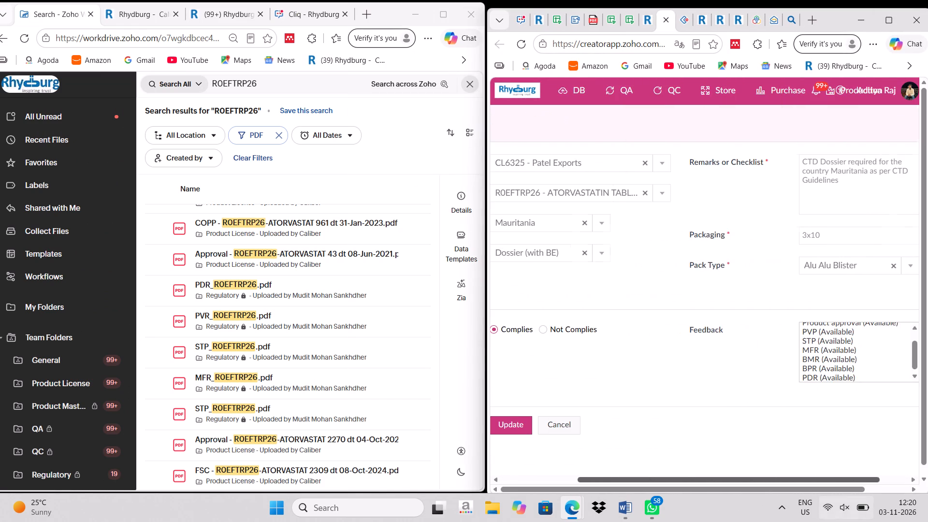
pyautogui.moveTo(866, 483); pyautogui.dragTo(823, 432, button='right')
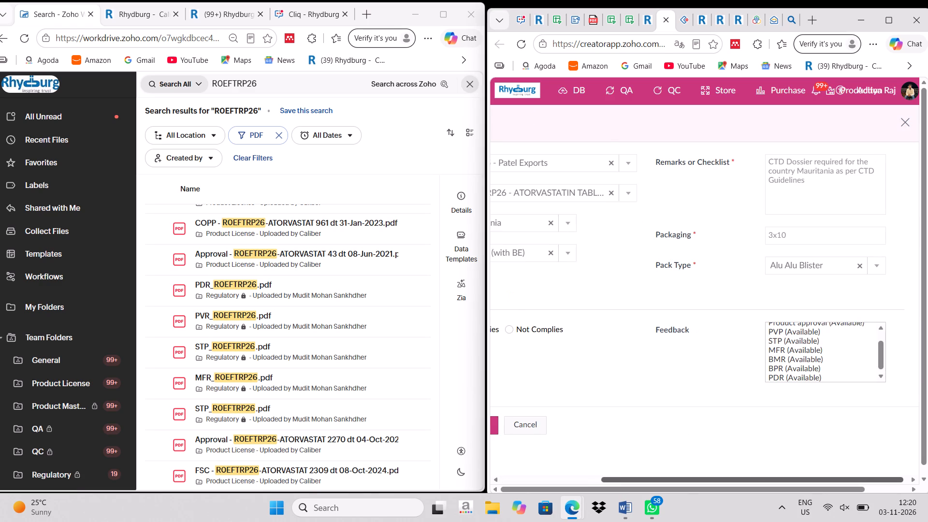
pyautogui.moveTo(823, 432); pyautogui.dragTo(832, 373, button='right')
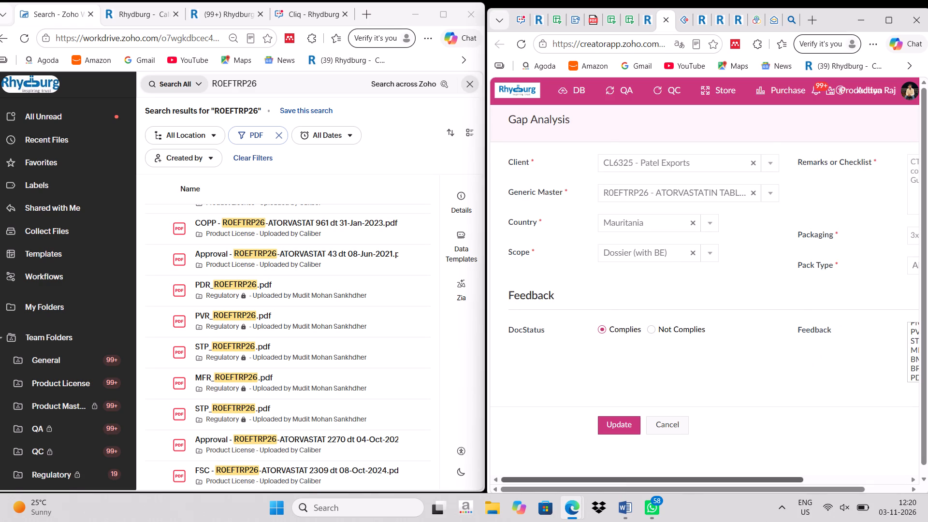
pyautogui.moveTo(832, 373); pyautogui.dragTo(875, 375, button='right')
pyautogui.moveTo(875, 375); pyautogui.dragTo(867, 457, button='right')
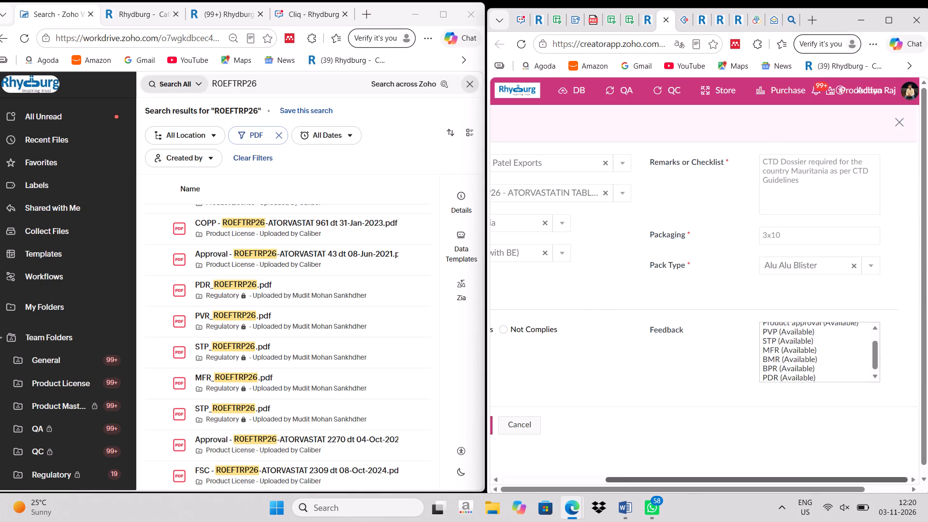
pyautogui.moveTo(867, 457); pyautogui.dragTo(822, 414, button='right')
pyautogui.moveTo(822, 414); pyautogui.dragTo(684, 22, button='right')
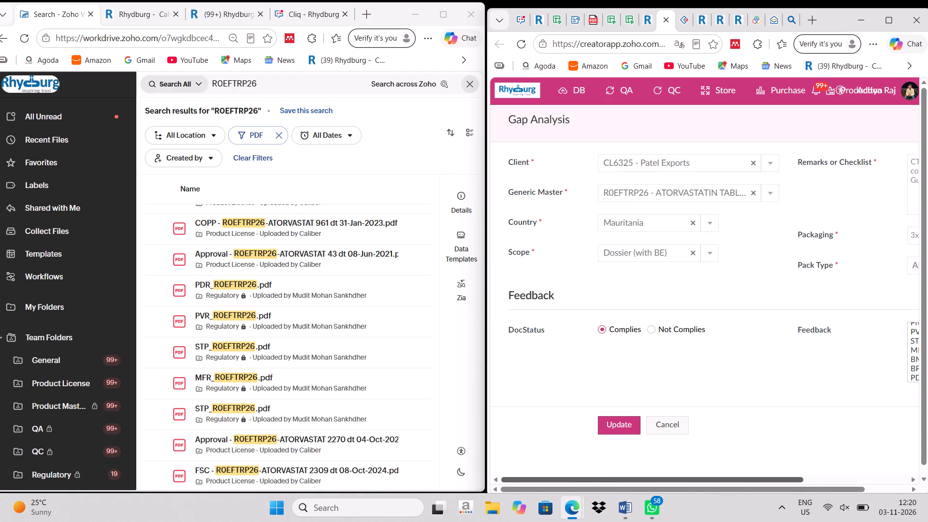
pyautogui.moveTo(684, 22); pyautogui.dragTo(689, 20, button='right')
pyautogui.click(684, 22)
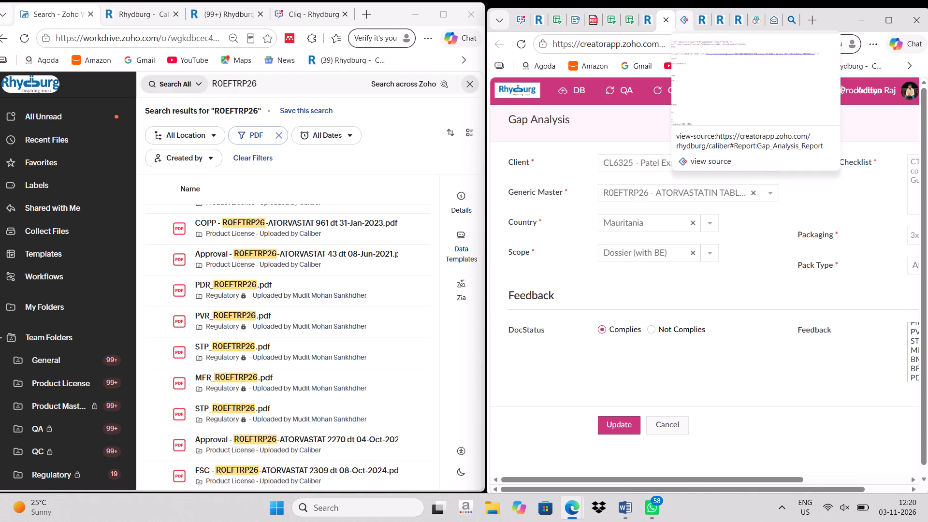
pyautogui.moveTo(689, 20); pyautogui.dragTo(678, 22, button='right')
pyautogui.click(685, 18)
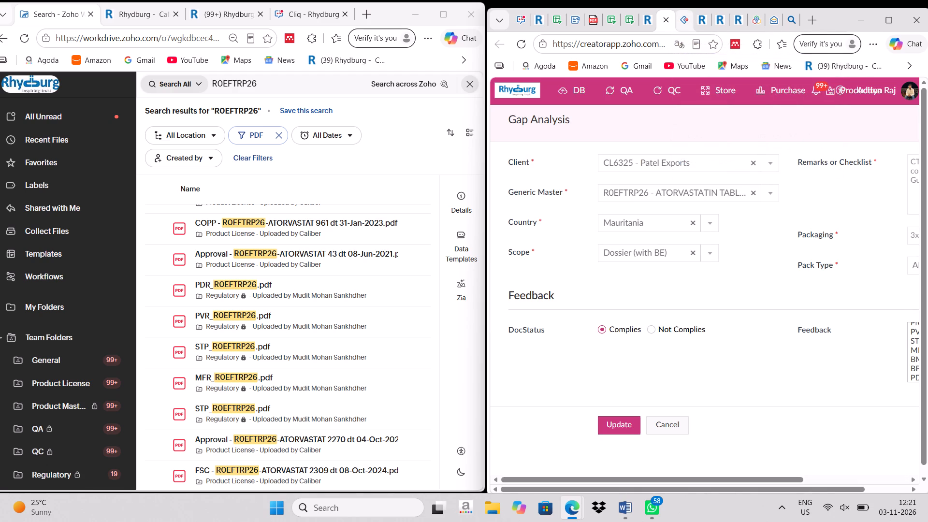
# Start a new line below the "PDR (Available)" entry in the Feedback box of the Gap Analysis form.
pyautogui.moveTo(678, 22); pyautogui.dragTo(864, 399, button='right')
pyautogui.moveTo(773, 476); pyautogui.dragTo(927, 461)
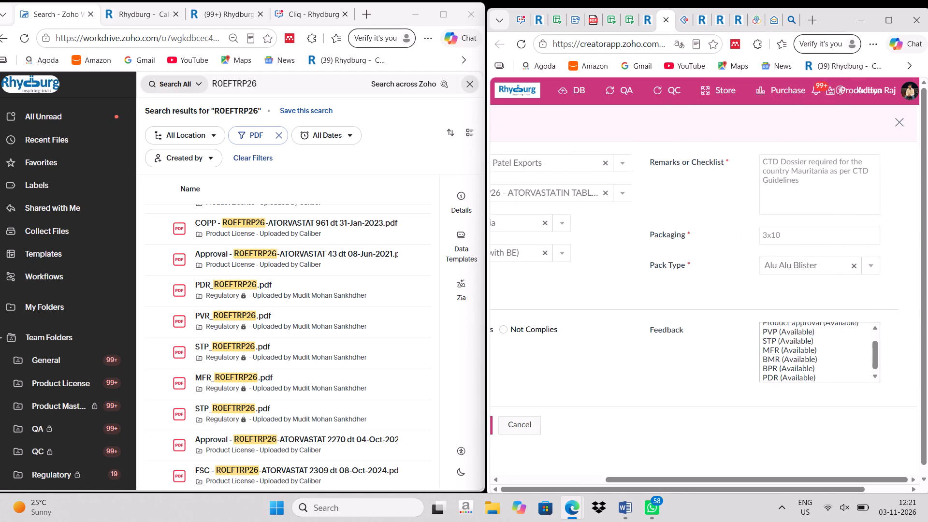
pyautogui.moveTo(864, 399); pyautogui.dragTo(820, 372, button='right')
pyautogui.click(820, 372)
pyautogui.press('Down')
pyautogui.press('Return')
pyautogui.press('BackSpace')
pyautogui.press('Right')
pyautogui.press('Return')
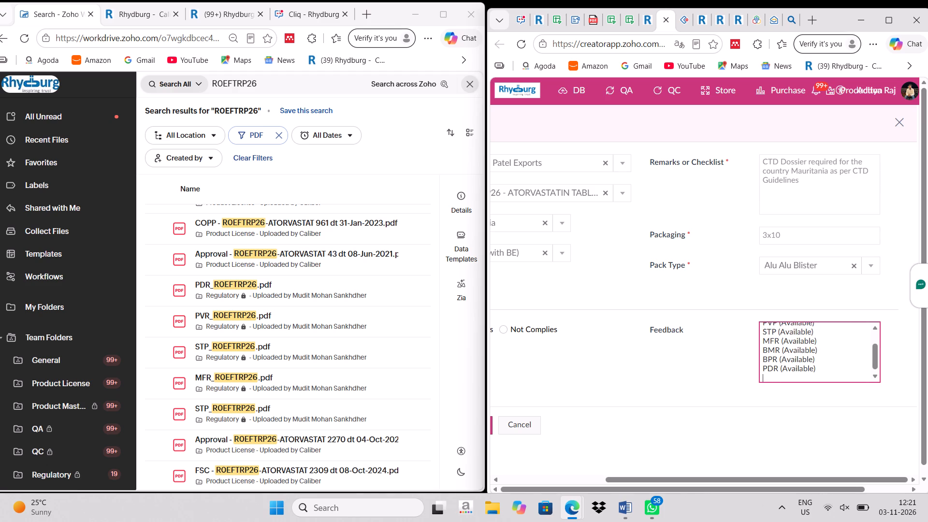
pyautogui.moveTo(820, 372); pyautogui.dragTo(777, 355, button='right')
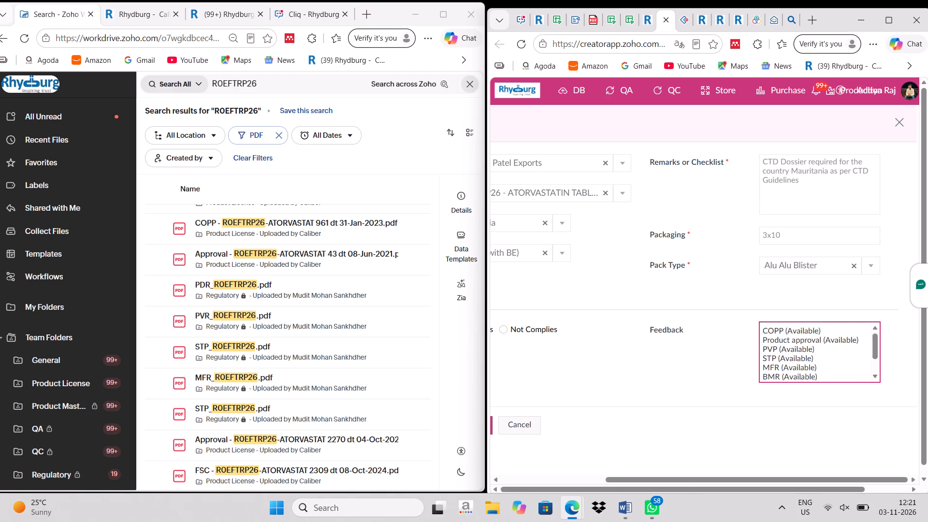
# Check further down the R0EFTRP26 results and add the line "BE (Available)" below the PDR entry in the Feedback box.
pyautogui.moveTo(777, 355); pyautogui.dragTo(391, 447, button='right')
pyautogui.scroll(-5, 391, 447)
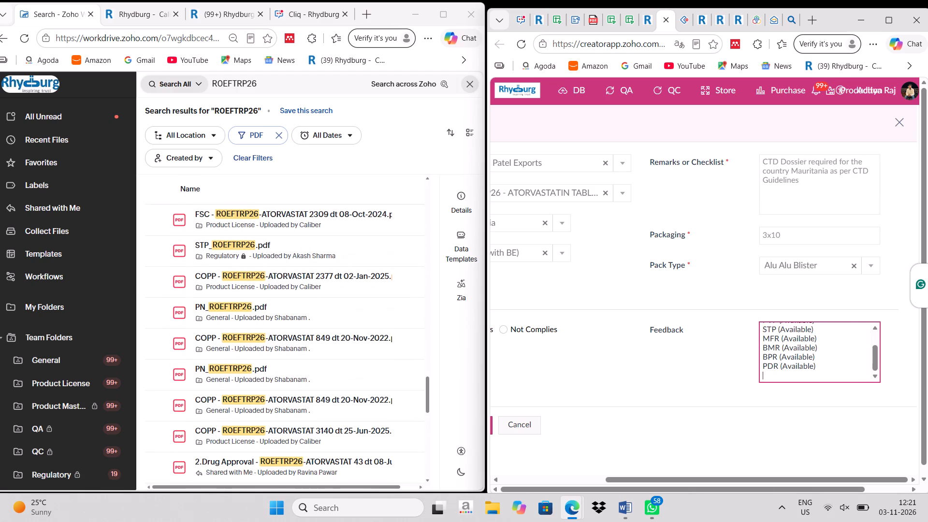
pyautogui.moveTo(391, 447); pyautogui.dragTo(296, 390, button='right')
pyautogui.scroll(-9, 296, 390)
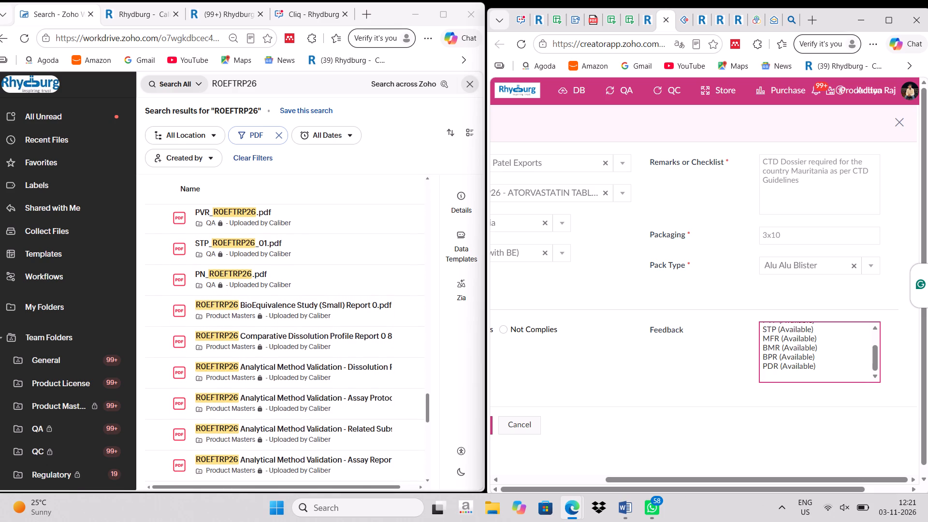
pyautogui.moveTo(296, 390); pyautogui.dragTo(495, 373, button='right')
pyautogui.moveTo(644, 358); pyautogui.dragTo(771, 350, button='right')
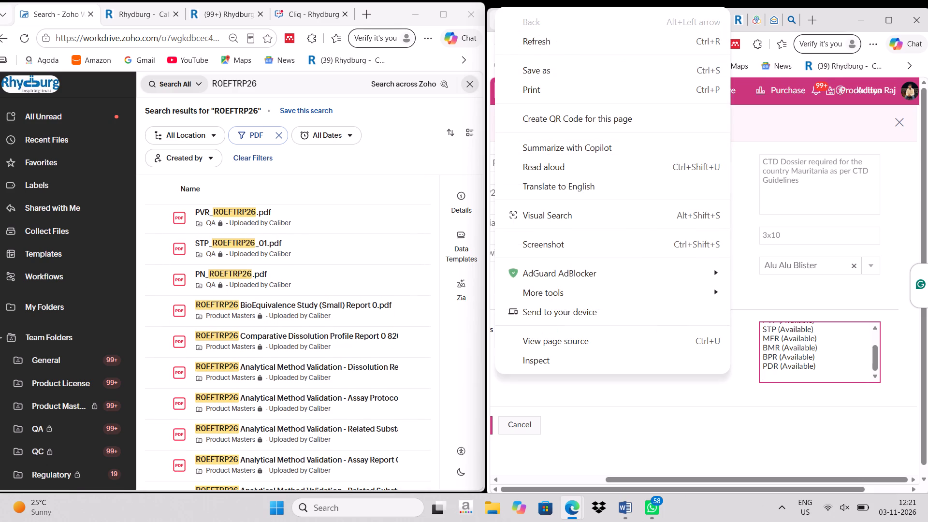
pyautogui.click(790, 376)
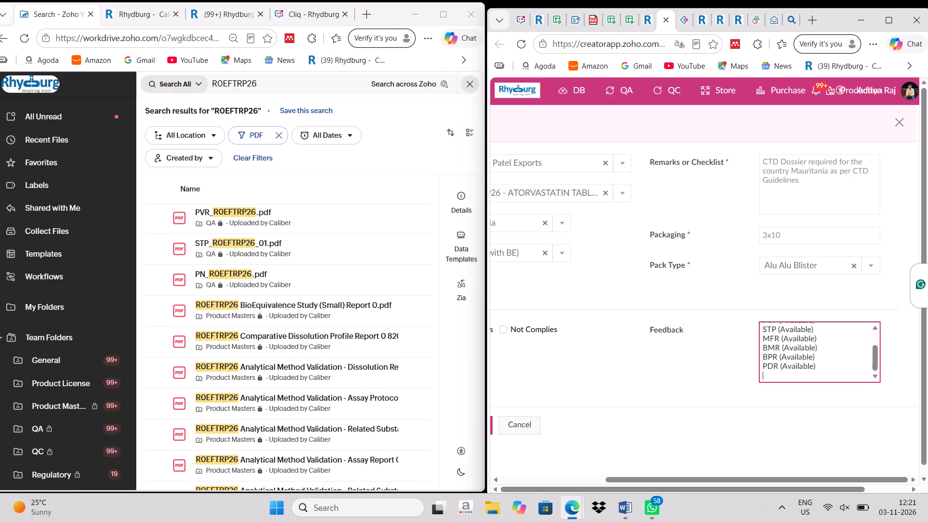
pyautogui.write('BE')
pyautogui.press('space')
pyautogui.hotkey('shift', '(')
pyautogui.write('Available)')
# Add the lines "AMV (Available)" and "CDP (Available)" below the BE entry in the Feedback box.
pyautogui.press('Return')
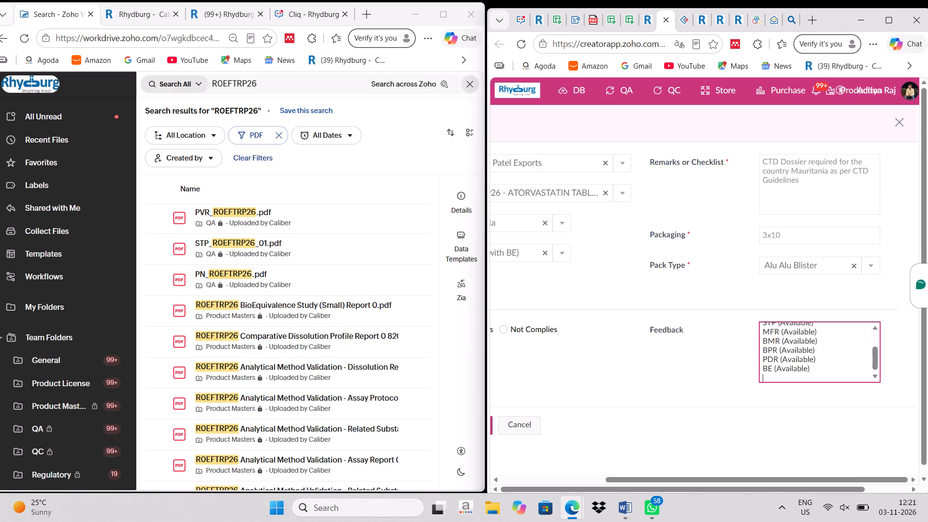
pyautogui.write('AMV (Available)')
pyautogui.press('Return')
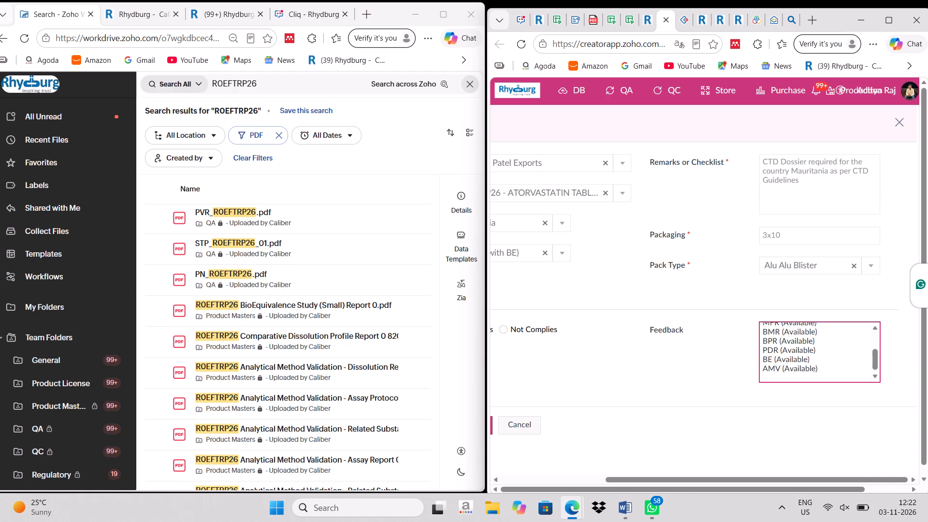
pyautogui.write('CDP (Available')
pyautogui.hotkey('shift', ')')
# Look through the remaining PDF search results for R0EFTRP26 in WorkDrive to identify further supporting documents, including the Regulatory files.
pyautogui.scroll(-6, 336, 422)
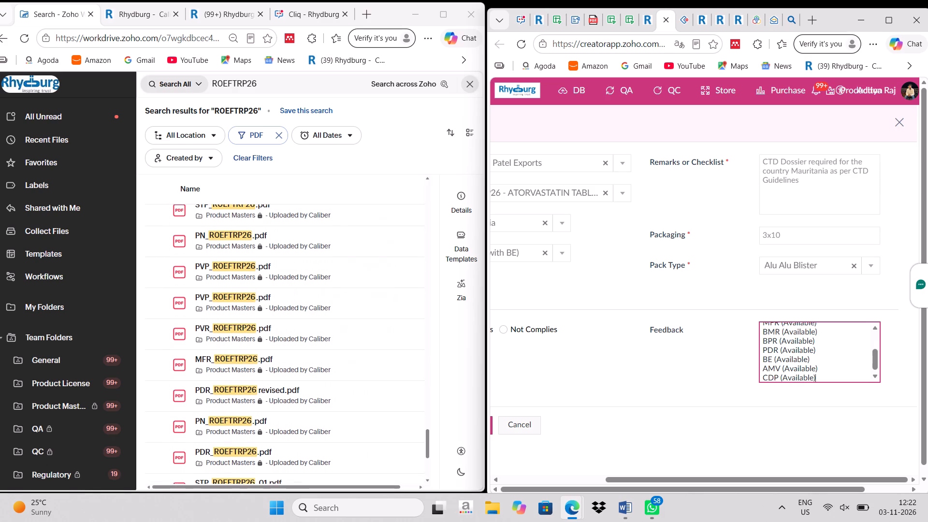
pyautogui.scroll(-7, 336, 422)
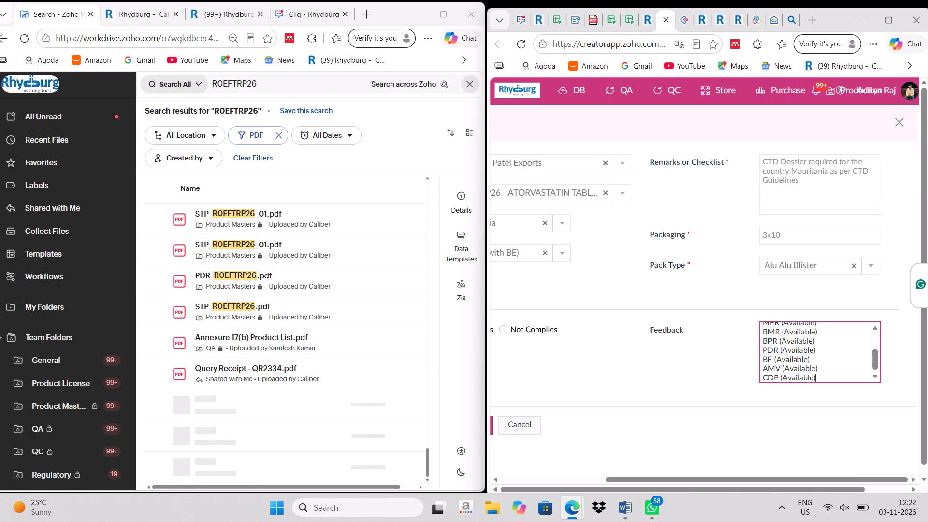
pyautogui.scroll(-1, 336, 422)
pyautogui.scroll(-2, 274, 371)
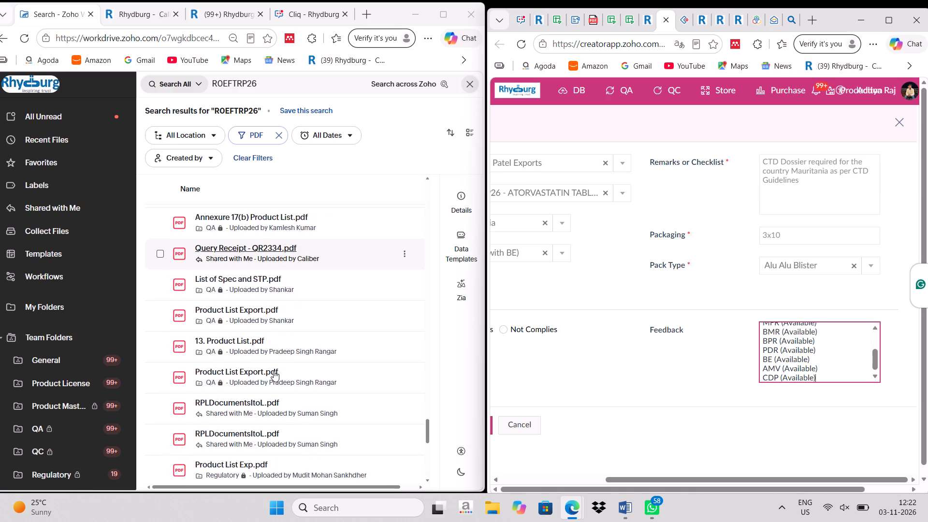
pyautogui.scroll(-4, 274, 371)
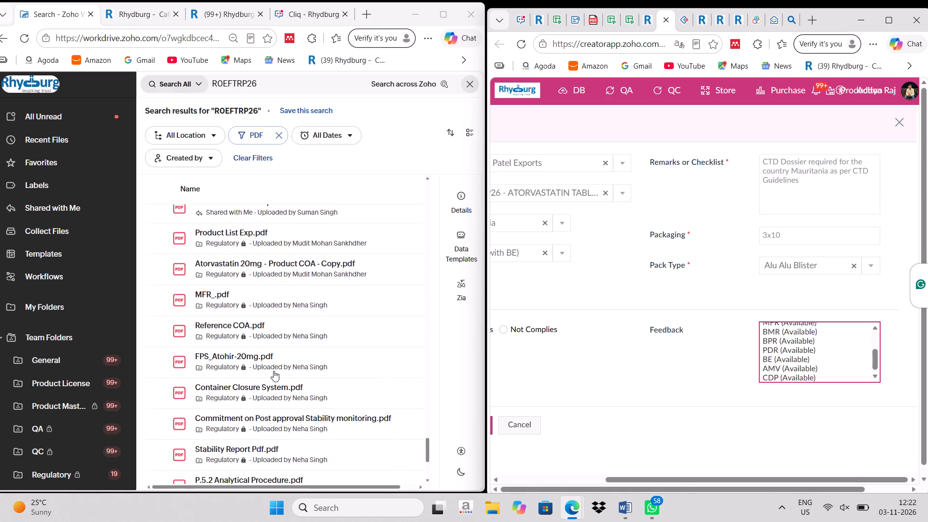
pyautogui.scroll(-3, 274, 371)
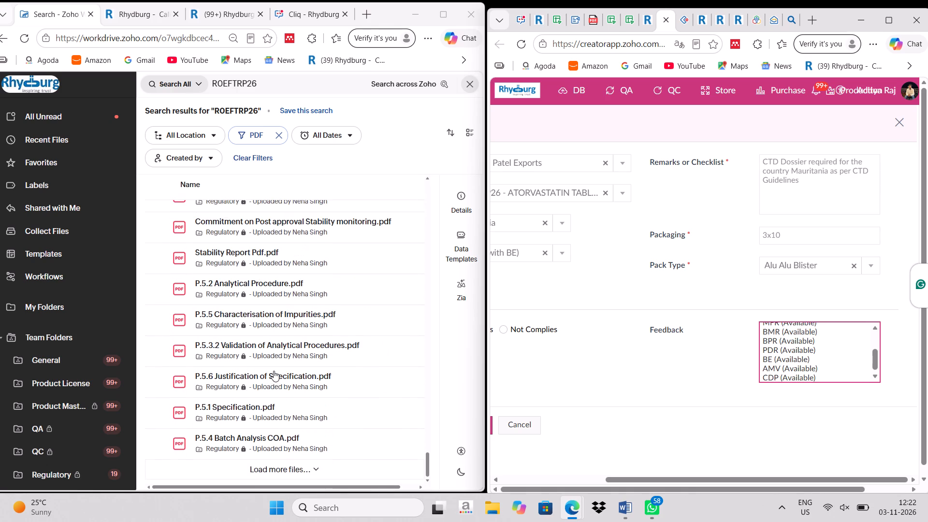
pyautogui.scroll(-4, 274, 371)
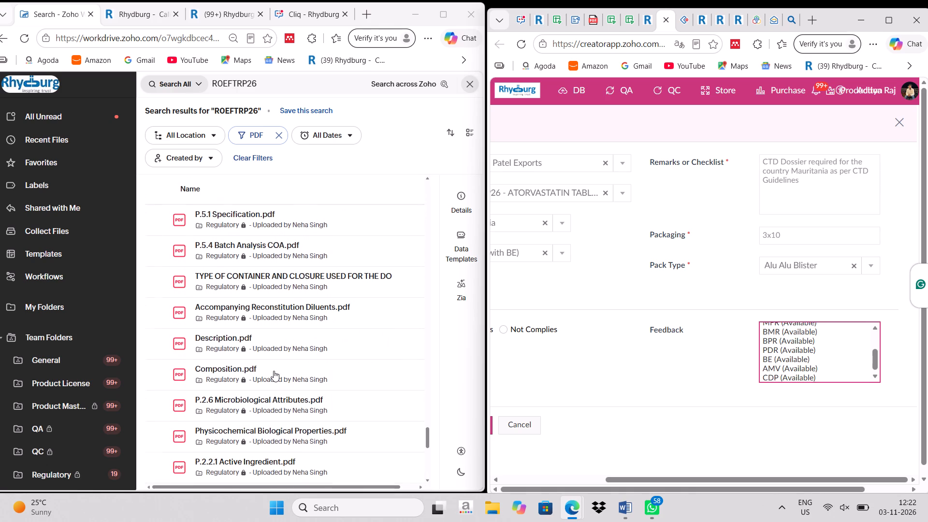
pyautogui.scroll(-4, 274, 371)
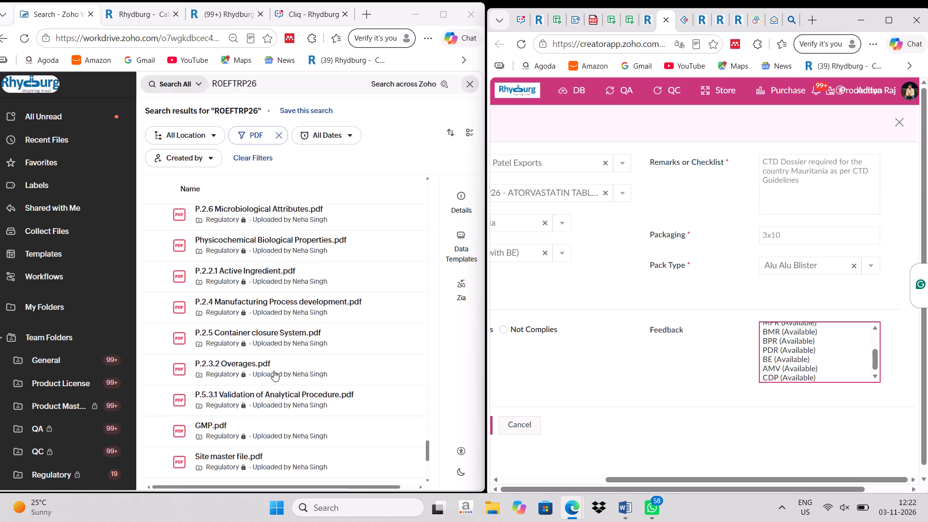
pyautogui.scroll(-2, 274, 371)
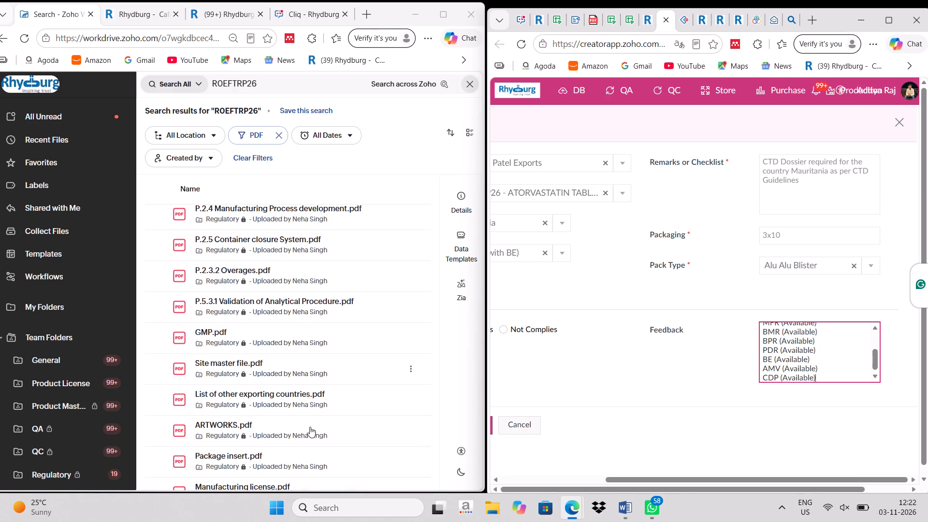
pyautogui.scroll(-2, 255, 401)
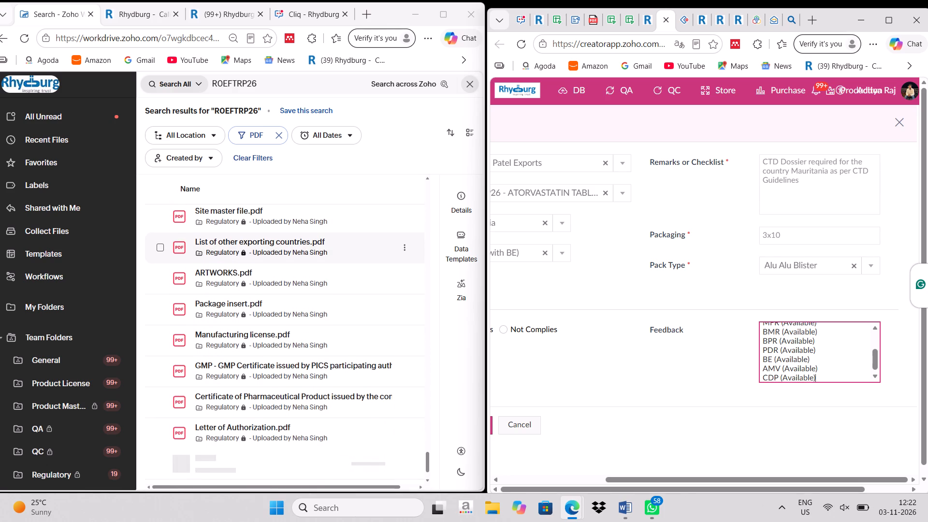
pyautogui.scroll(-4, 255, 401)
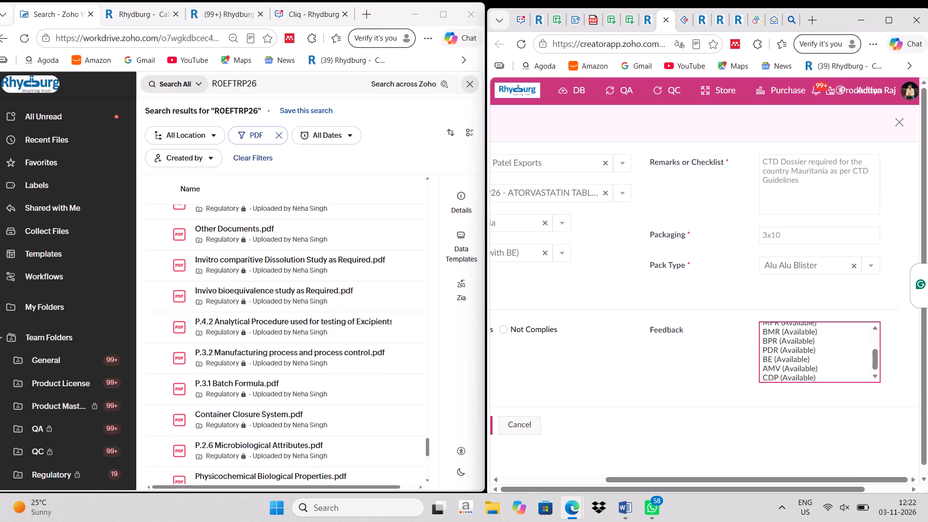
pyautogui.scroll(-1, 255, 401)
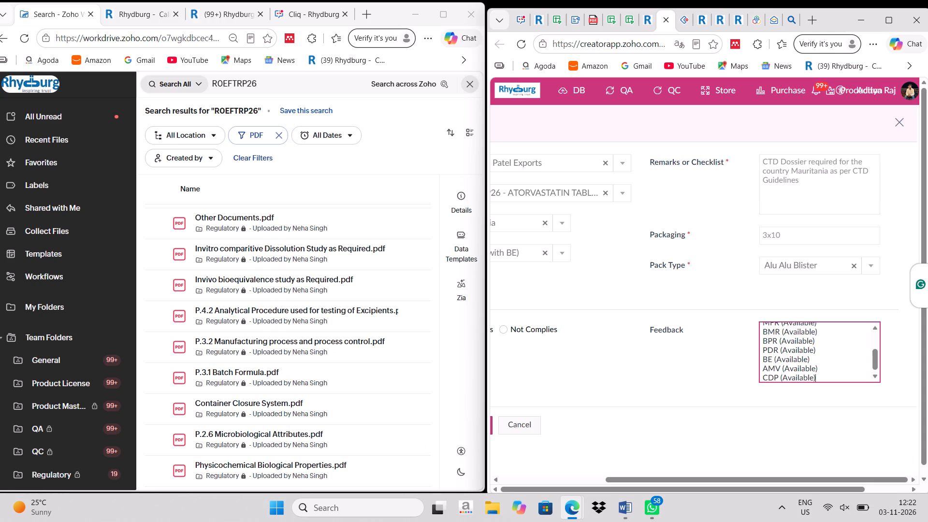
# Start a new line below the "CDP (Available)" entry in the Feedback box and review the entries listed above it.
pyautogui.press('Return')
pyautogui.press('Up')
pyautogui.press('Up')
pyautogui.press('Up')
pyautogui.press('Up')
pyautogui.press('Up')
pyautogui.press('Up')
pyautogui.press('Up')
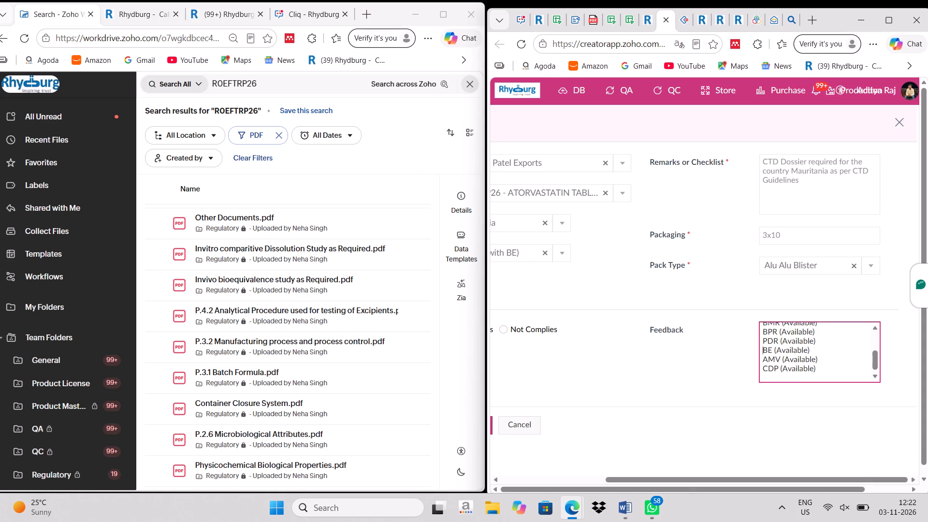
pyautogui.press('Up')
pyautogui.press('Up')
pyautogui.press('Up')
pyautogui.press('Up')
pyautogui.press('Up')
pyautogui.press('Up')
pyautogui.press('Up')
pyautogui.press('Up')
pyautogui.press('Up')
pyautogui.press('Up')
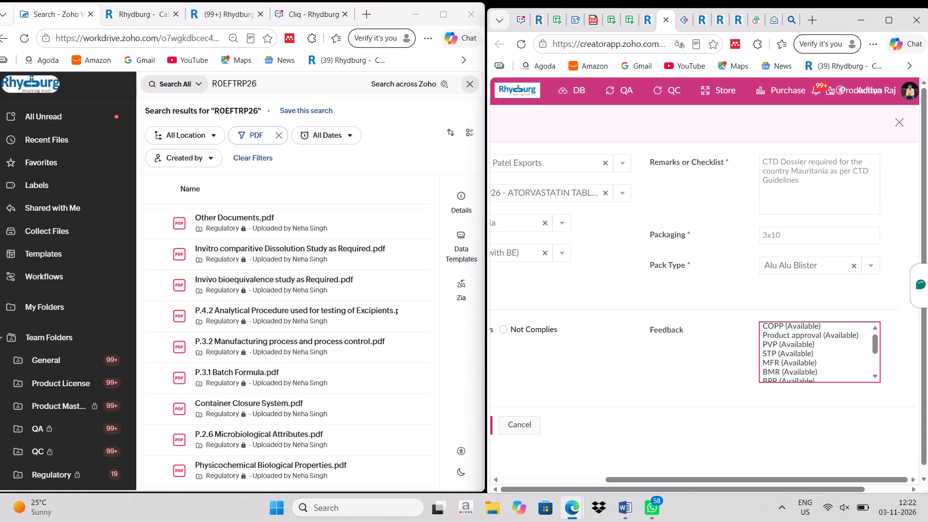
pyautogui.press('Down')
pyautogui.press('Down')
pyautogui.press('Down')
pyautogui.press('Down')
pyautogui.press('Down')
pyautogui.press('Down')
pyautogui.press('Down')
pyautogui.press('Down')
pyautogui.press('Down')
pyautogui.press('Down')
pyautogui.press('Down')
pyautogui.press('Down')
pyautogui.press('Down')
pyautogui.press('Down')
pyautogui.press('Down')
pyautogui.press('Down')
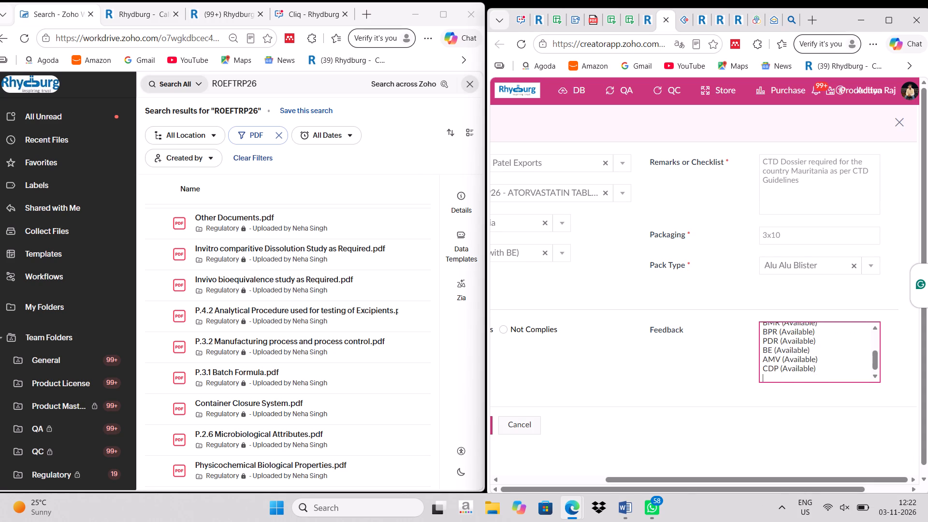
# Add the lines "COA (Available)" and "FPS (Available)" below the CDP entry in the Feedback box.
pyautogui.write('COA (Available)')
pyautogui.press('Return')
pyautogui.write('FPS (Avao')
pyautogui.press('BackSpace')
pyautogui.write('ilable)')
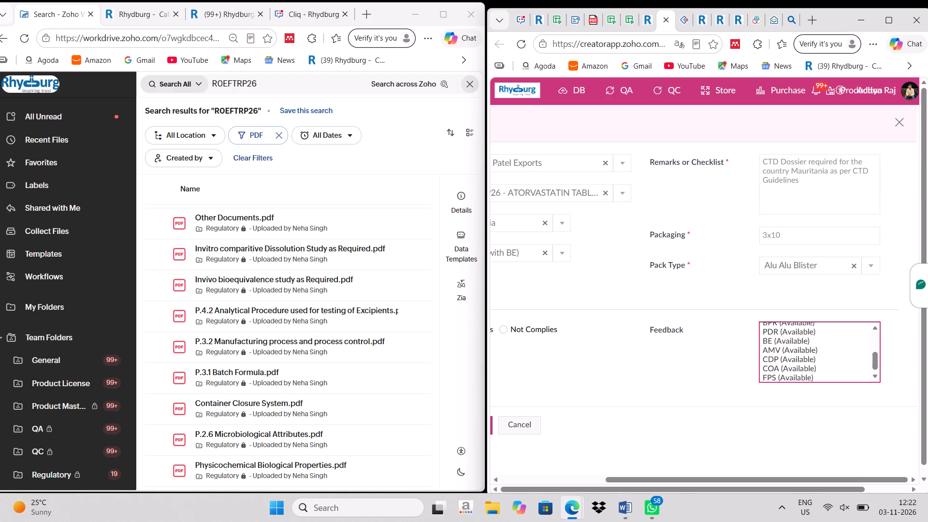
# Review the full list of document entries in the Feedback box, from the FPS line back up past the Product approval entry.
pyautogui.press('Up')
pyautogui.press('Up')
pyautogui.press('Up')
pyautogui.press('Up')
pyautogui.press('Up')
pyautogui.press('Up')
pyautogui.press('Up')
pyautogui.press('Up')
pyautogui.press('Up')
pyautogui.press('Up')
pyautogui.press('Up')
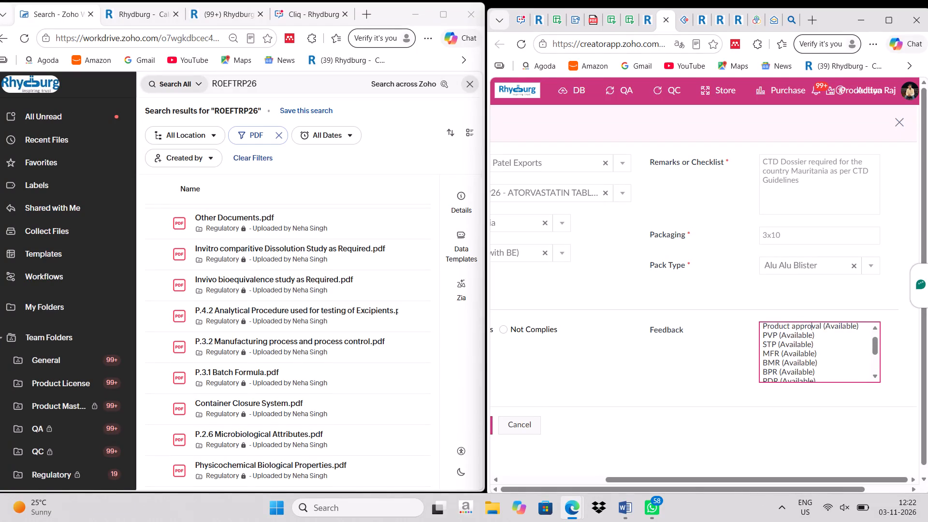
pyautogui.press('Up')
pyautogui.press('Up')
pyautogui.press('Up')
pyautogui.press('Down')
pyautogui.press('Down')
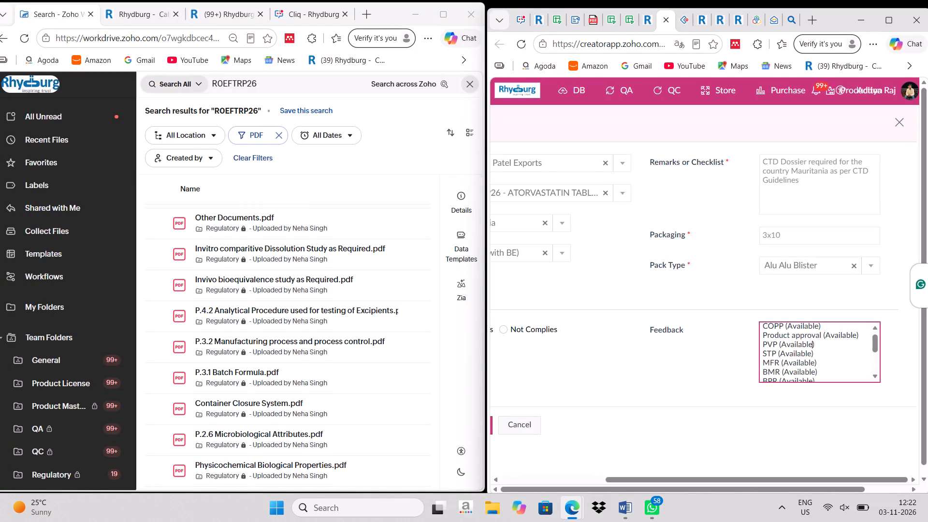
pyautogui.press('Down')
pyautogui.press('Down')
pyautogui.press('Down')
pyautogui.press('Down')
pyautogui.press('Down')
pyautogui.press('Down')
pyautogui.press('Down')
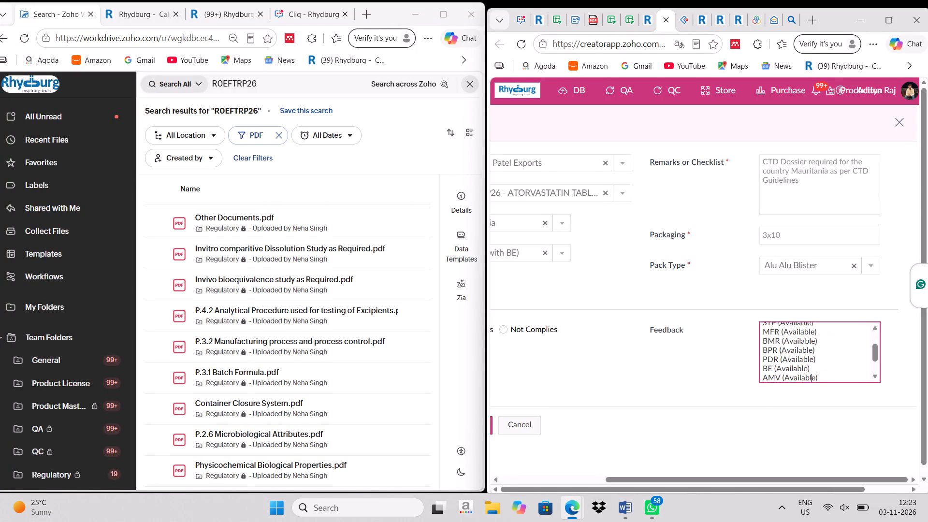
pyautogui.press('Down')
pyautogui.press('Down')
pyautogui.press('Down')
pyautogui.press('Down')
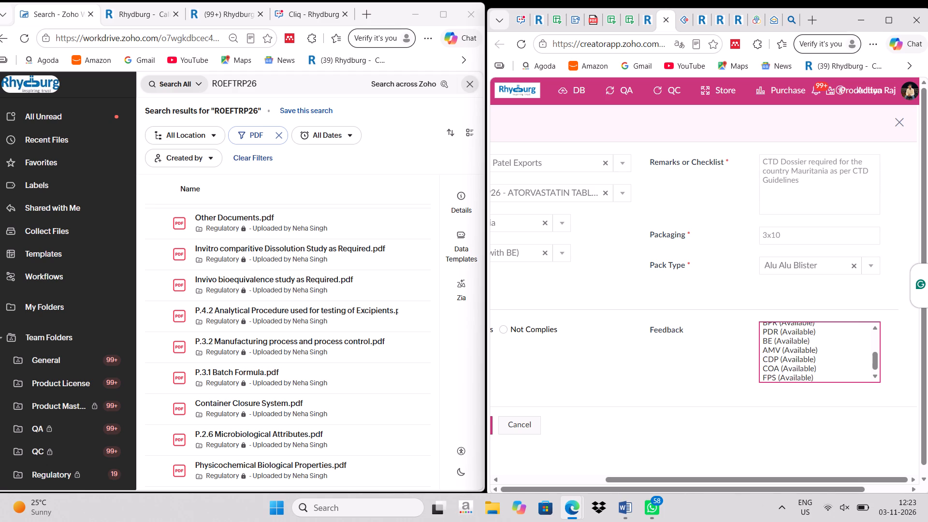
pyautogui.press('Up')
pyautogui.press('Up')
pyautogui.press('Up')
pyautogui.press('Up')
pyautogui.press('Up')
pyautogui.press('Up')
pyautogui.press('Up')
pyautogui.press('Up')
pyautogui.press('Up')
pyautogui.press('Up')
pyautogui.press('Up')
pyautogui.press('Down')
pyautogui.press('Down')
pyautogui.press('Down')
pyautogui.press('Down')
pyautogui.press('Down')
pyautogui.press('Down')
pyautogui.press('Down')
pyautogui.press('Down')
pyautogui.press('Down')
pyautogui.press('Down')
pyautogui.press('Down')
pyautogui.press('Down')
pyautogui.press('Down')
pyautogui.press('Down')
pyautogui.press('Down')
pyautogui.press('Down')
pyautogui.press('Down')
pyautogui.press('Down')
pyautogui.press('Down')
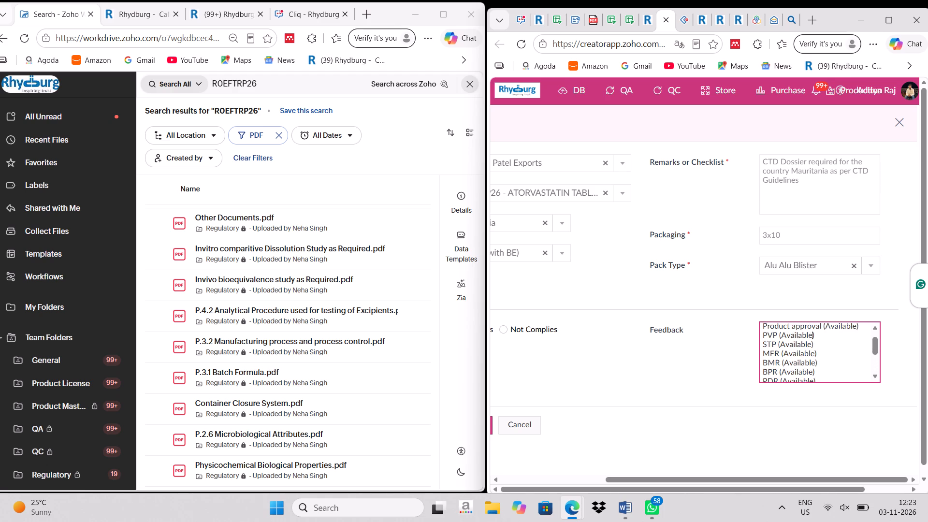
# Add the lines "FPCOA (Available)" and "RMSTP(Available)" below the FPS entry in the Feedback box.
pyautogui.press('Return')
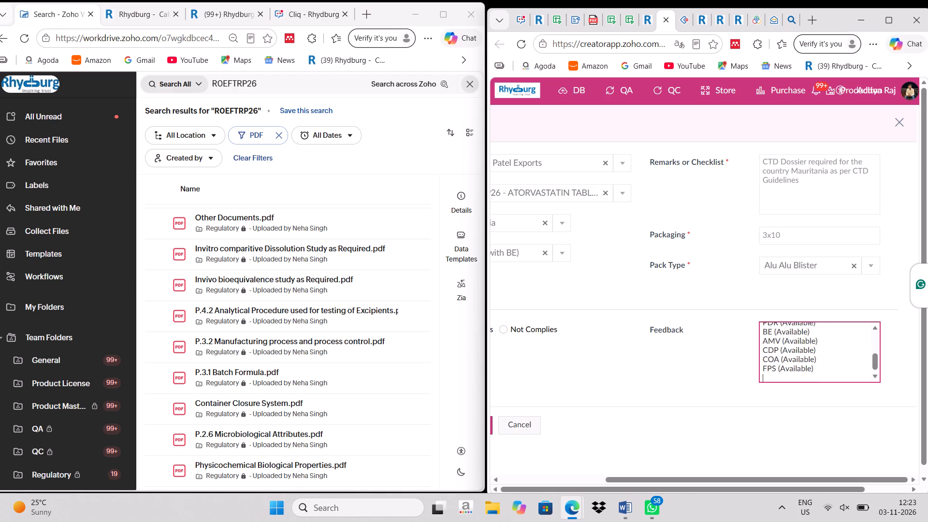
pyautogui.write('FPCOA (Available)')
pyautogui.press('Return')
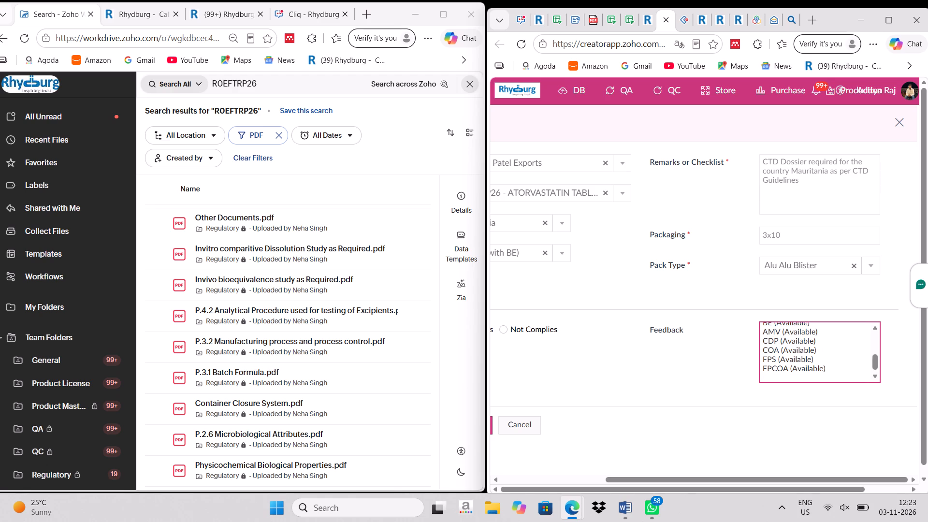
pyautogui.write('RMSTP')
pyautogui.press('space')
pyautogui.press('BackSpace')
pyautogui.press('9')
pyautogui.press('BackSpace')
pyautogui.write('(Available')
pyautogui.hotkey('shift', ')')
# Add the line "GMP(Available)" below the RMSTP entry in the Feedback box.
pyautogui.press('Return')
pyautogui.write('GMP')
pyautogui.press('space')
pyautogui.press('BackSpace')
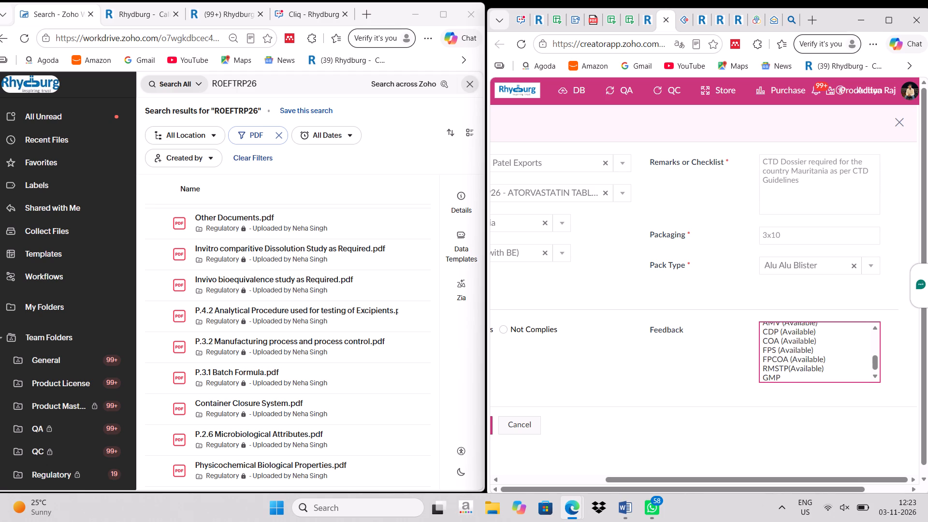
pyautogui.write('(Available)')
# Check the remaining R0EFTRP26 PDF search results for documents not yet listed in the feedback.
pyautogui.scroll(-2, 375, 402)
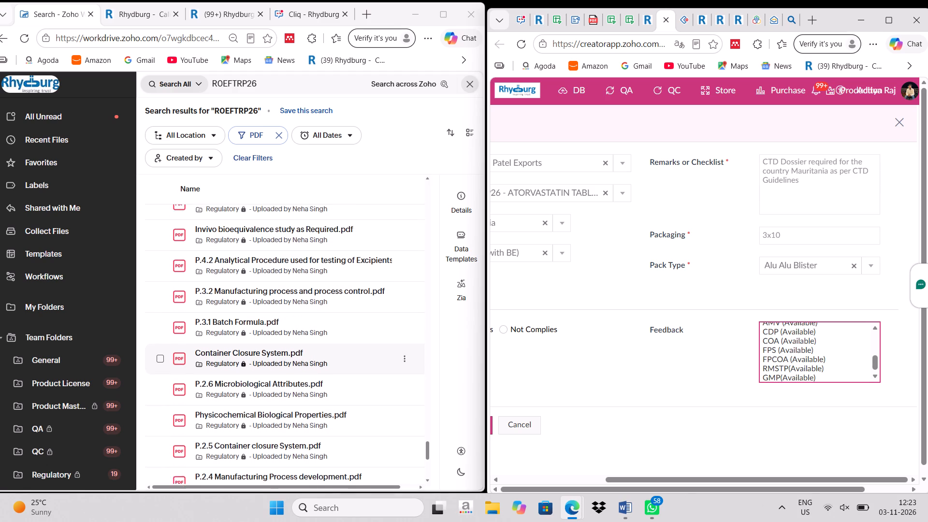
pyautogui.scroll(-1, 375, 402)
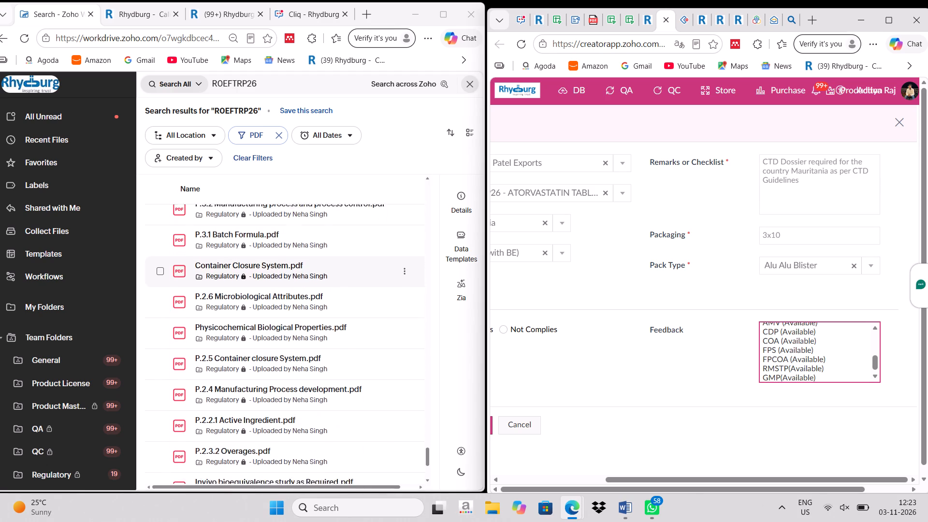
pyautogui.scroll(-4, 375, 402)
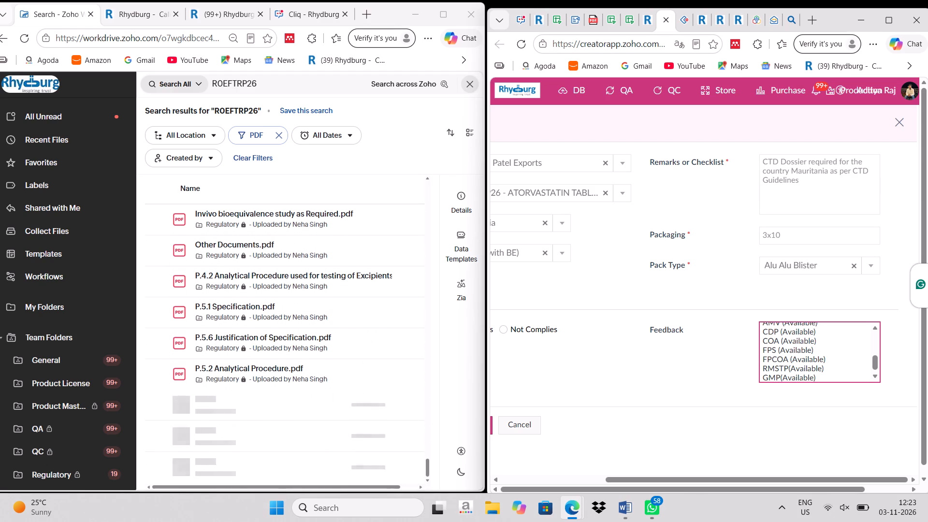
pyautogui.scroll(-1, 375, 402)
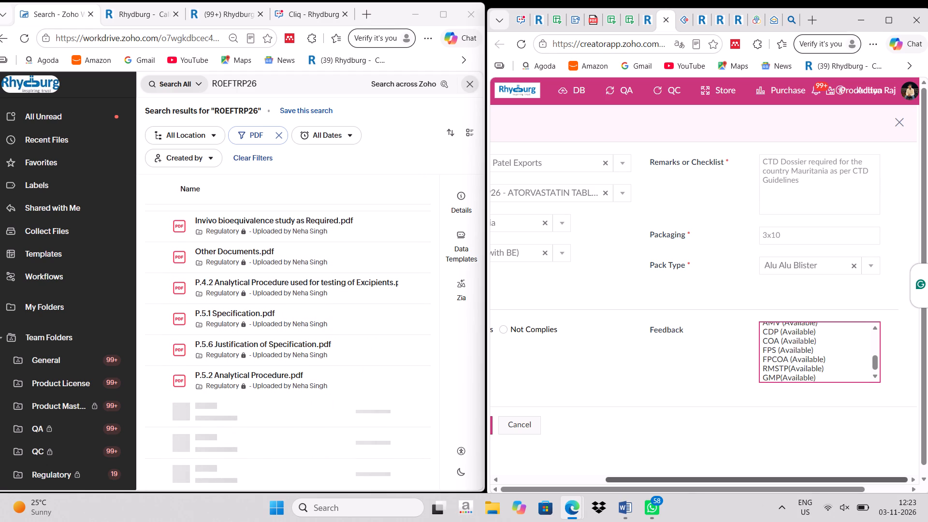
# Submit the update of the R0EFTRP26 Gap Analysis record for Mauritania.
pyautogui.moveTo(689, 477); pyautogui.dragTo(561, 492, button='right')
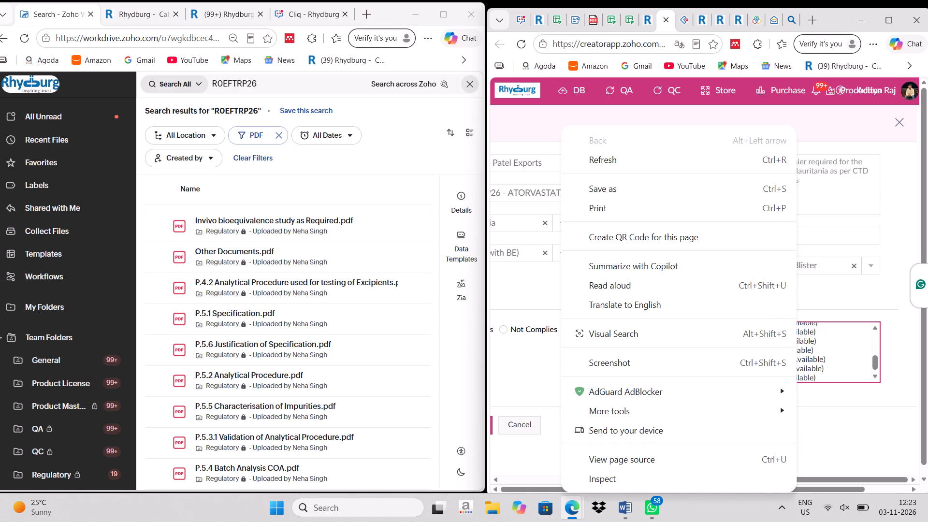
pyautogui.click(873, 440)
pyautogui.moveTo(824, 478); pyautogui.dragTo(658, 453)
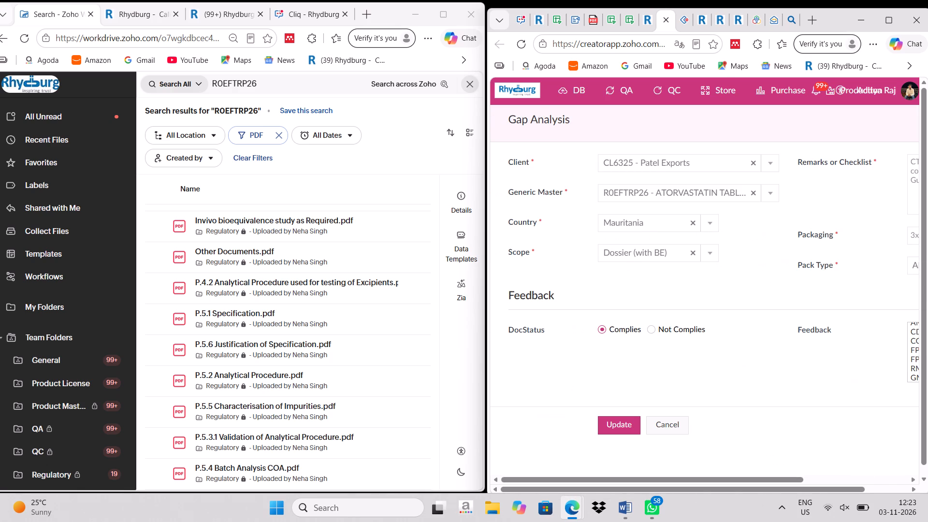
pyautogui.click(618, 431)
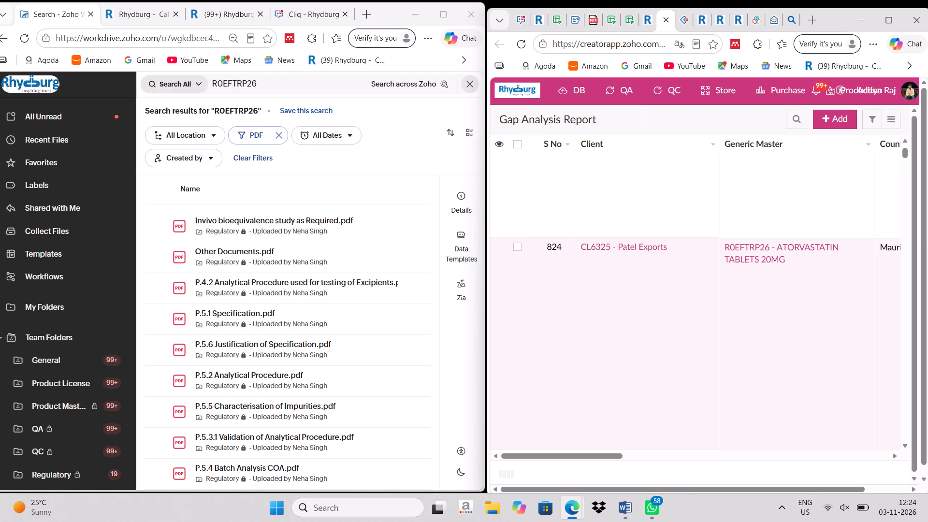
# Maximize the browser window, switch to Cliq and read the newest message in the Sales & Reg Team channel.
pyautogui.click(890, 20)
pyautogui.moveTo(711, 45); pyautogui.dragTo(387, 39, button='right')
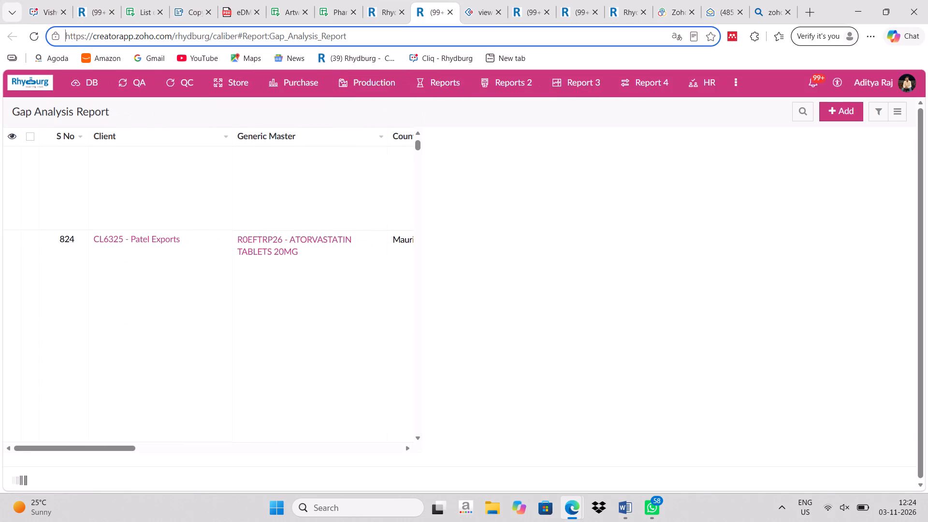
pyautogui.moveTo(387, 39); pyautogui.dragTo(83, 5, button='right')
pyautogui.click(83, 5)
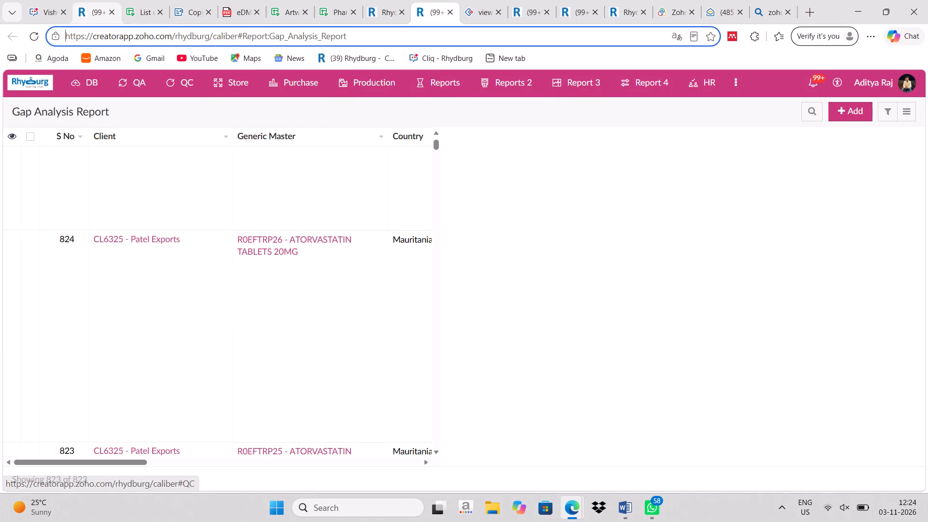
pyautogui.click(44, 8)
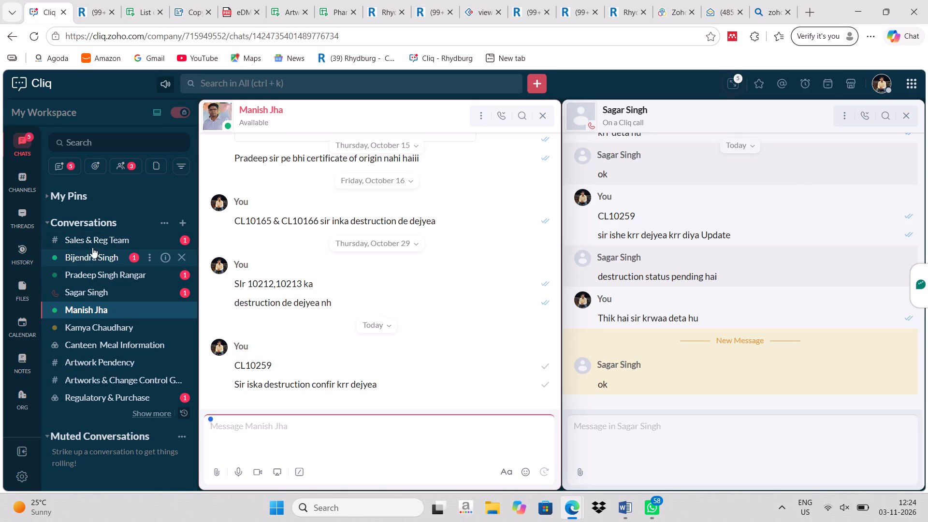
pyautogui.click(72, 241)
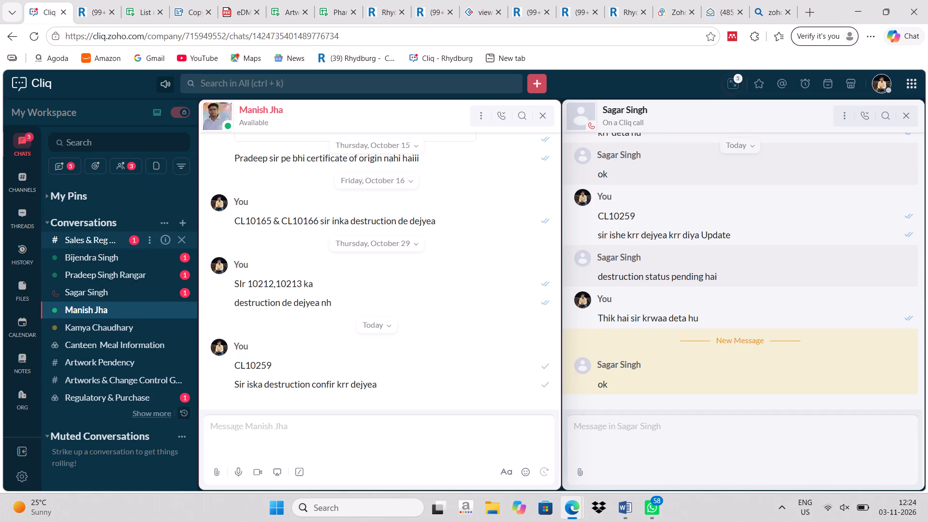
pyautogui.rightClick(290, 339)
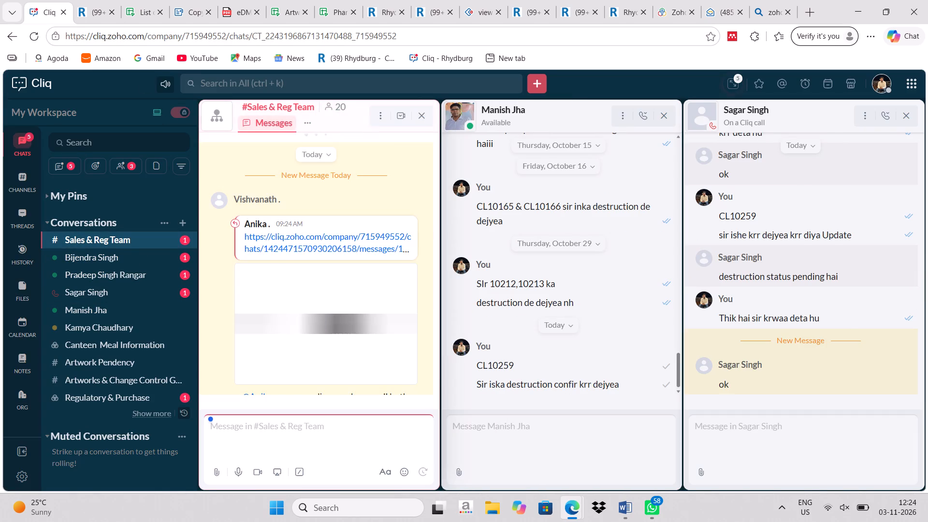
pyautogui.scroll(-19, 290, 339)
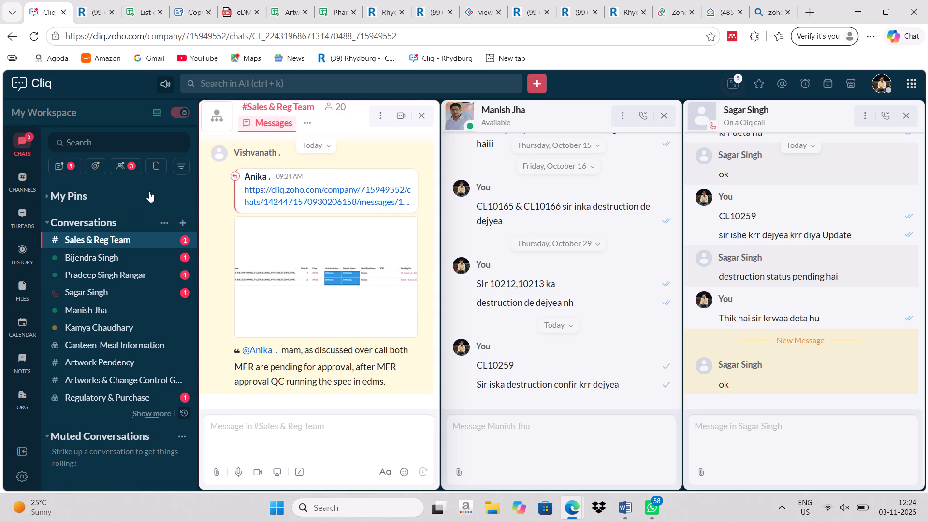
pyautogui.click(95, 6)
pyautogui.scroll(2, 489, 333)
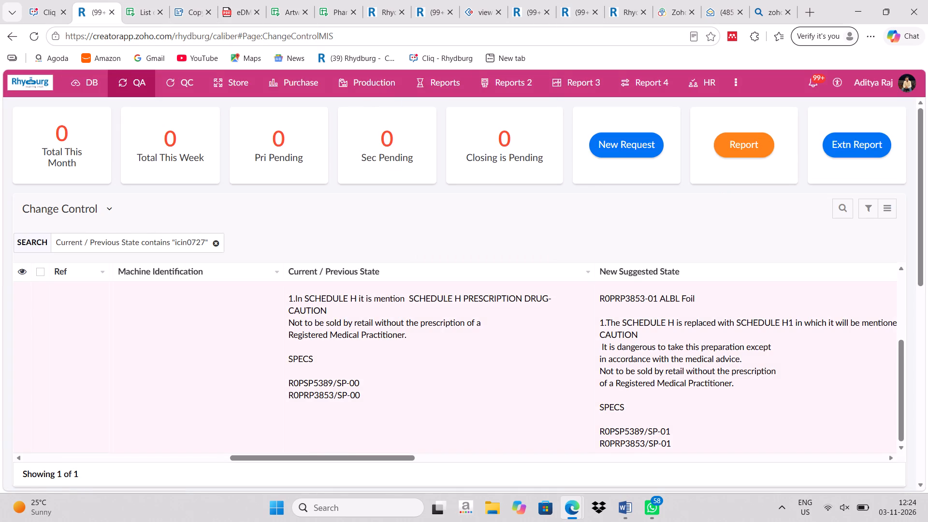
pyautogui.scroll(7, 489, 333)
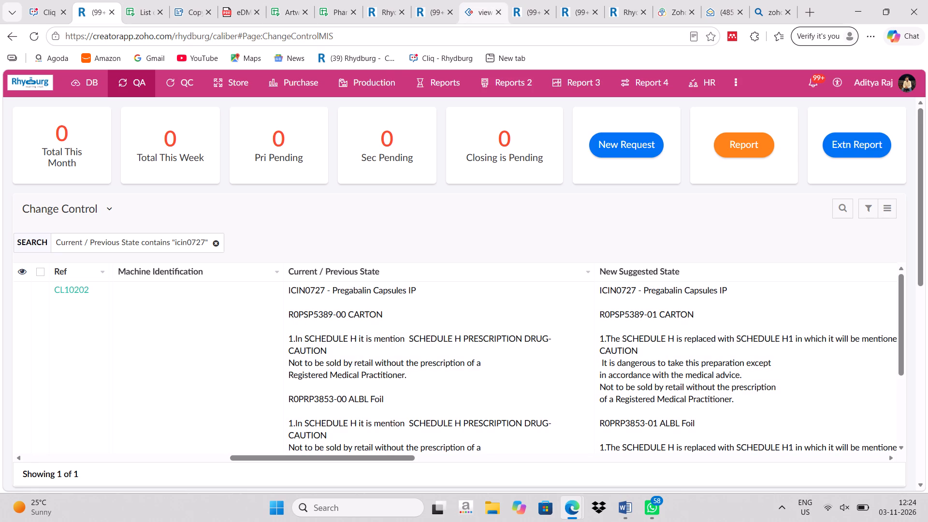
# Close the unneeded browser page titled "view".
pyautogui.click(495, 13)
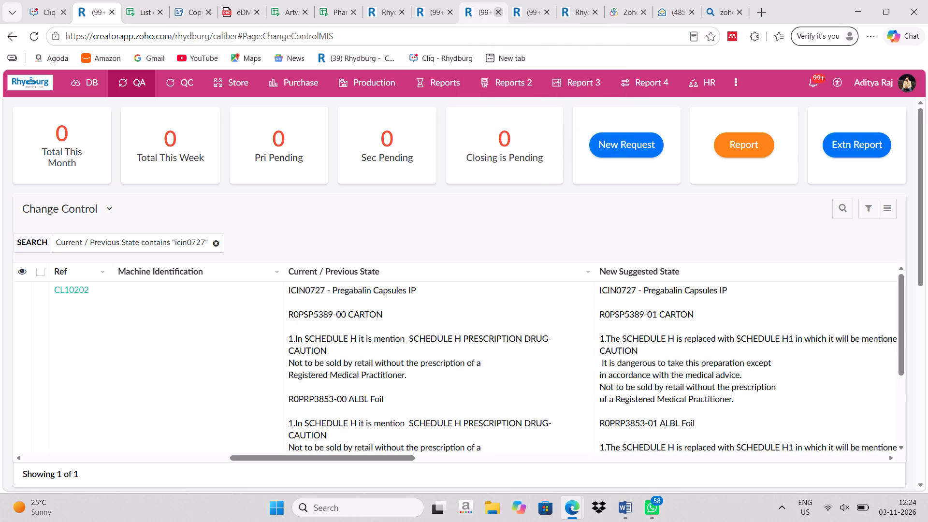
# Refresh the registration project dashboard and open its Gap Report.
pyautogui.click(384, 8)
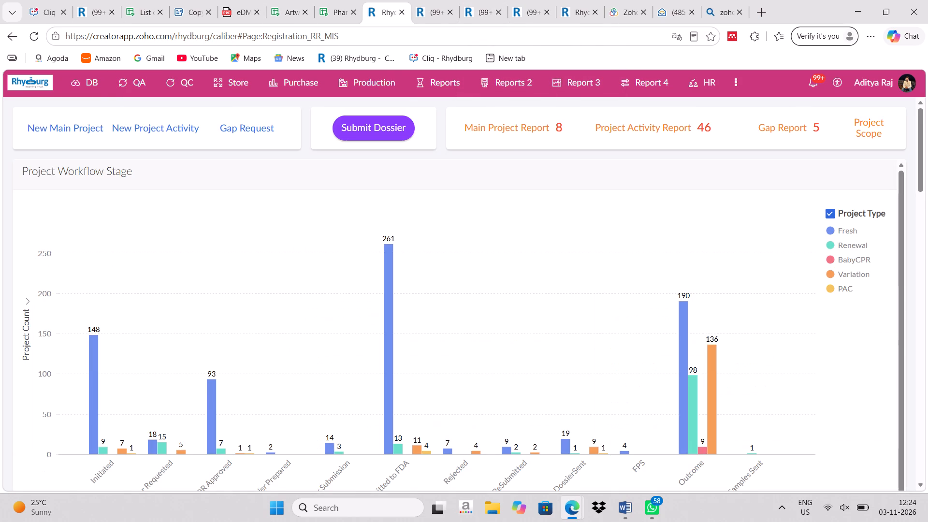
pyautogui.click(32, 32)
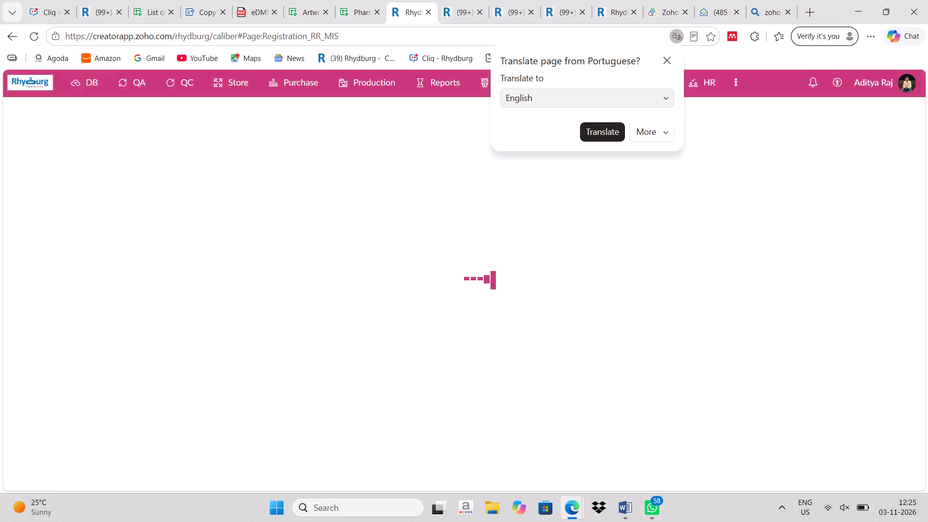
pyautogui.click(664, 60)
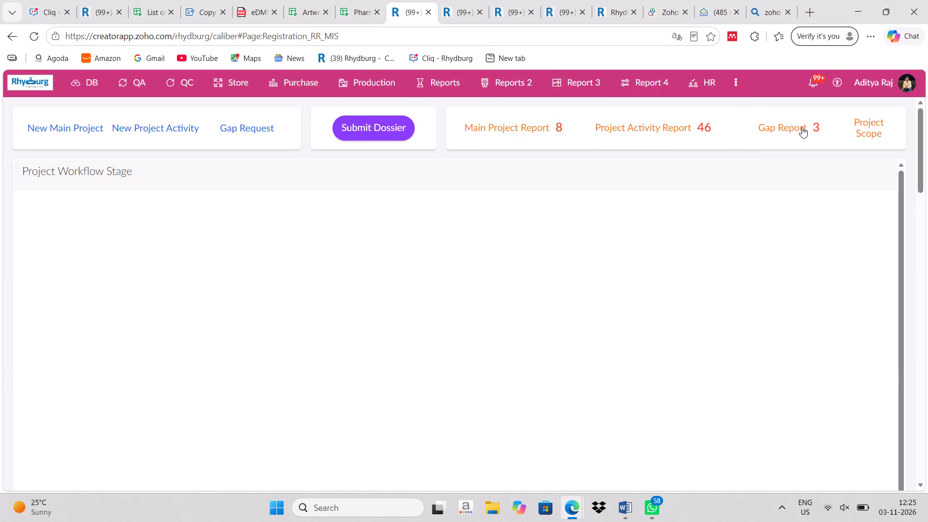
pyautogui.click(796, 127)
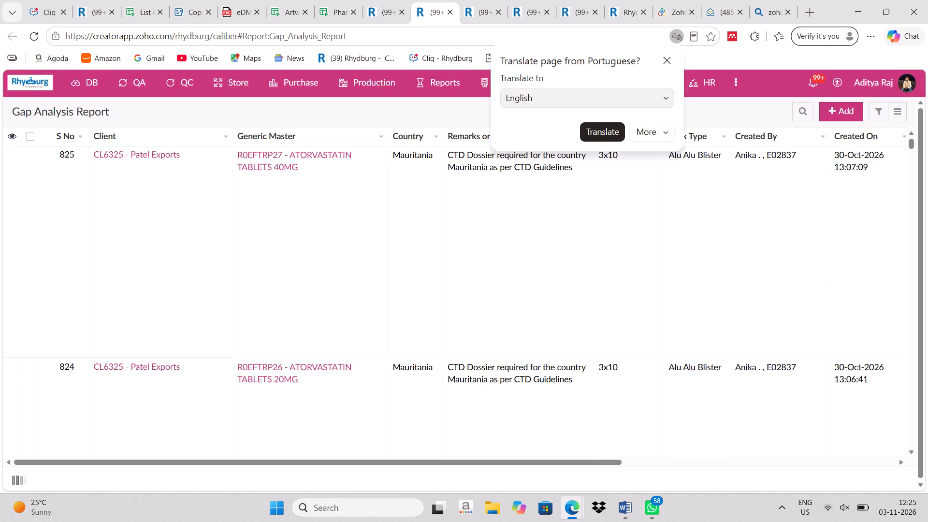
pyautogui.click(668, 56)
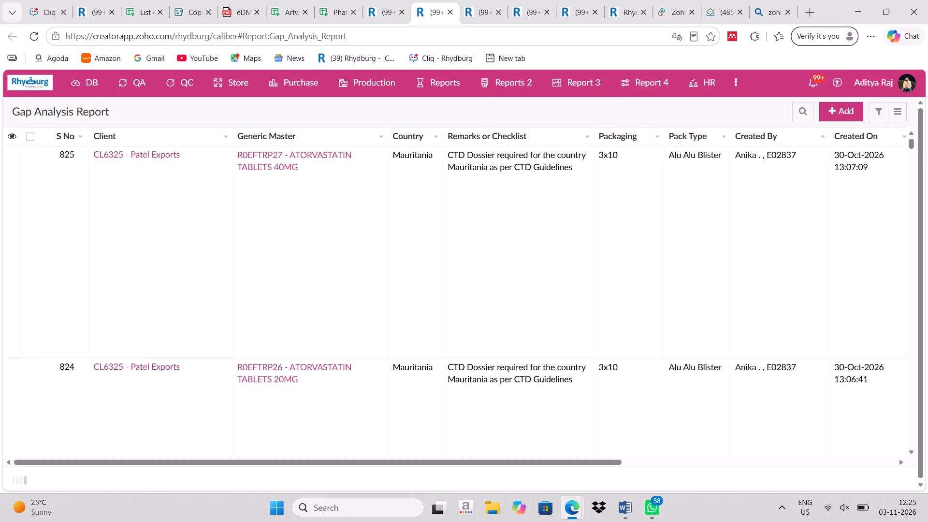
# Filter the Gap Analysis Report to records whose Status contains "Pending".
pyautogui.moveTo(521, 459); pyautogui.dragTo(812, 491)
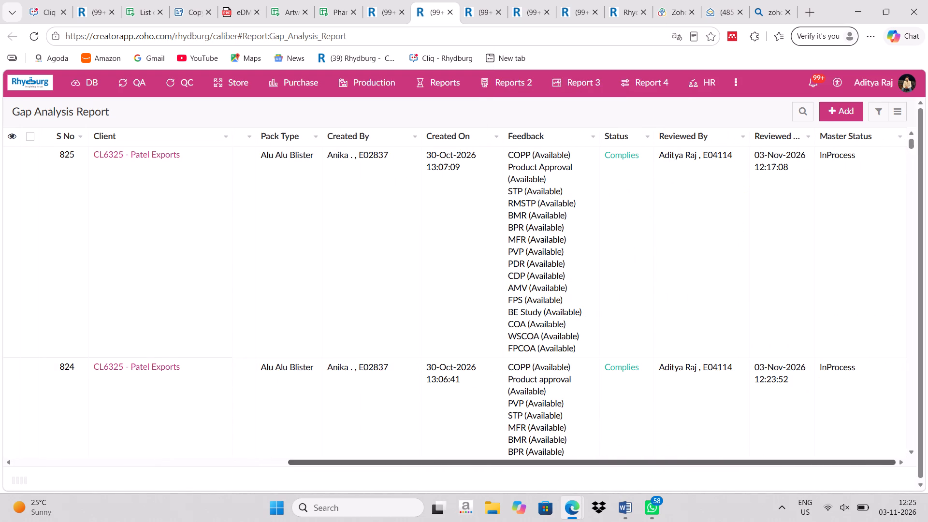
pyautogui.scroll(-4, 640, 349)
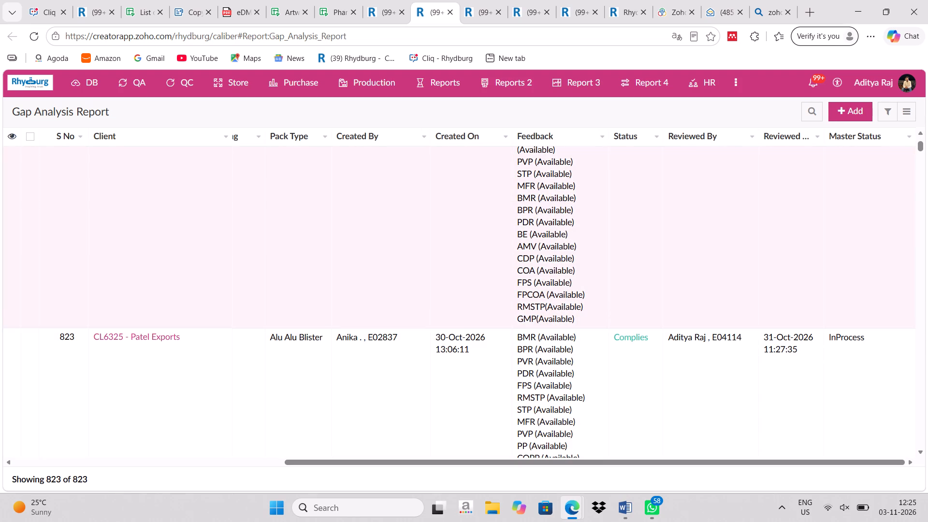
pyautogui.click(631, 137)
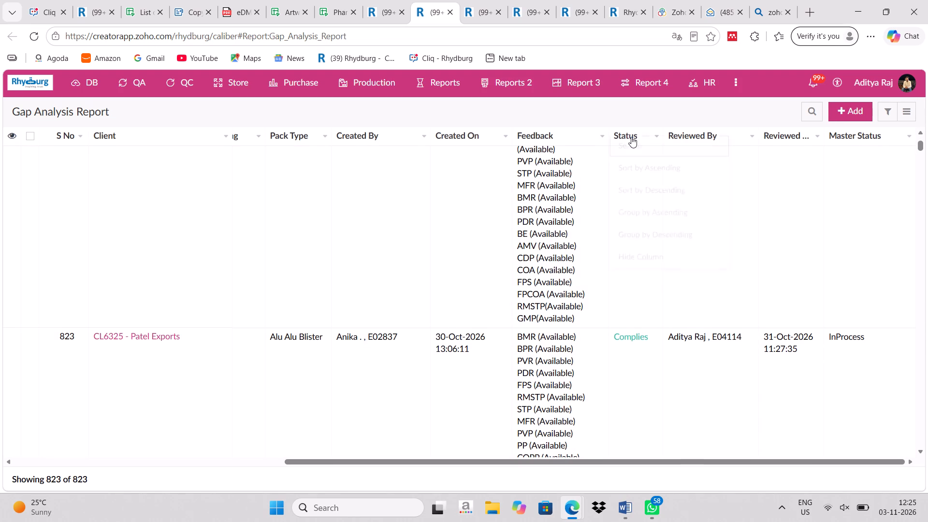
pyautogui.click(637, 155)
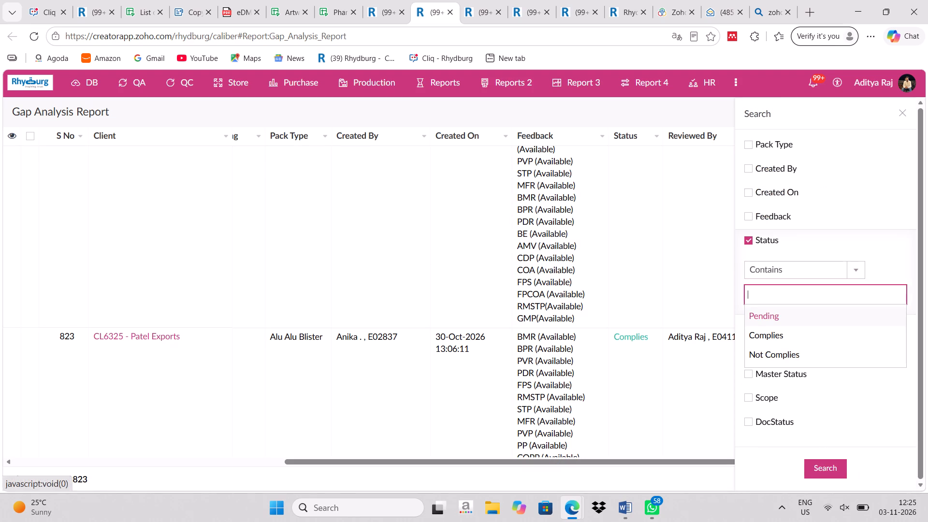
pyautogui.click(767, 312)
pyautogui.click(826, 473)
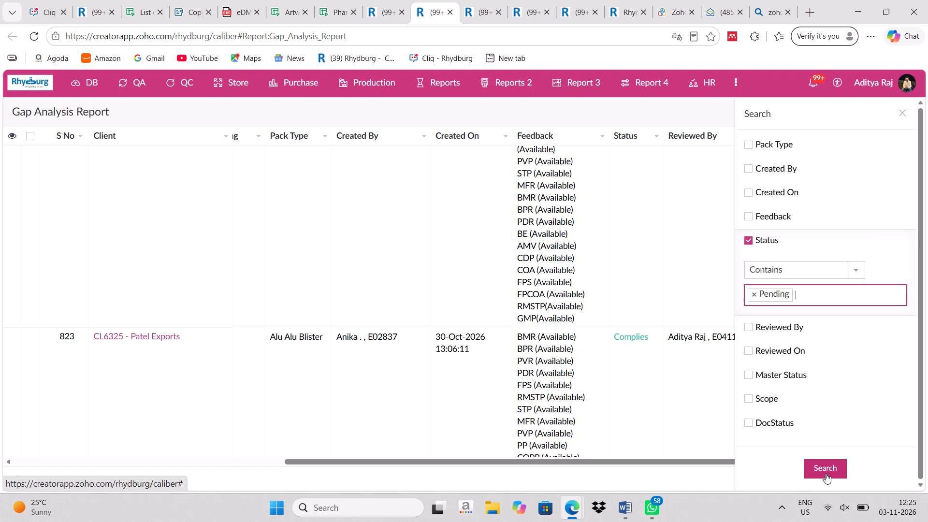
pyautogui.click(826, 473)
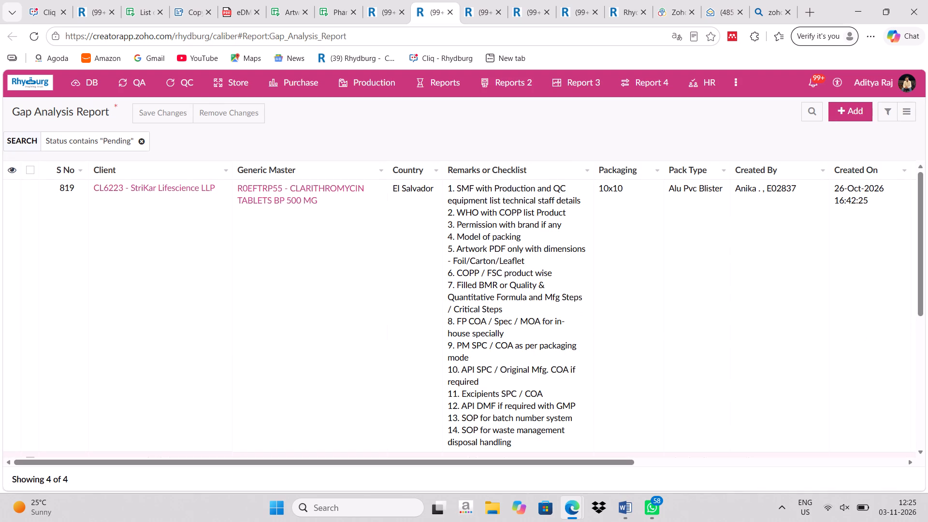
# Review the pending Gap Analysis records, comparing their products, countries, checklists and feedback to choose the next one to process.
pyautogui.hscroll(3, 601, 366)
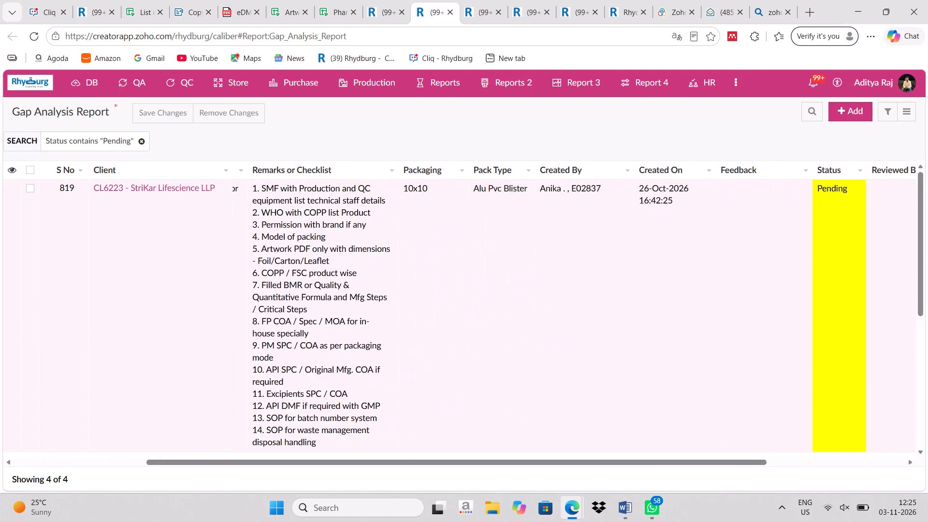
pyautogui.hscroll(2, 601, 366)
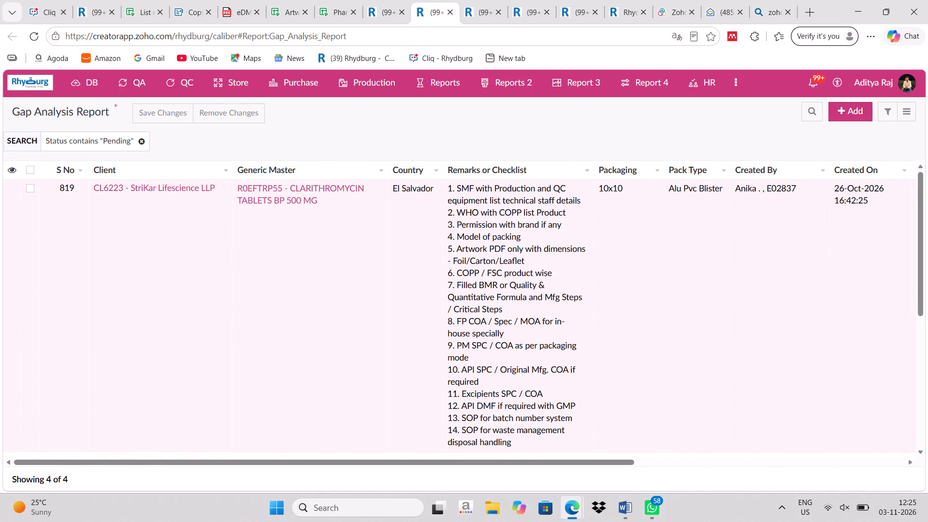
pyautogui.scroll(-13, 565, 312)
pyautogui.scroll(4, 566, 312)
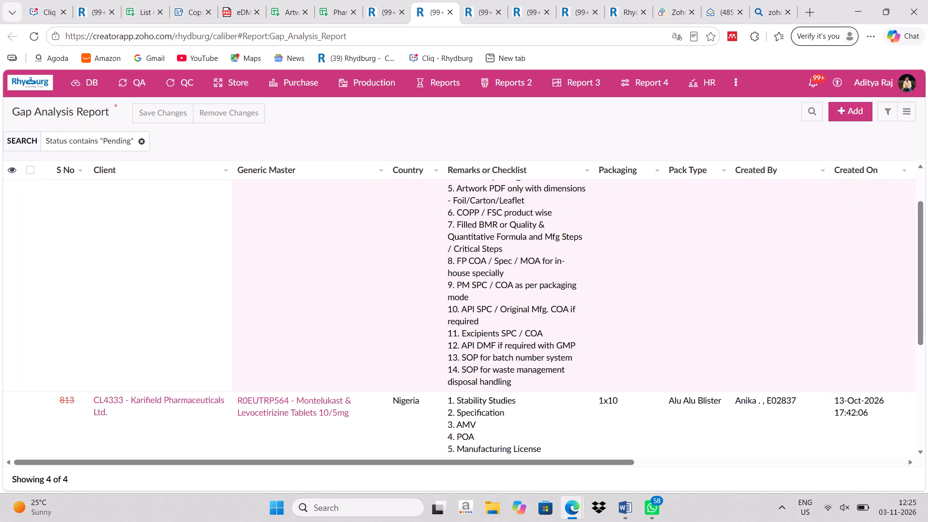
pyautogui.scroll(8, 566, 312)
pyautogui.scroll(6, 609, 286)
pyautogui.scroll(-13, 609, 286)
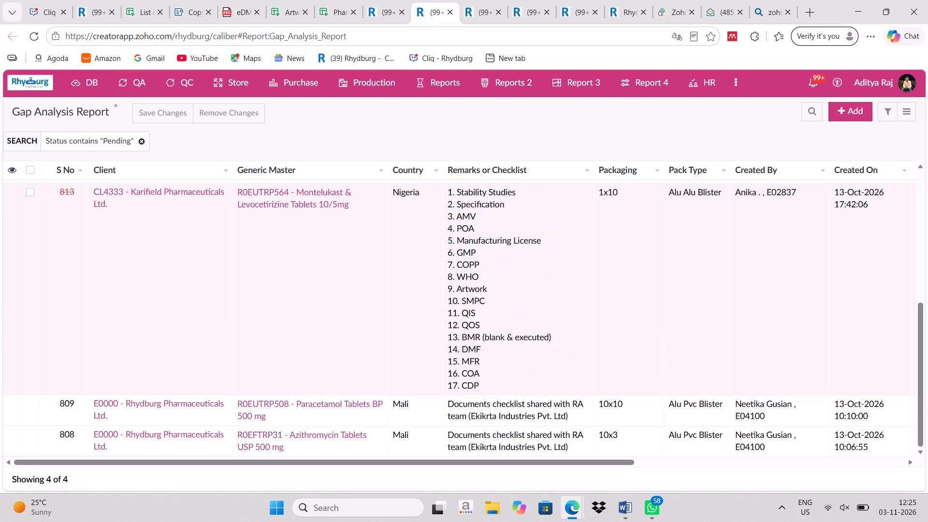
pyautogui.scroll(-1, 606, 288)
pyautogui.scroll(7, 485, 339)
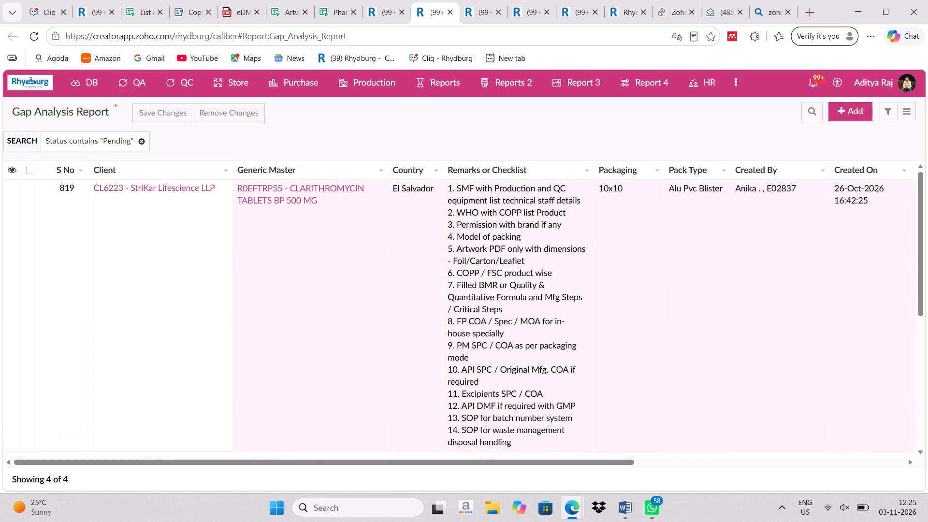
pyautogui.scroll(5, 485, 339)
pyautogui.scroll(-12, 485, 339)
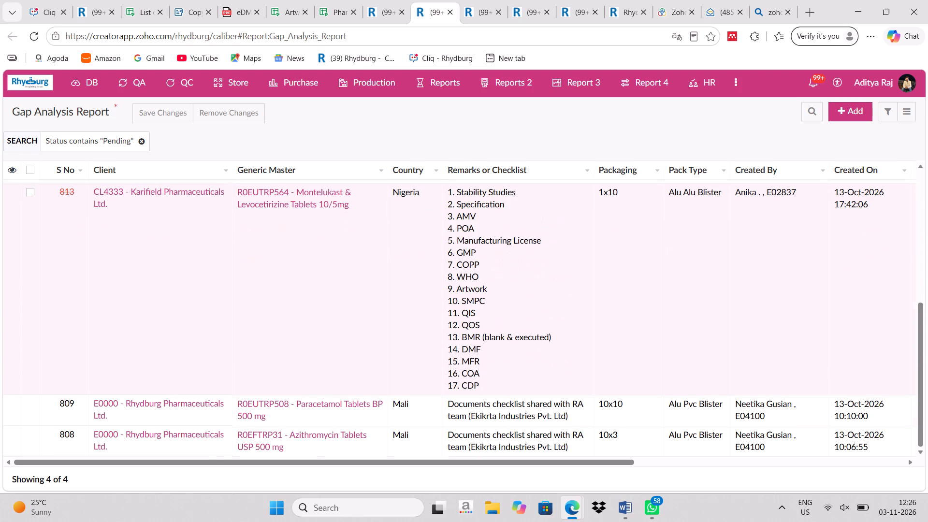
# Copy the generic code R0EUTRP508 from the Mali Paracetamol record and bring the WorkDrive search results back beside the report.
pyautogui.moveTo(235, 402); pyautogui.dragTo(290, 409)
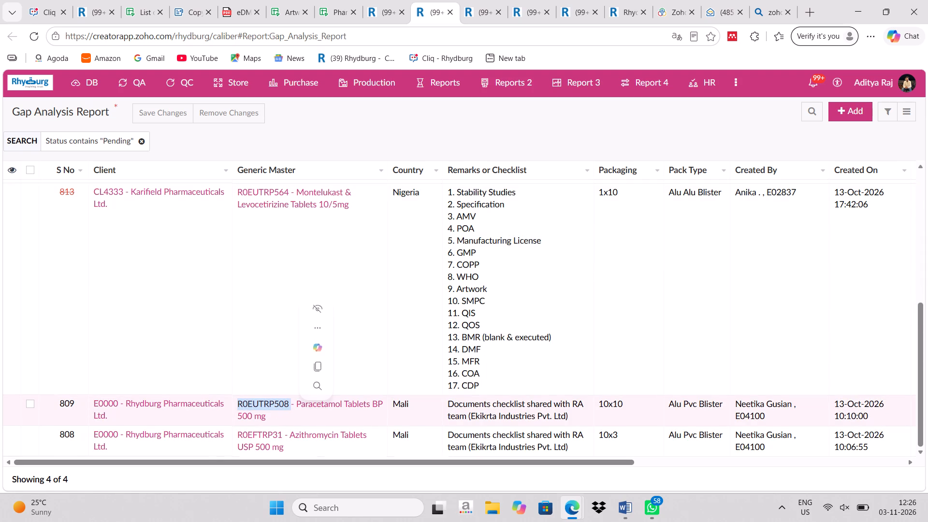
pyautogui.click(316, 363)
pyautogui.click(878, 8)
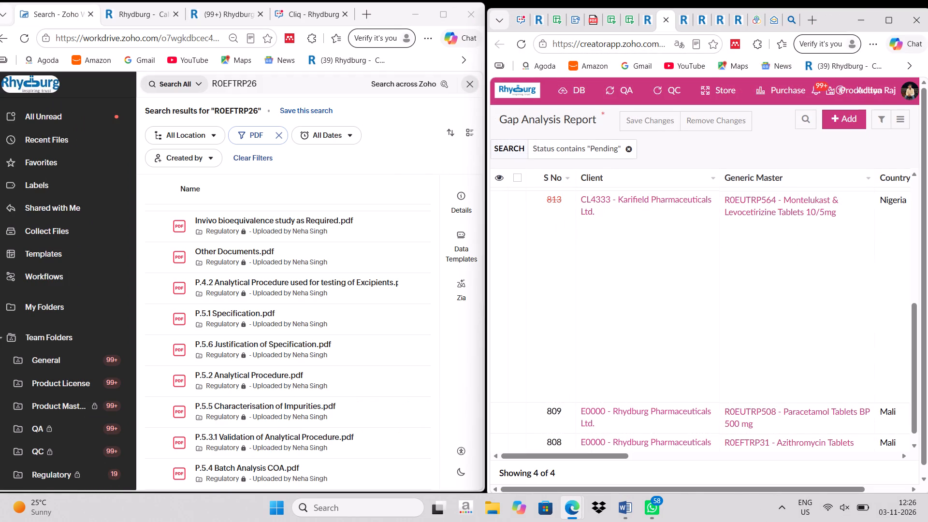
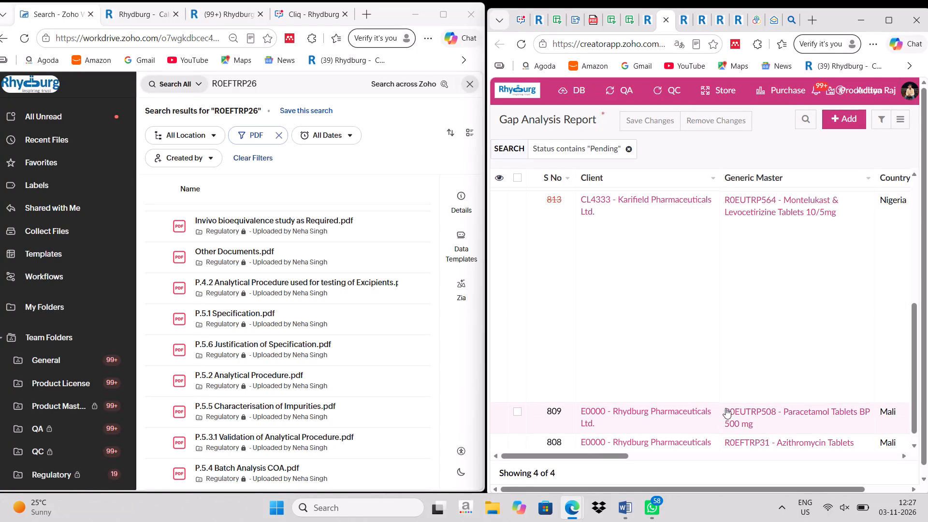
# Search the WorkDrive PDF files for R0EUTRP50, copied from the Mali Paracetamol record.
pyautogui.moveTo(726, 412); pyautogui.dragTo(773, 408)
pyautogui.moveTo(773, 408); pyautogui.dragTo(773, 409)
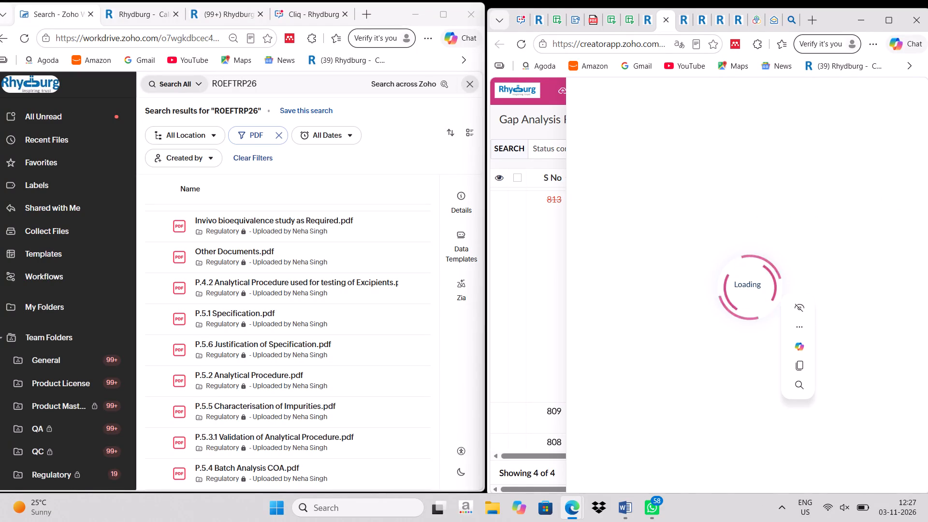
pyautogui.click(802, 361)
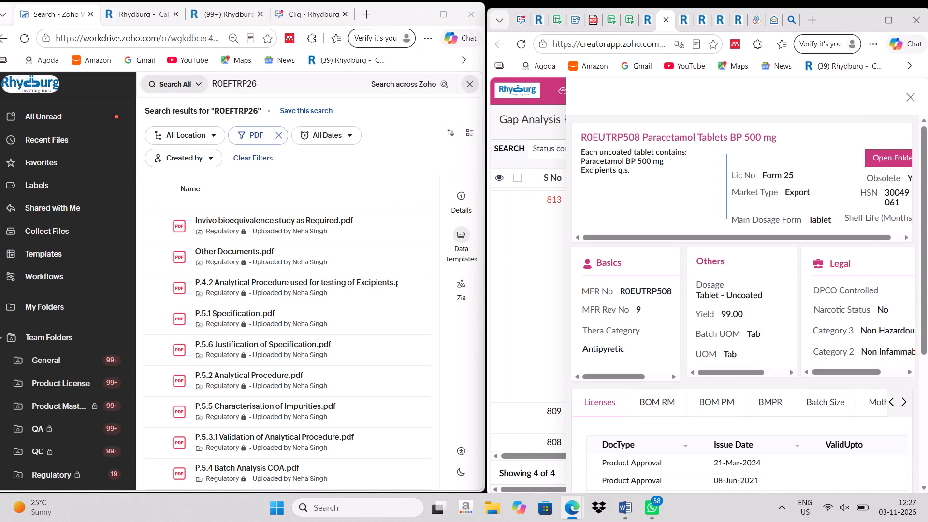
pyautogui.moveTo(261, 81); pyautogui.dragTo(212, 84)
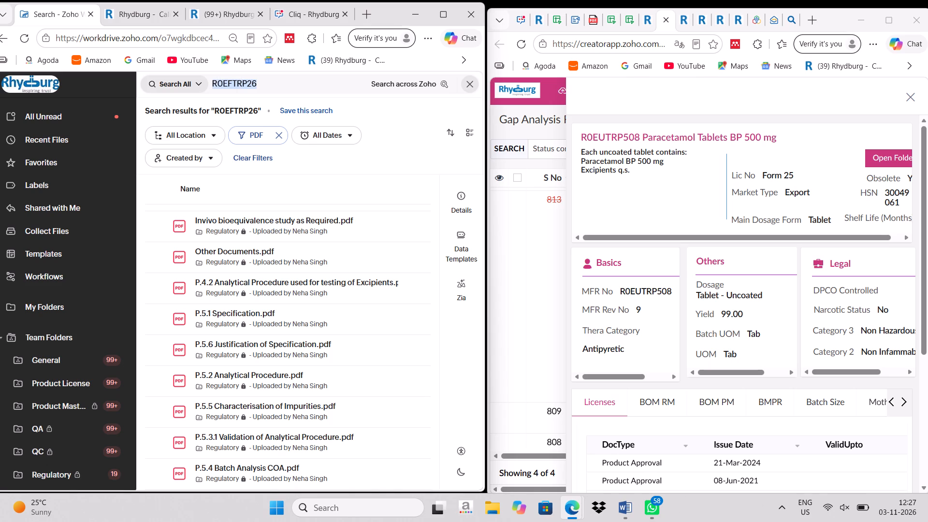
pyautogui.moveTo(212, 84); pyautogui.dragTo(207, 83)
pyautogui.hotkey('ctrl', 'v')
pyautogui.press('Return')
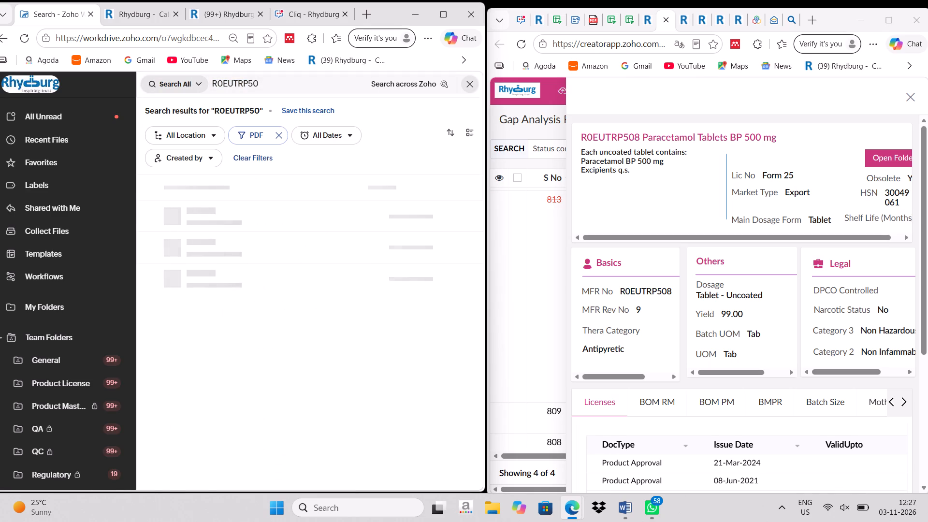
# Review the licence documents listed in the R0EUTRP508 product details, and close the details.
pyautogui.scroll(-5, 759, 359)
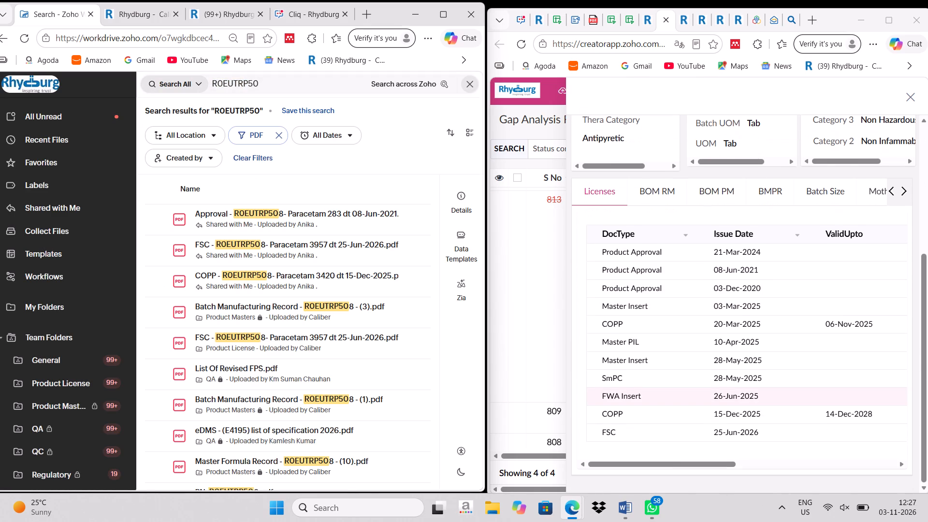
pyautogui.click(907, 95)
# Look through the PDF search results for documents belonging to the Mali Paracetamol product.
pyautogui.scroll(-14, 275, 308)
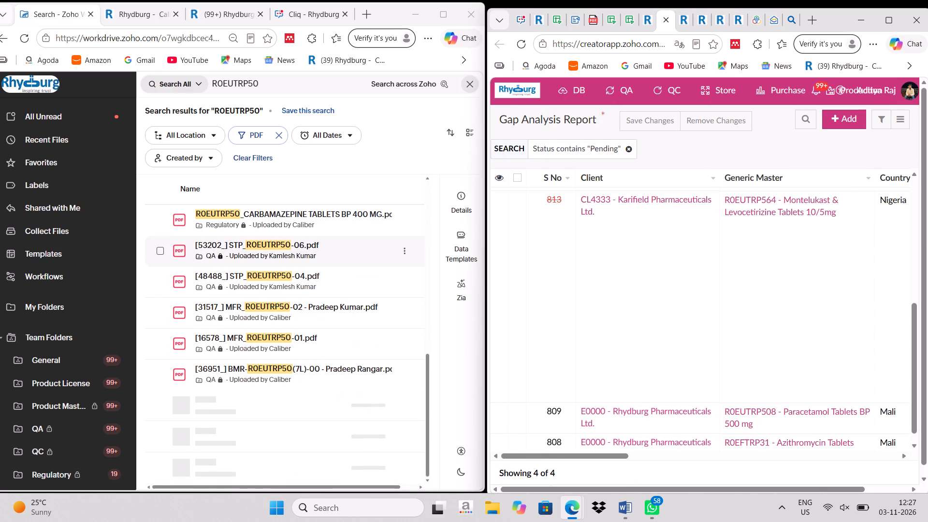
pyautogui.scroll(-16, 285, 308)
pyautogui.scroll(-15, 288, 304)
pyautogui.scroll(-8, 288, 304)
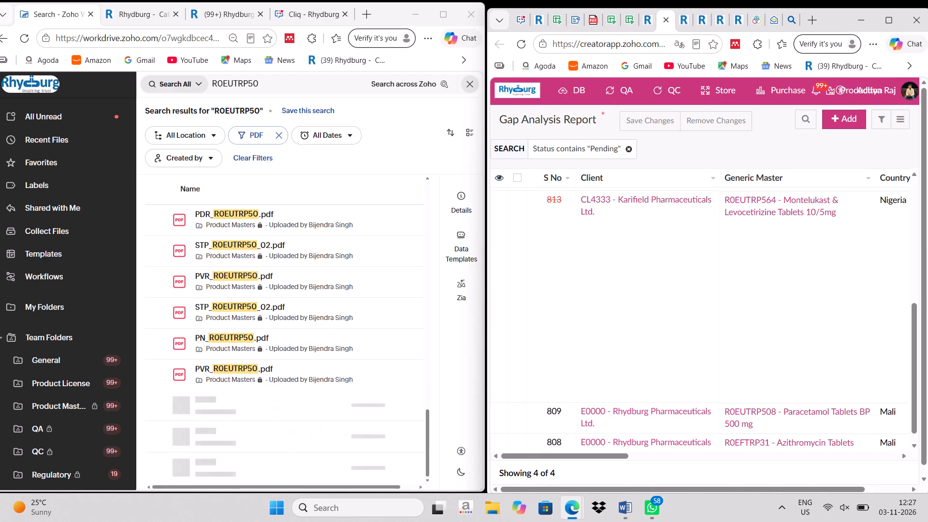
pyautogui.scroll(-7, 288, 304)
pyautogui.scroll(-9, 772, 383)
# Copy the full generic code R0EUTRP508 from record 809 and search the WorkDrive PDF files for it.
pyautogui.hscroll(1, 768, 392)
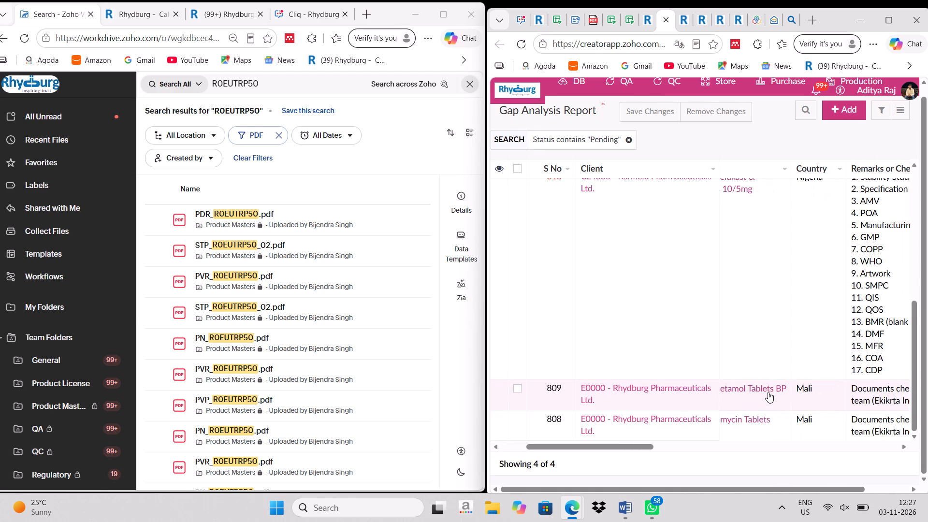
pyautogui.hscroll(1, 768, 392)
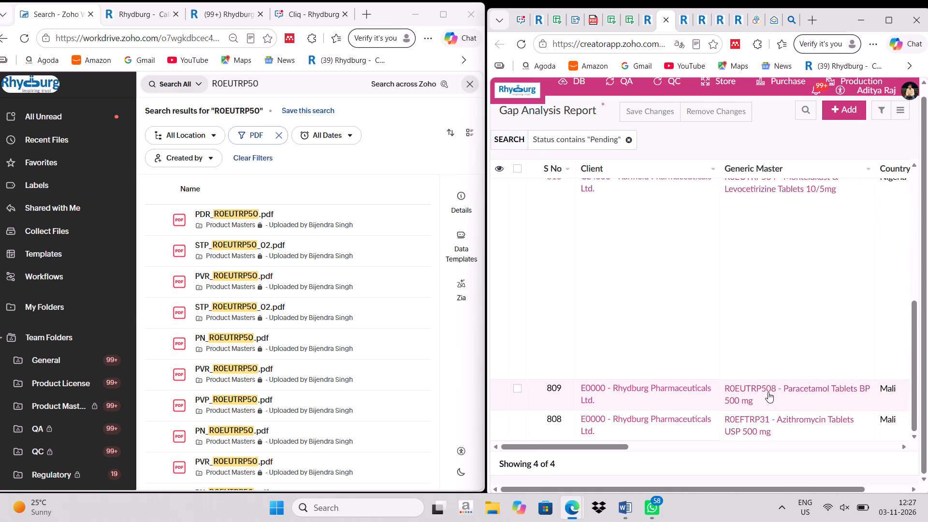
pyautogui.hscroll(1, 768, 392)
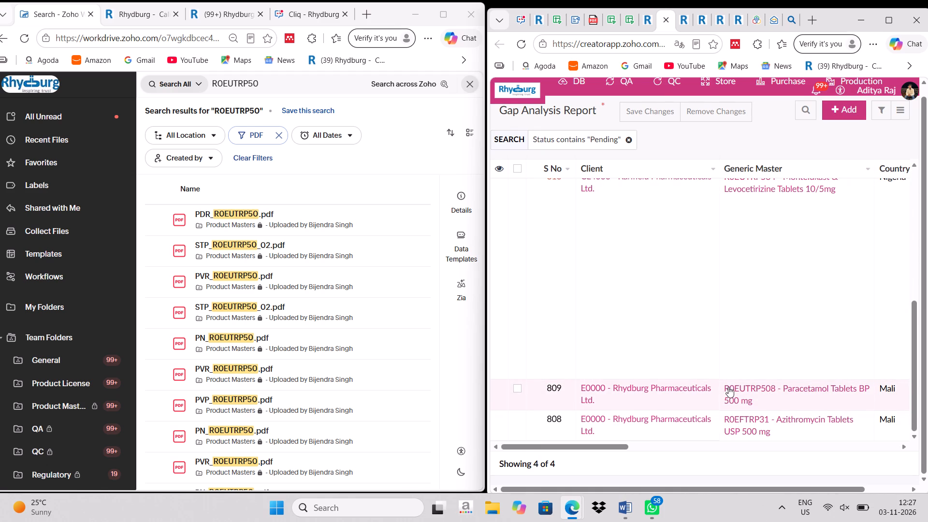
pyautogui.moveTo(725, 387); pyautogui.dragTo(776, 393)
pyautogui.click(797, 345)
pyautogui.moveTo(268, 77); pyautogui.dragTo(211, 83)
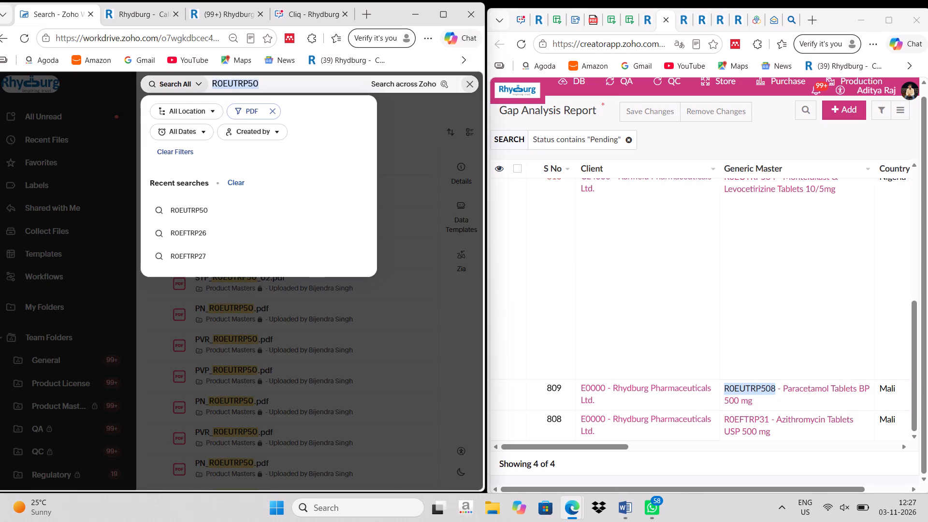
pyautogui.hotkey('ctrl', 'v')
pyautogui.press('Return')
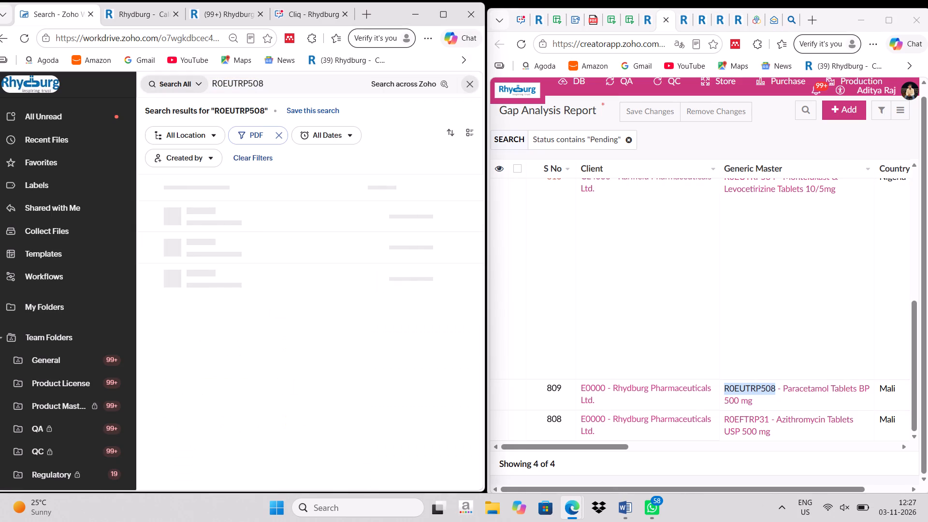
# Examine the R0EUTRP508 PDF results to see which checklist documents are available.
pyautogui.scroll(-6, 258, 252)
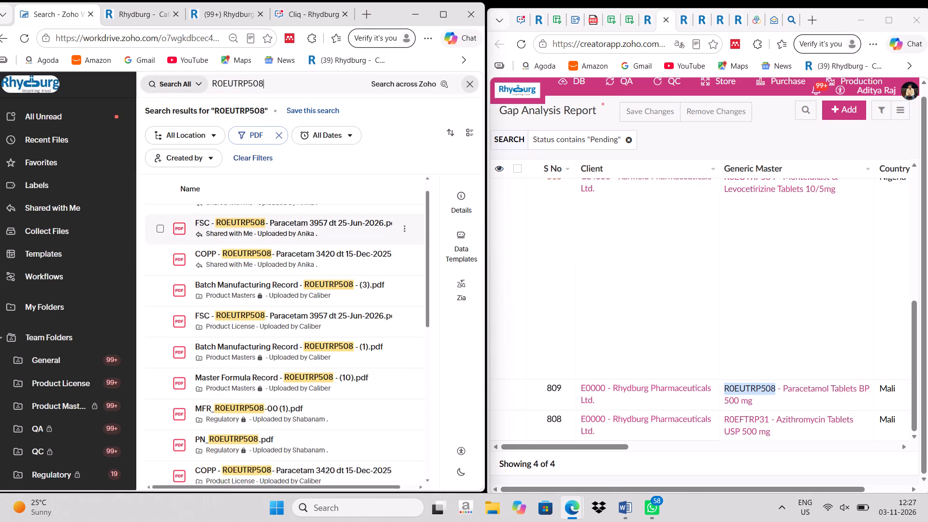
pyautogui.scroll(-20, 265, 260)
pyautogui.scroll(-8, 262, 267)
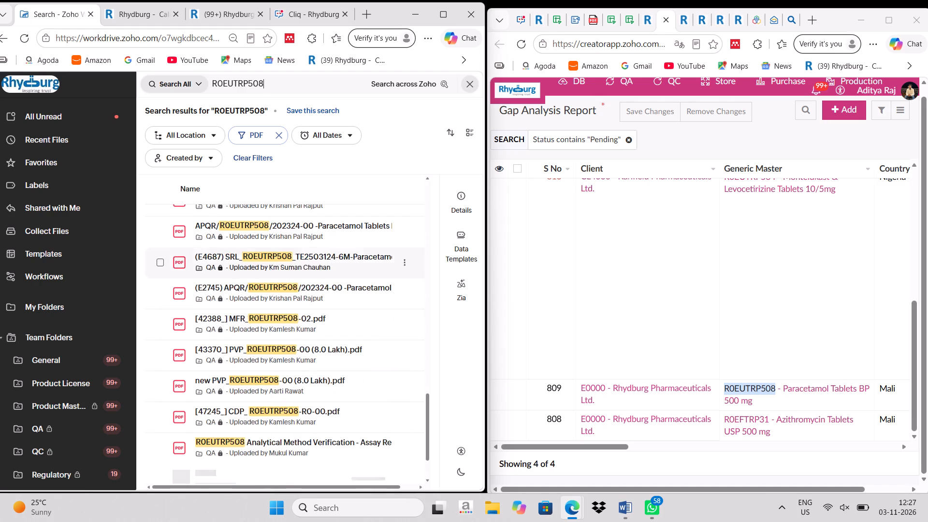
pyautogui.scroll(-15, 262, 268)
pyautogui.scroll(-8, 259, 280)
pyautogui.rightClick(259, 279)
pyautogui.rightClick(259, 279)
pyautogui.scroll(-8, 259, 279)
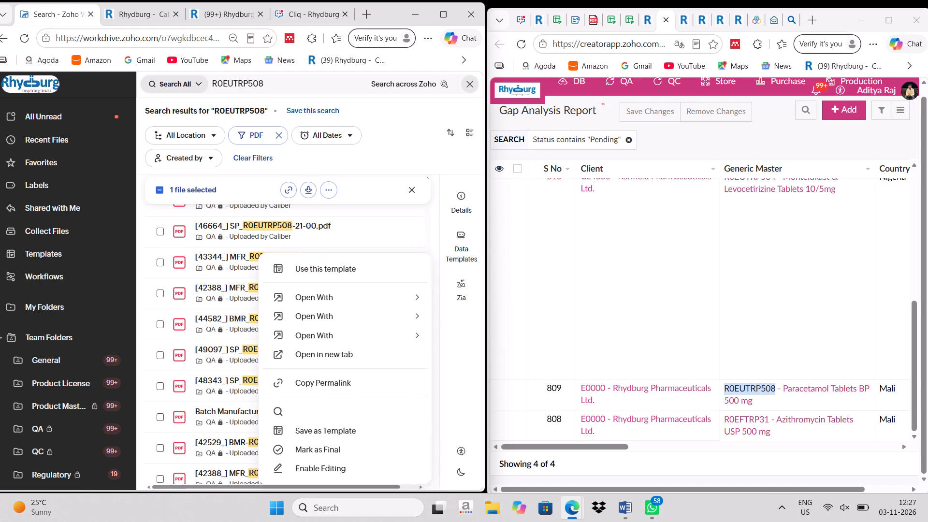
# Replace the PDF file-type filter on the R0EUTRP508 search with Folders.
pyautogui.click(277, 138)
pyautogui.click(257, 133)
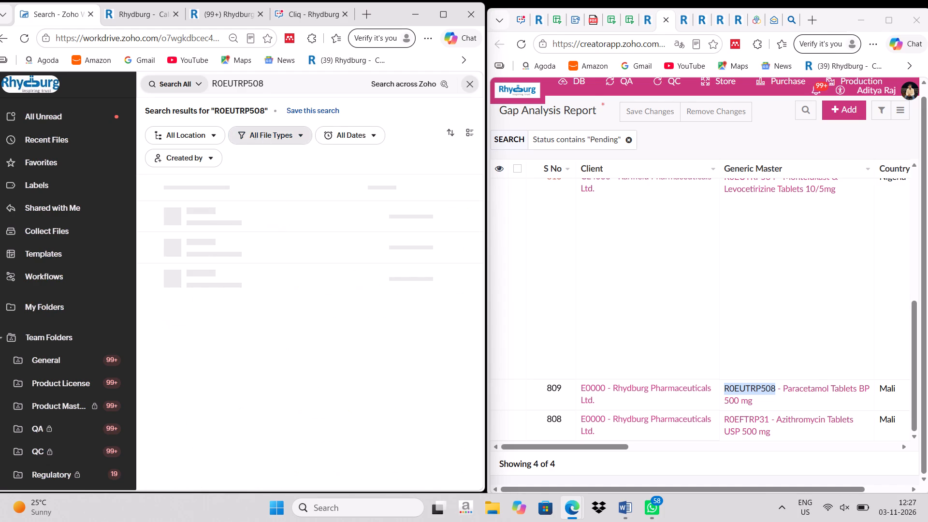
pyautogui.click(257, 208)
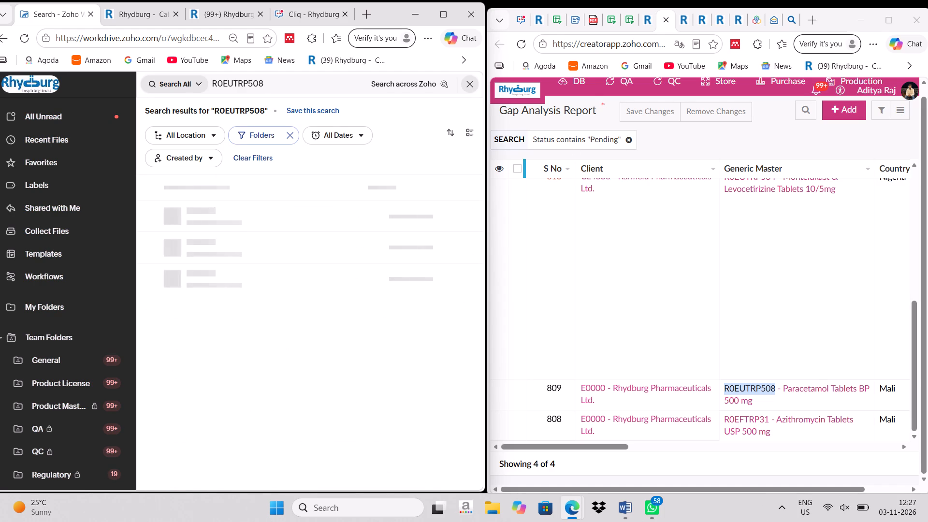
# Switch to Cliq and search for a contact starting with "b".
pyautogui.click(518, 20)
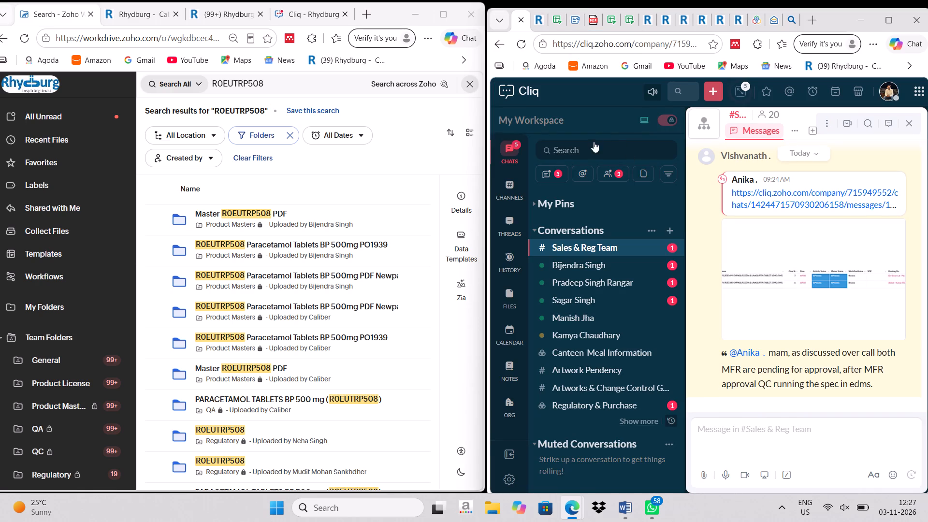
pyautogui.click(679, 89)
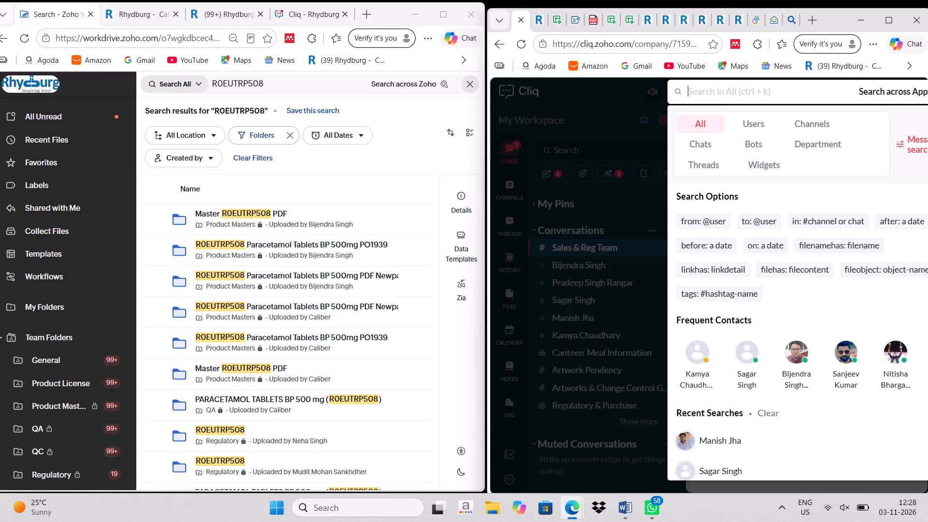
pyautogui.press('b')
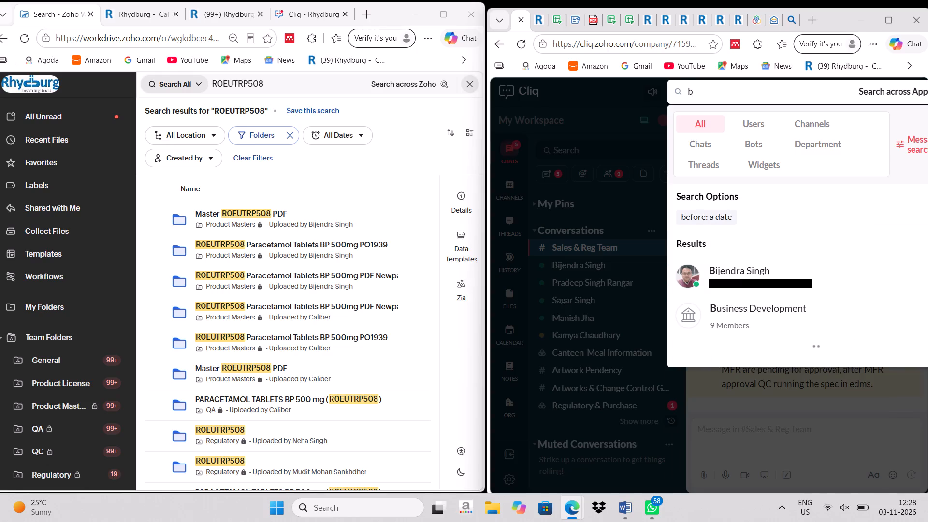
pyautogui.press('BackSpace')
pyautogui.press('BackSpace')
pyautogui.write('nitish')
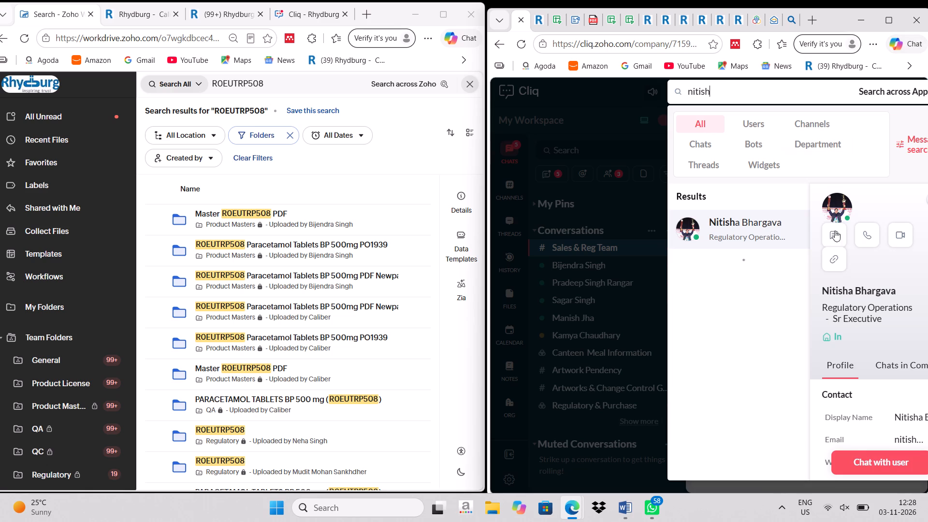
pyautogui.click(835, 234)
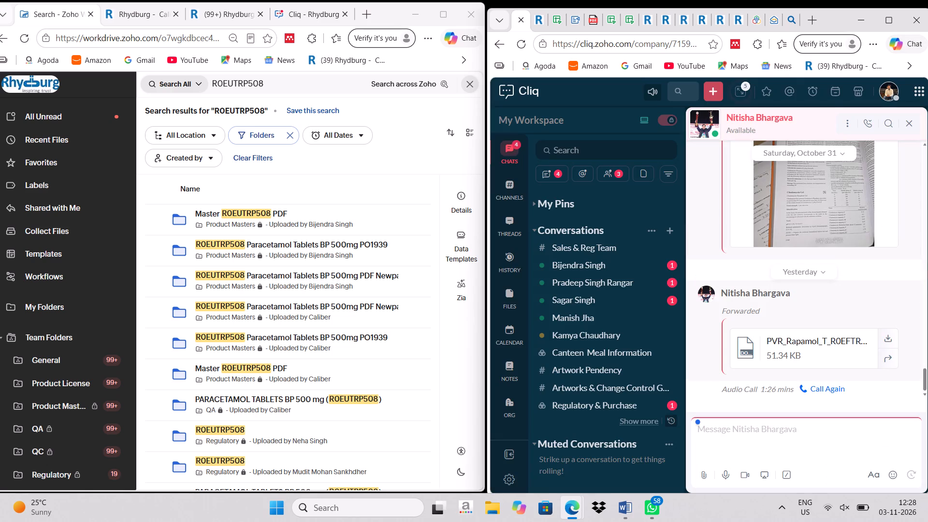
# Look back through the September and October messages and shared files in this chat for the document checklist message.
pyautogui.scroll(20, 815, 236)
pyautogui.scroll(16, 815, 236)
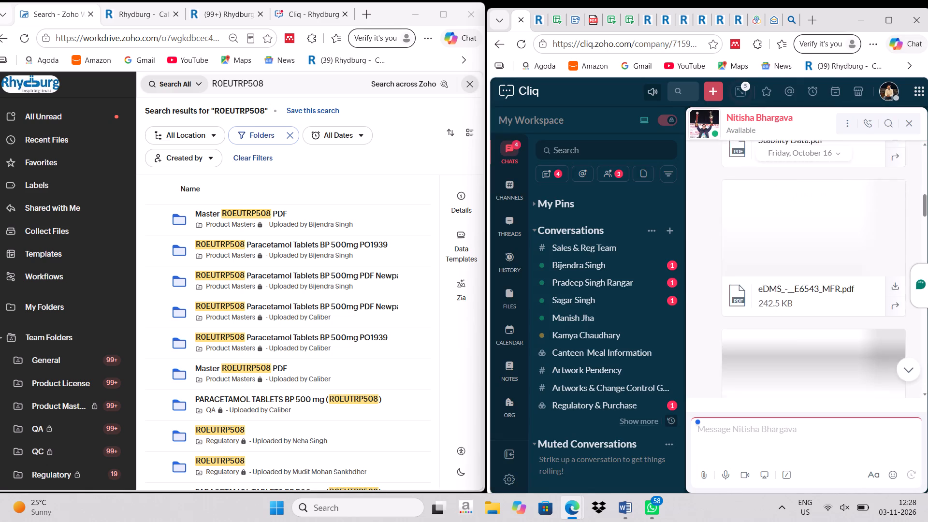
pyautogui.scroll(18, 815, 236)
pyautogui.scroll(7, 815, 236)
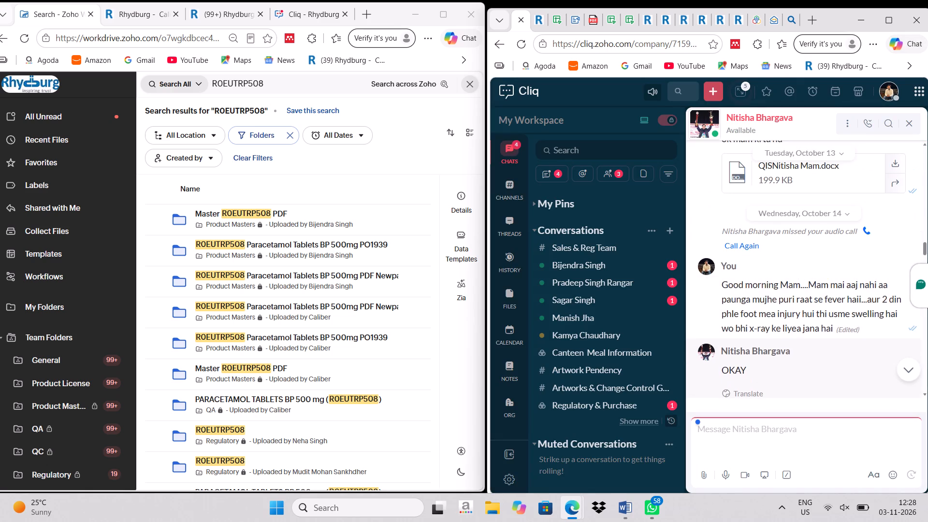
pyautogui.scroll(14, 809, 250)
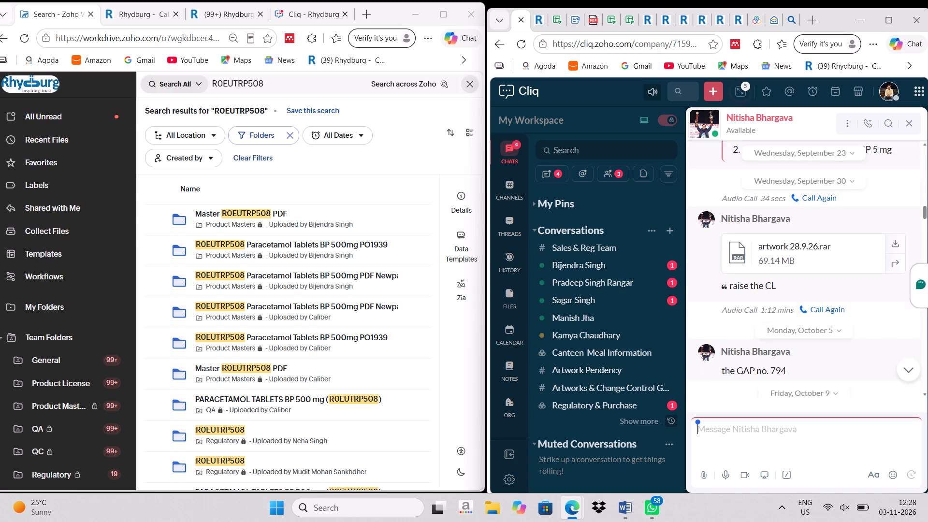
pyautogui.scroll(6, 816, 236)
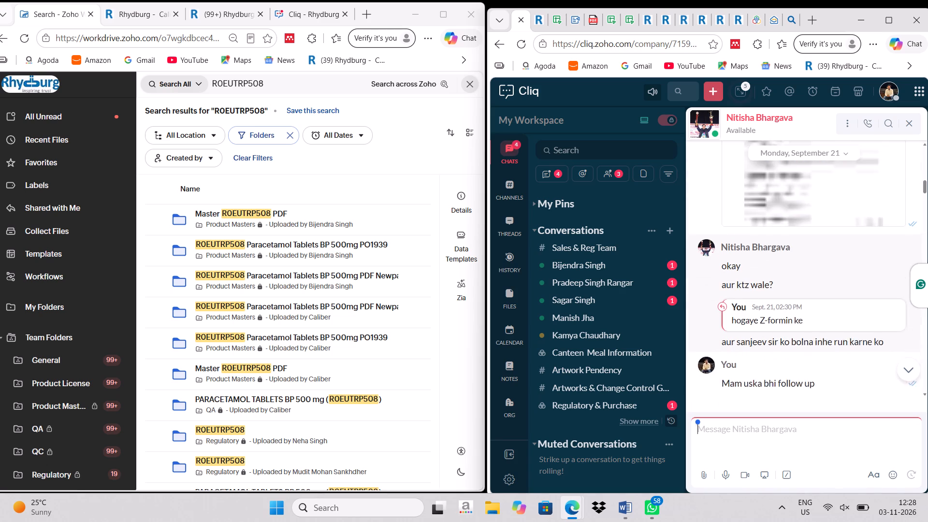
pyautogui.scroll(9, 803, 252)
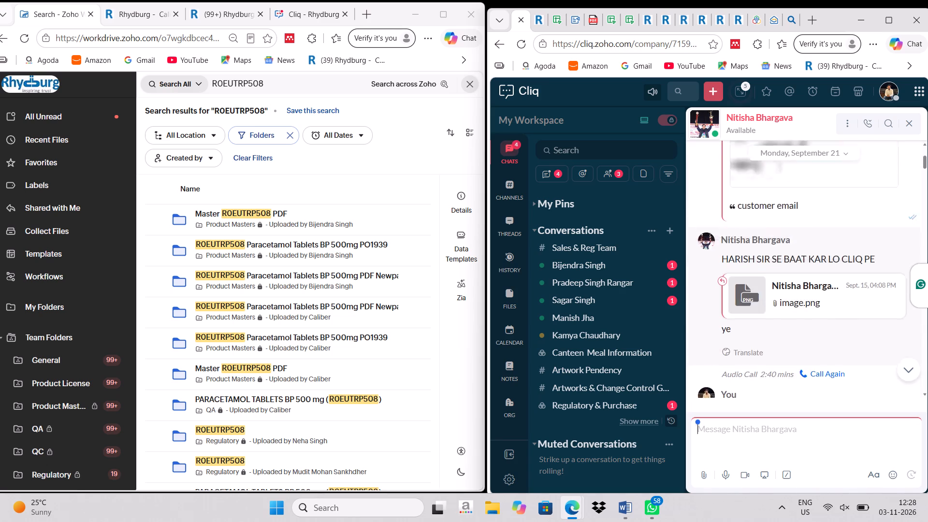
pyautogui.scroll(4, 803, 246)
pyautogui.scroll(-11, 806, 240)
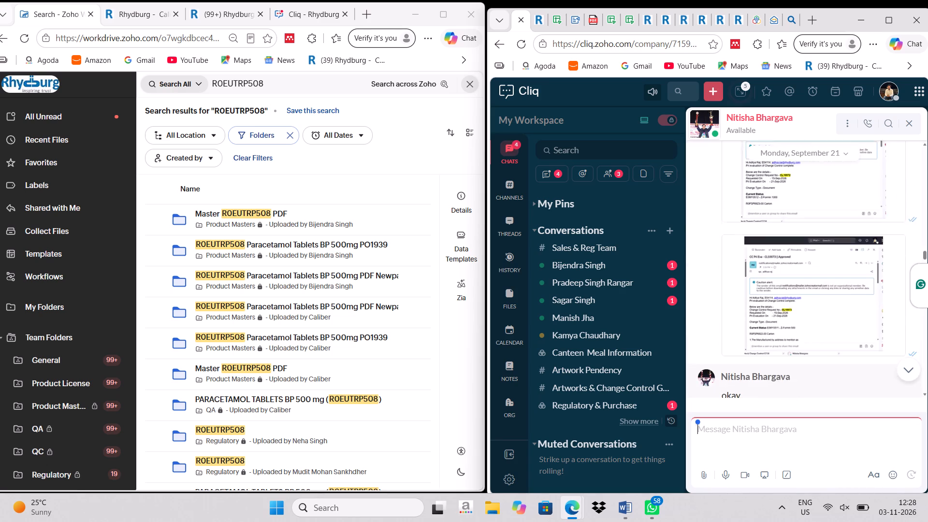
pyautogui.scroll(-10, 815, 239)
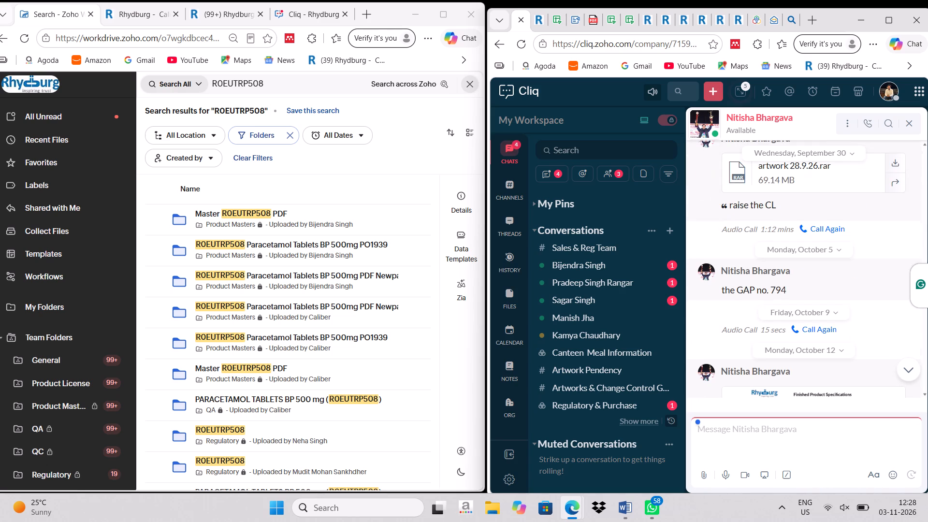
pyautogui.scroll(-4, 818, 232)
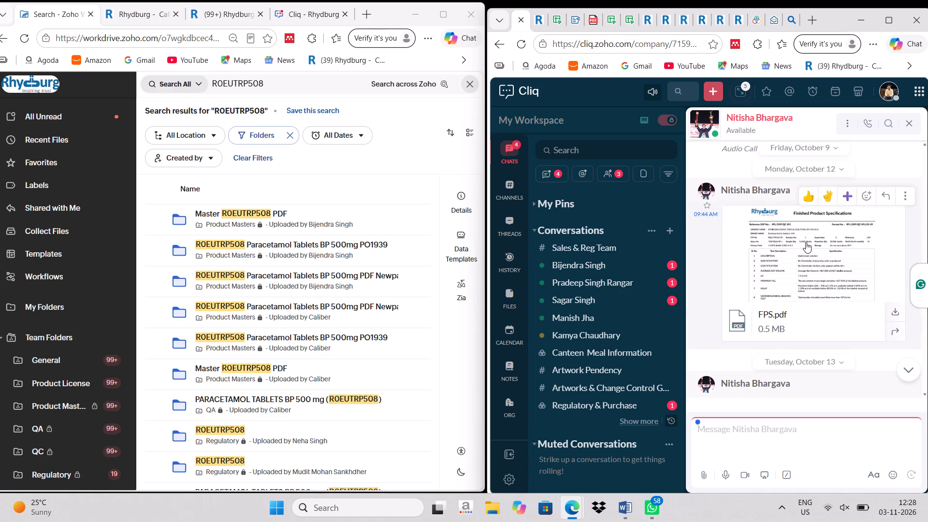
pyautogui.scroll(-2, 806, 242)
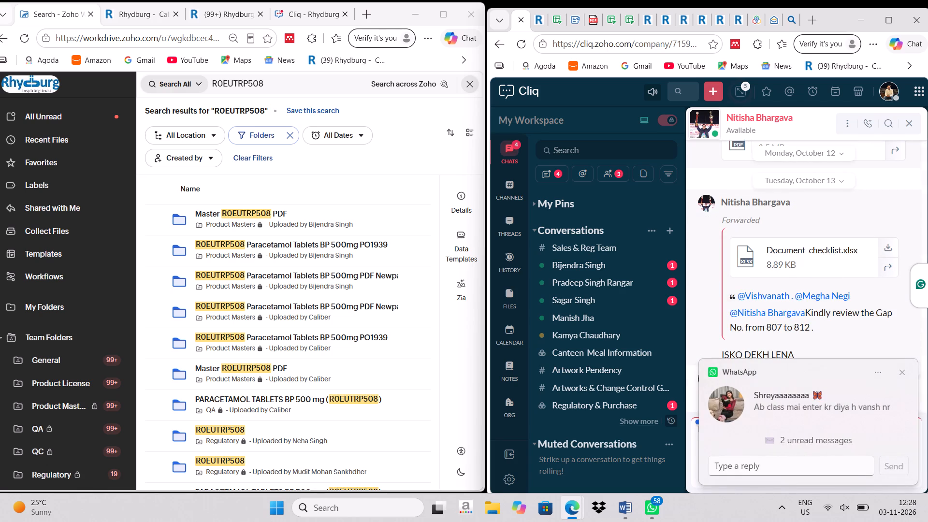
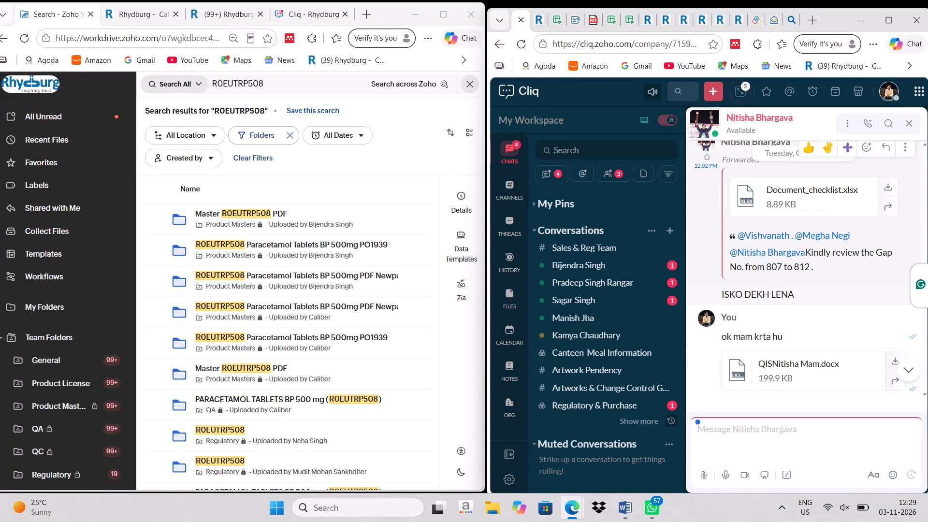
# Find the forwarded Document_checklist.xlsx in the chat message about Gap No. 807 to 812 and open its preview.
pyautogui.scroll(-4, 764, 276)
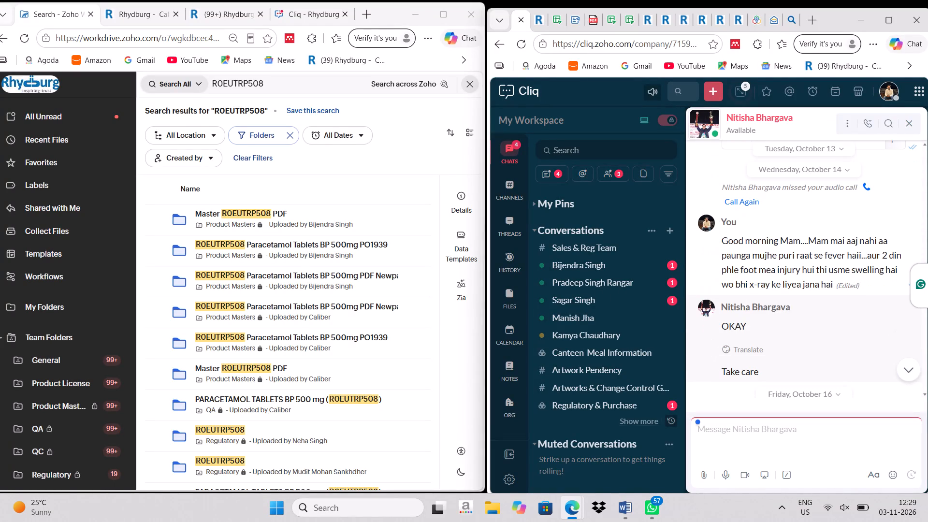
pyautogui.scroll(2, 762, 275)
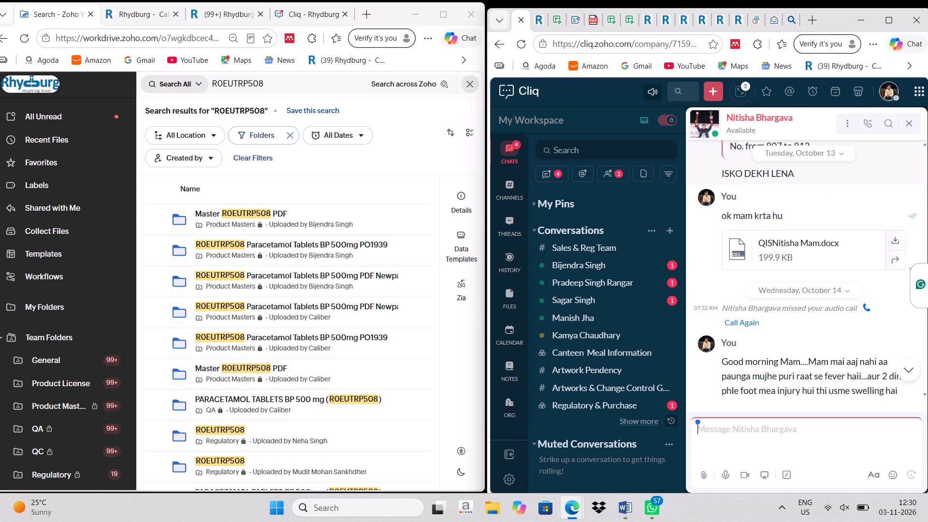
pyautogui.scroll(2, 816, 293)
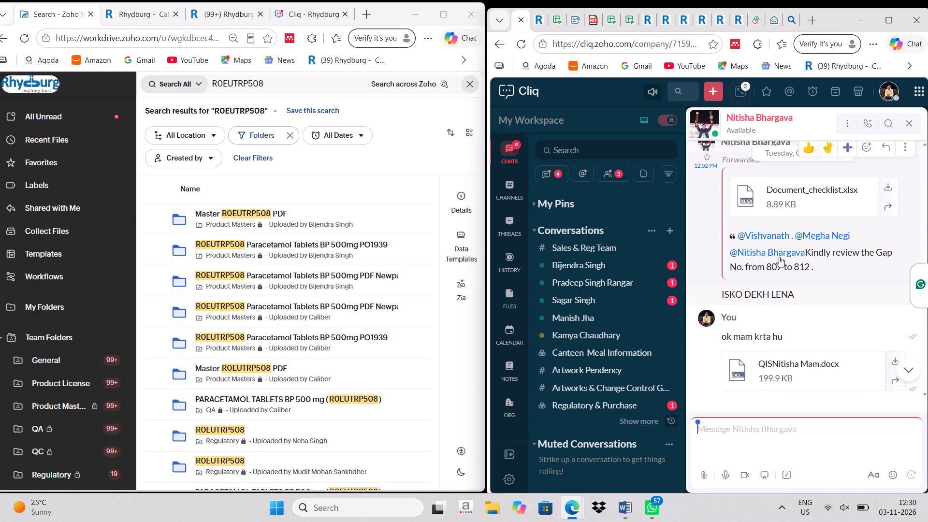
pyautogui.click(775, 203)
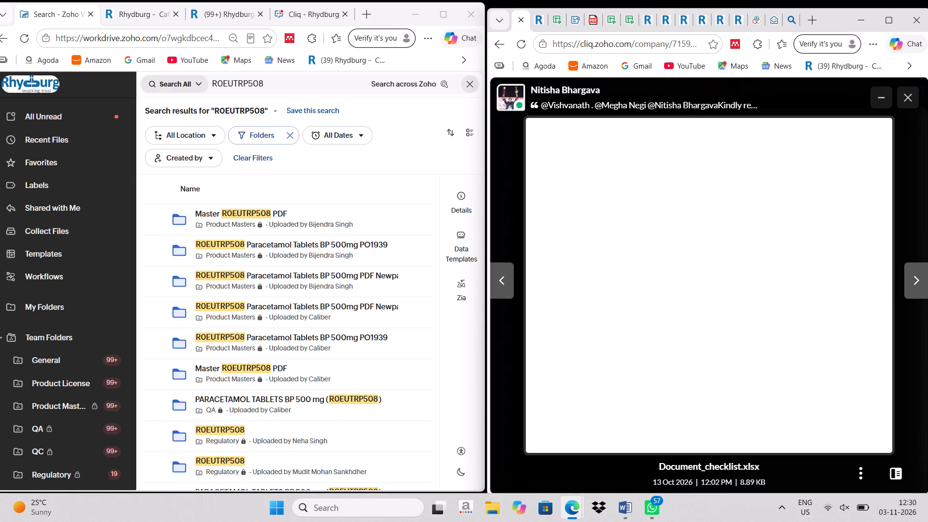
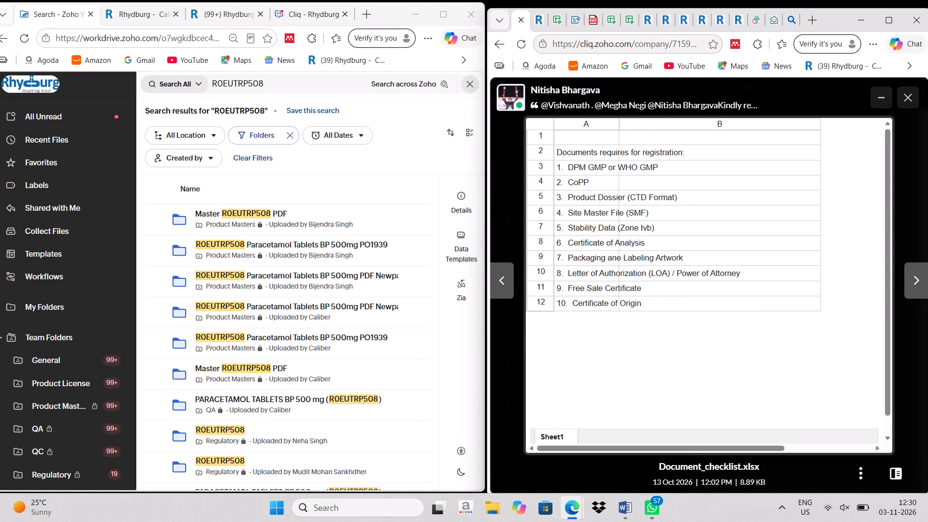
# Return to the Gap Analysis Report in Zoho Creator.
pyautogui.click(643, 20)
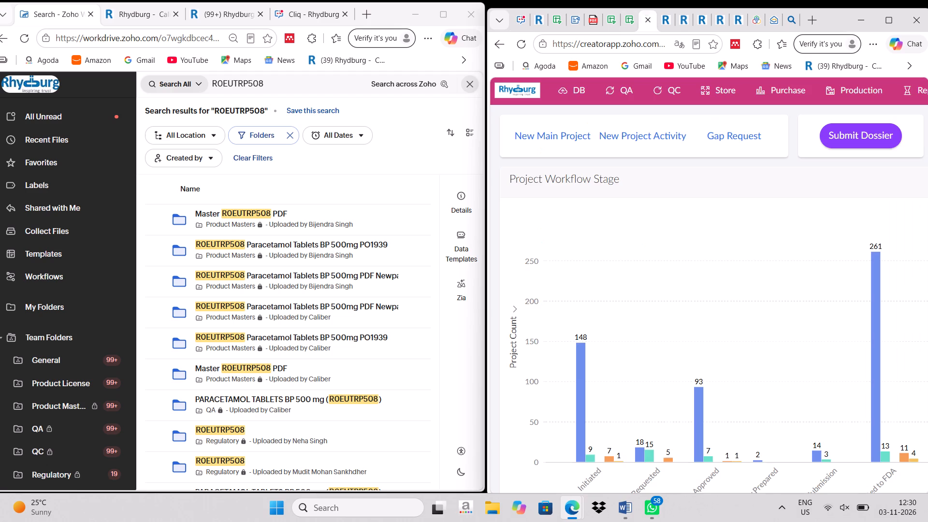
pyautogui.click(683, 19)
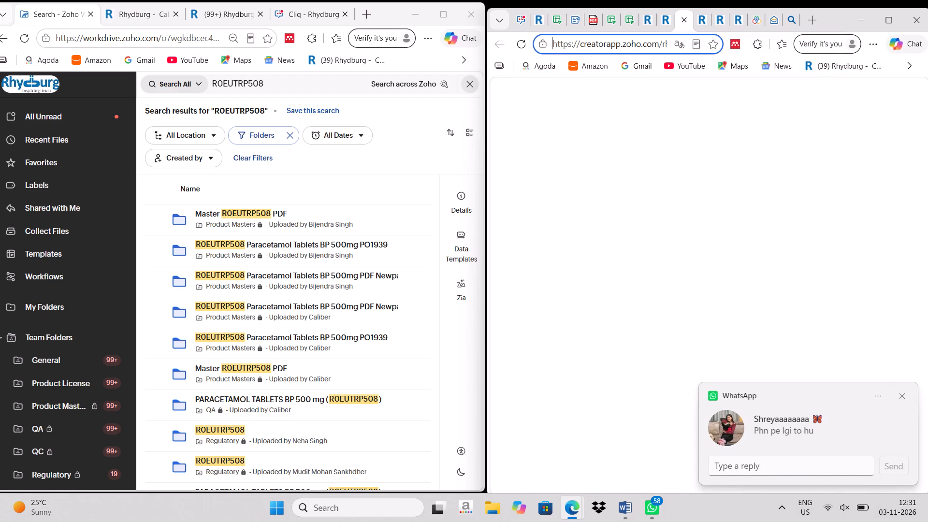
# Open the incoming WhatsApp message from its notification.
pyautogui.click(784, 431)
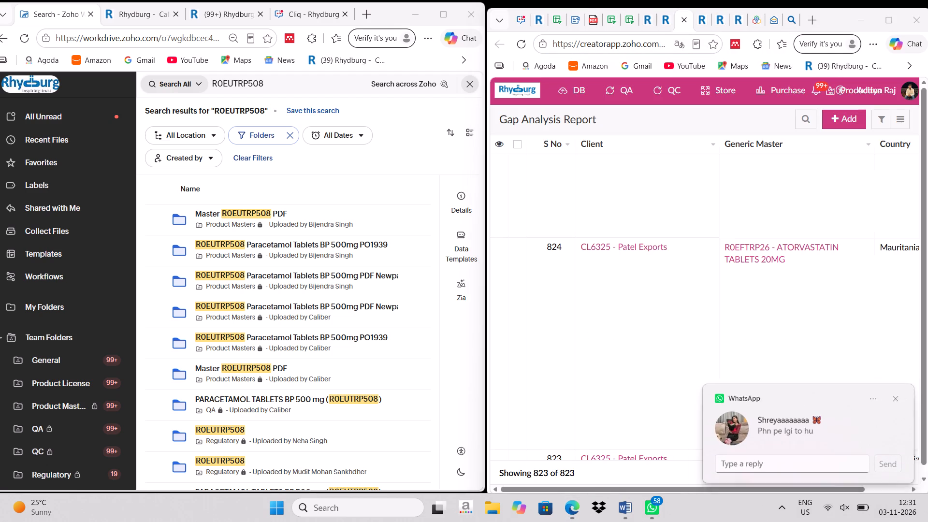
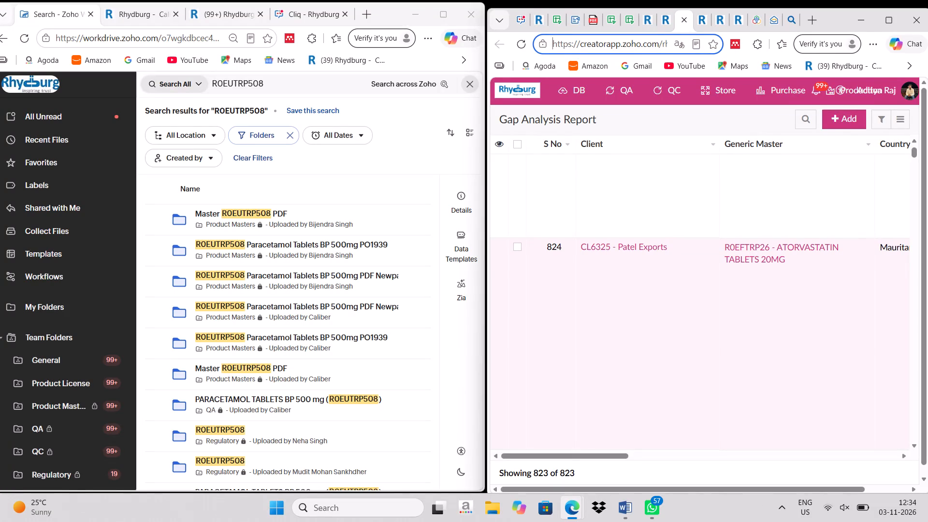
# Examine the feedback and status entries of the Patel Exports records 823 to 825 in the Gap Analysis Report.
pyautogui.hscroll(-3, 579, 281)
pyautogui.scroll(-4, 579, 281)
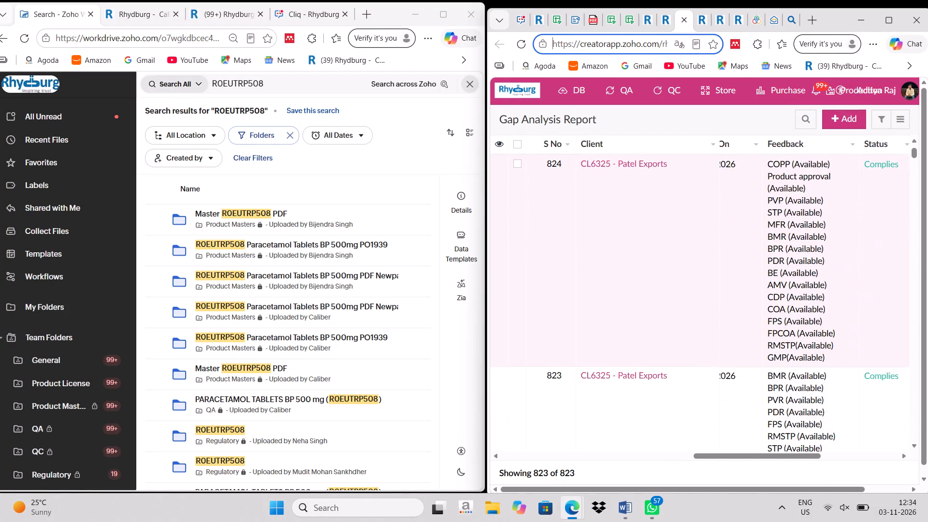
pyautogui.scroll(-3, 579, 281)
pyautogui.scroll(10, 579, 281)
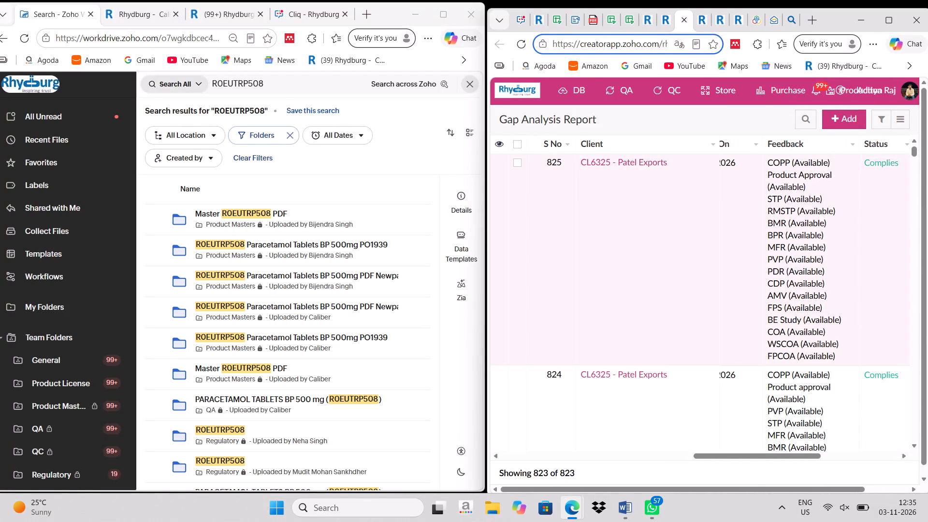
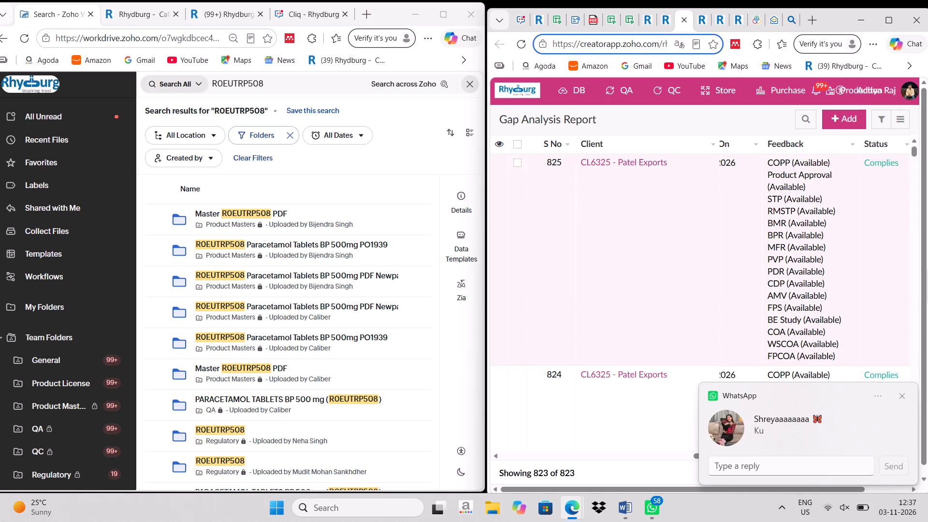
# Dismiss the WhatsApp message notification covering the Gap Analysis Report.
pyautogui.click(900, 396)
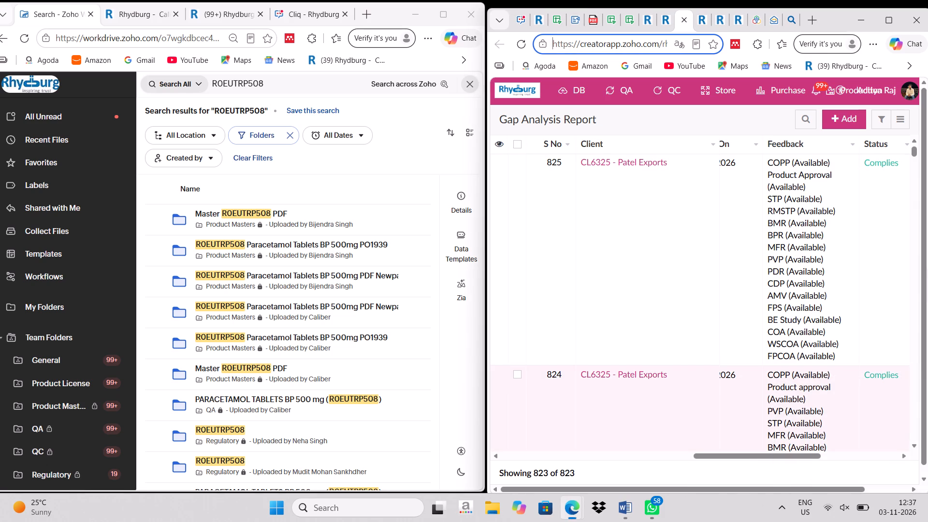
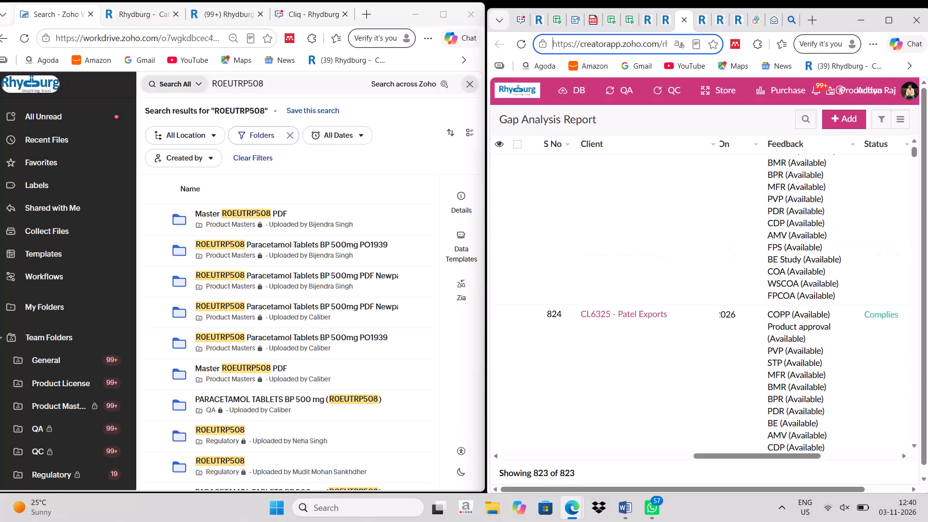
# Examine the Gap Analysis Report entries 825 and 824 for Patel Exports, covering generic master, country, checklist, packaging, feedback and master status.
pyautogui.scroll(2, 729, 246)
pyautogui.hscroll(5, 729, 246)
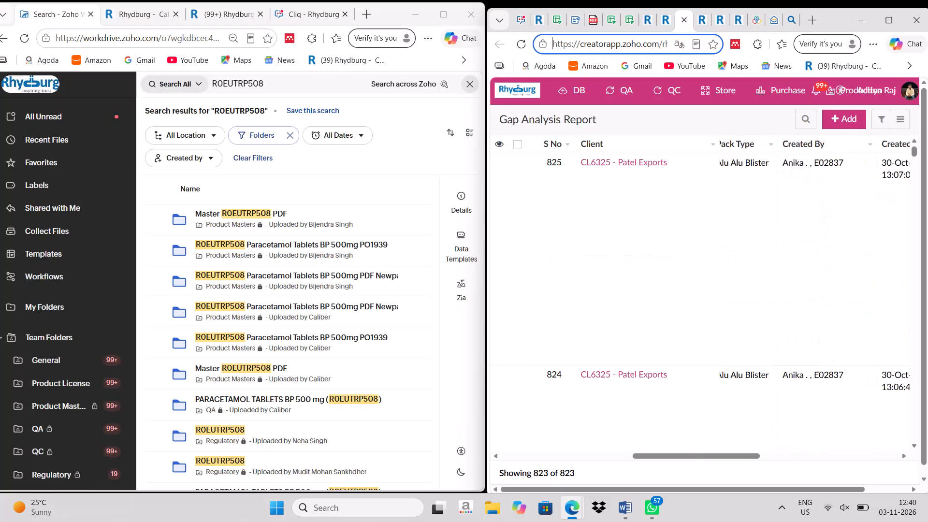
pyautogui.hscroll(3, 729, 246)
pyautogui.scroll(1, 729, 246)
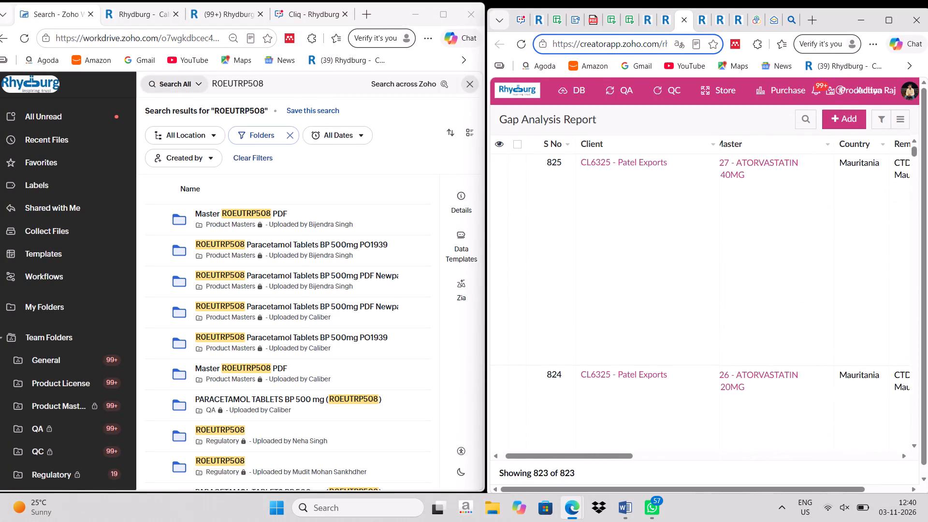
pyautogui.scroll(1, 729, 246)
pyautogui.hscroll(-6, 729, 246)
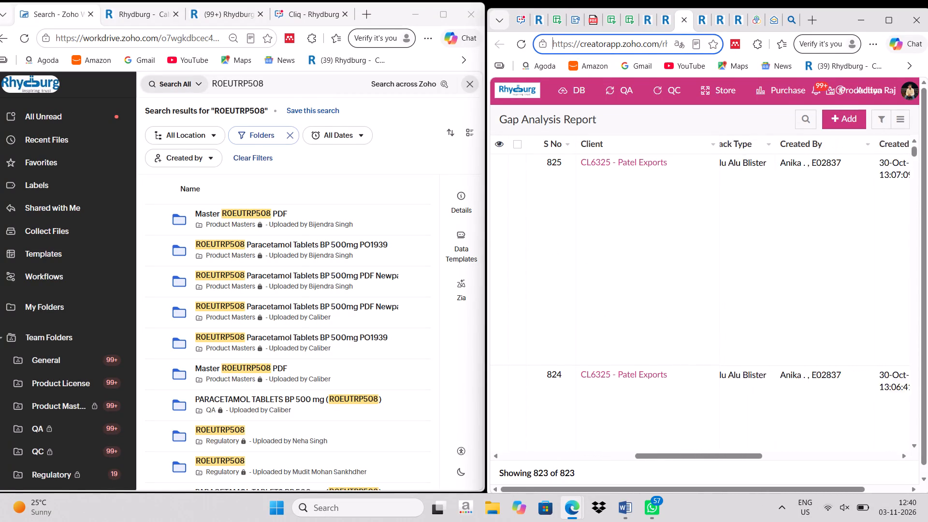
pyautogui.hscroll(-2, 729, 246)
pyautogui.scroll(1, 729, 246)
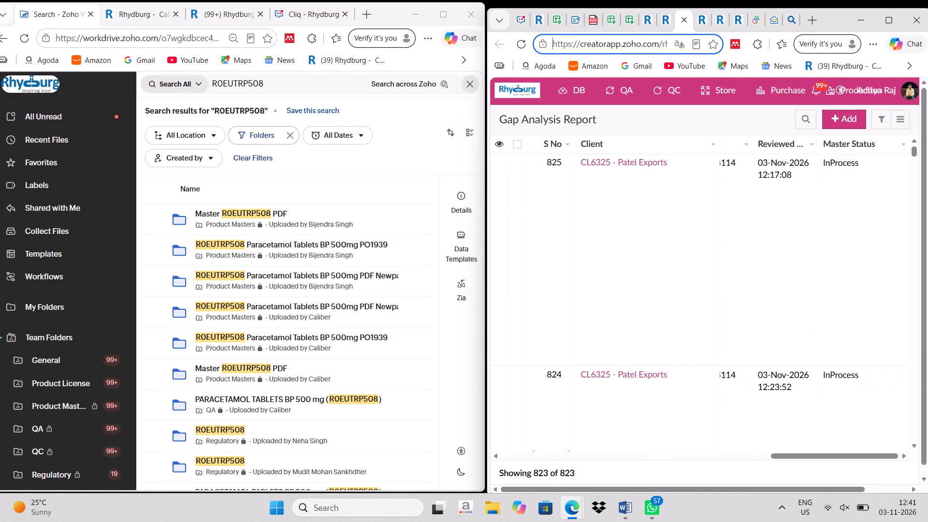
pyautogui.scroll(1, 729, 246)
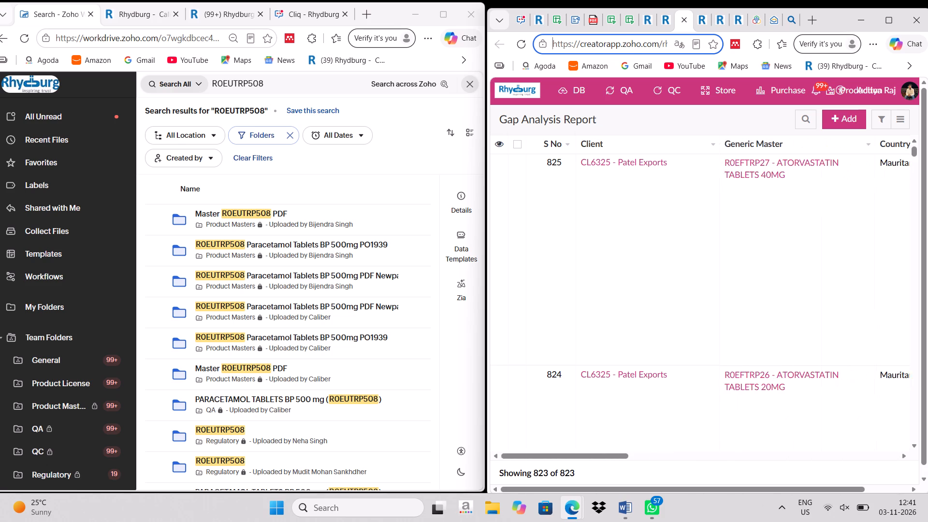
pyautogui.scroll(1, 729, 246)
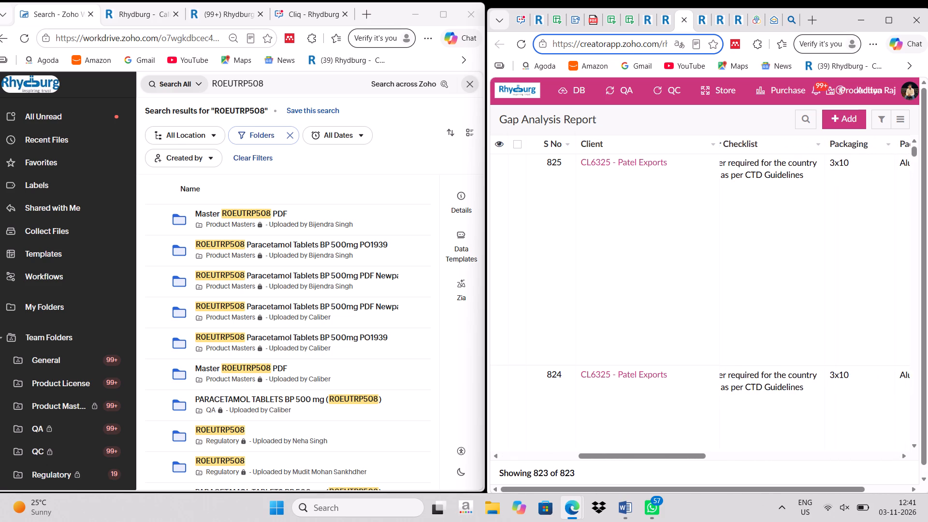
pyautogui.scroll(1, 729, 246)
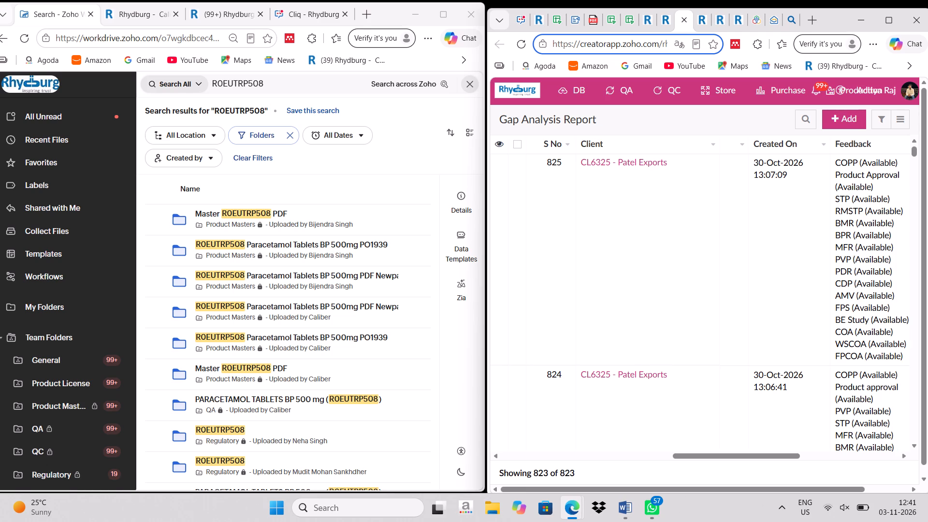
pyautogui.click(893, 15)
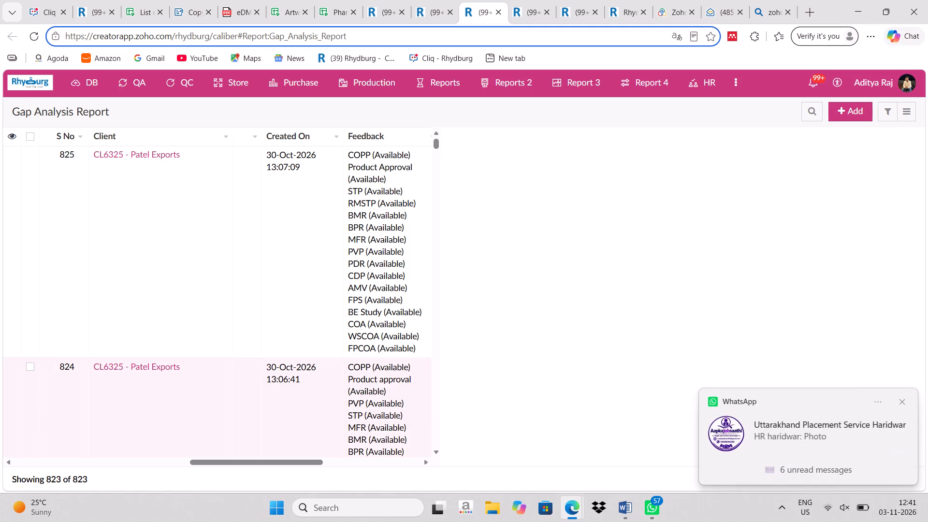
pyautogui.moveTo(288, 462); pyautogui.dragTo(129, 462)
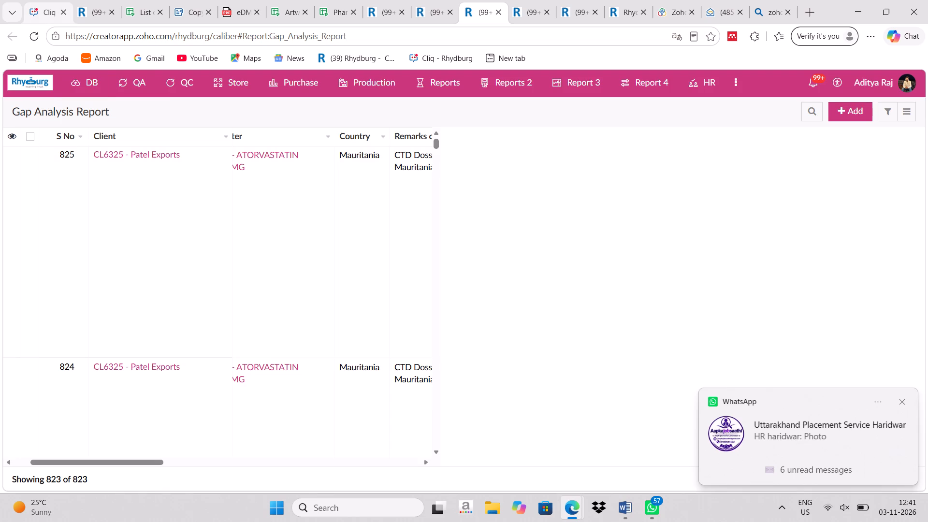
# Look through the open Cliq and Creator pages and bring up the registration page with the project workflow stages.
pyautogui.click(46, 5)
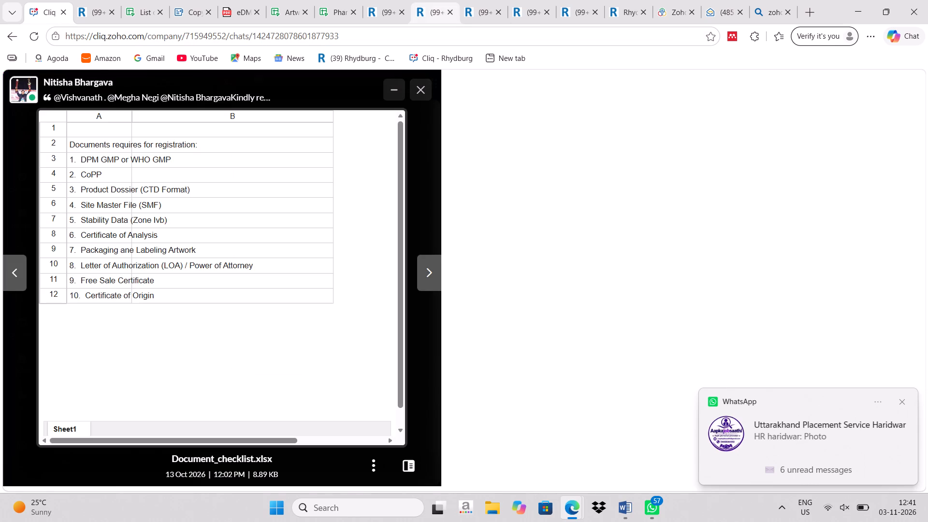
pyautogui.click(438, 10)
pyautogui.click(383, 7)
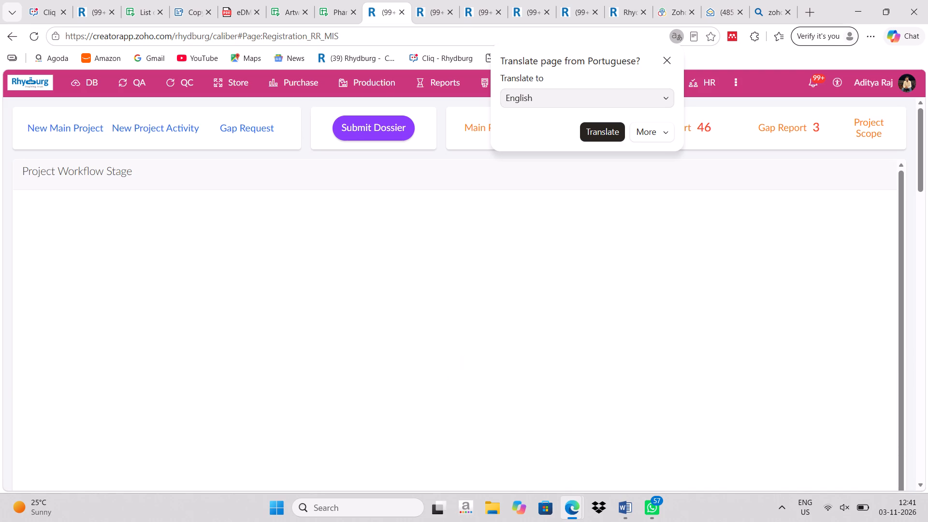
# Open the pending Gap Analysis record 809 for Mali's Paracetamol Tablets BP 500 mg for editing.
pyautogui.click(427, 12)
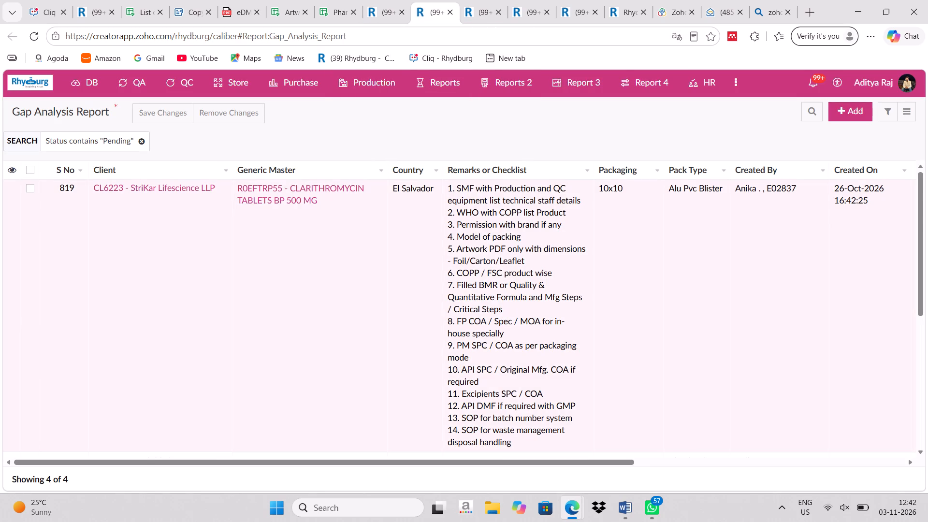
pyautogui.hscroll(-4, 698, 322)
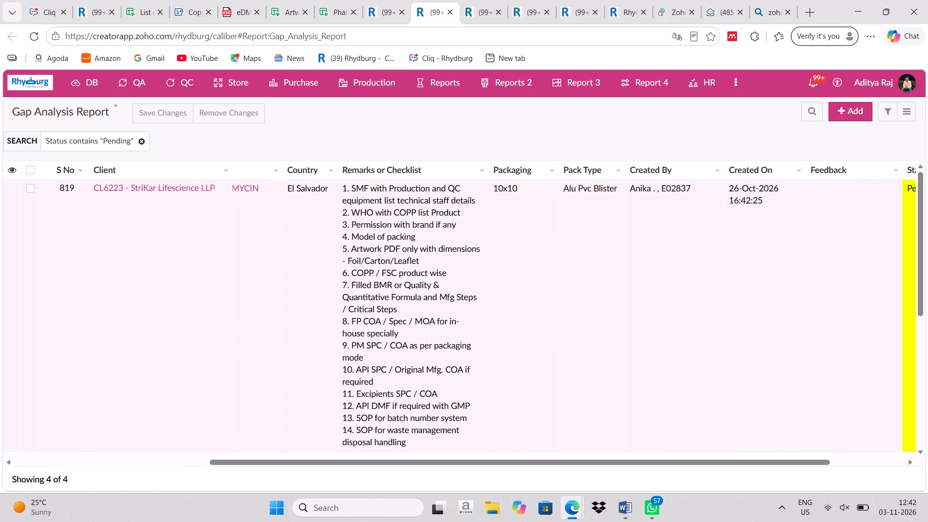
pyautogui.scroll(-5, 744, 269)
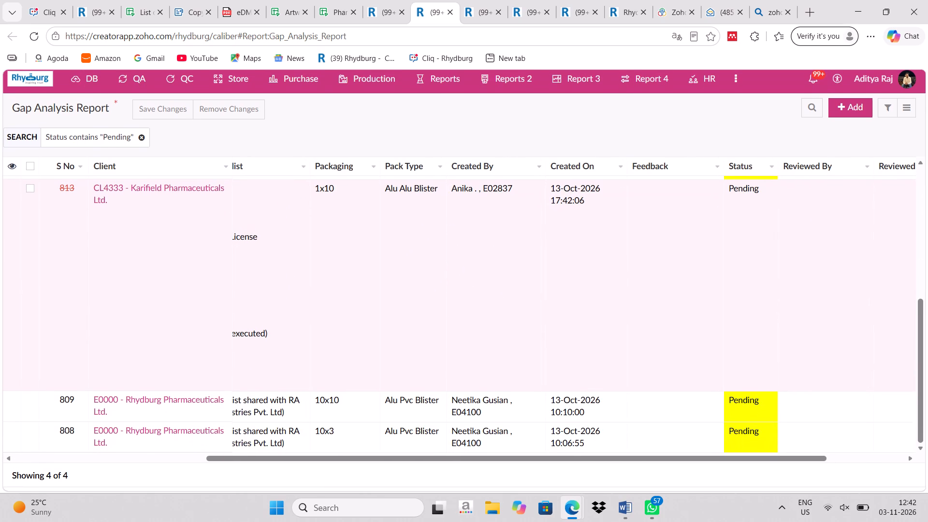
pyautogui.scroll(-5, 744, 269)
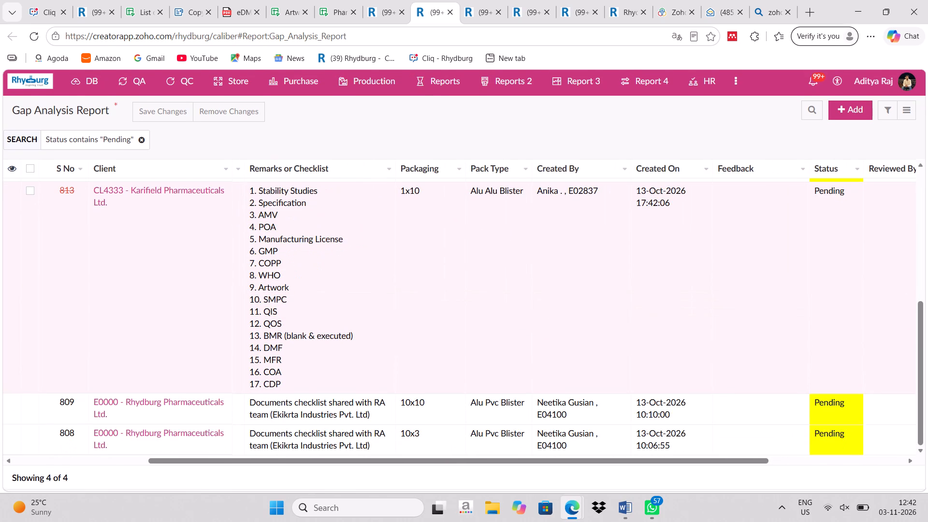
pyautogui.scroll(-1, 744, 269)
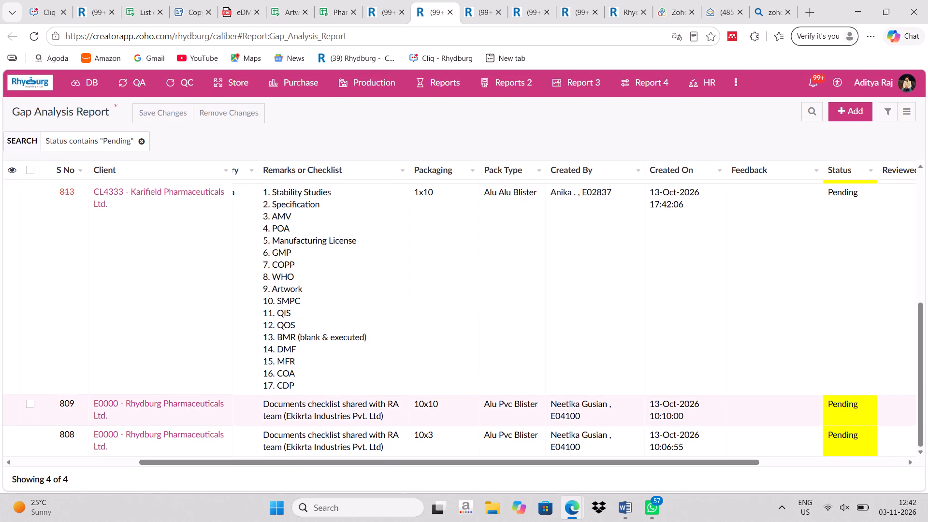
pyautogui.click(456, 410)
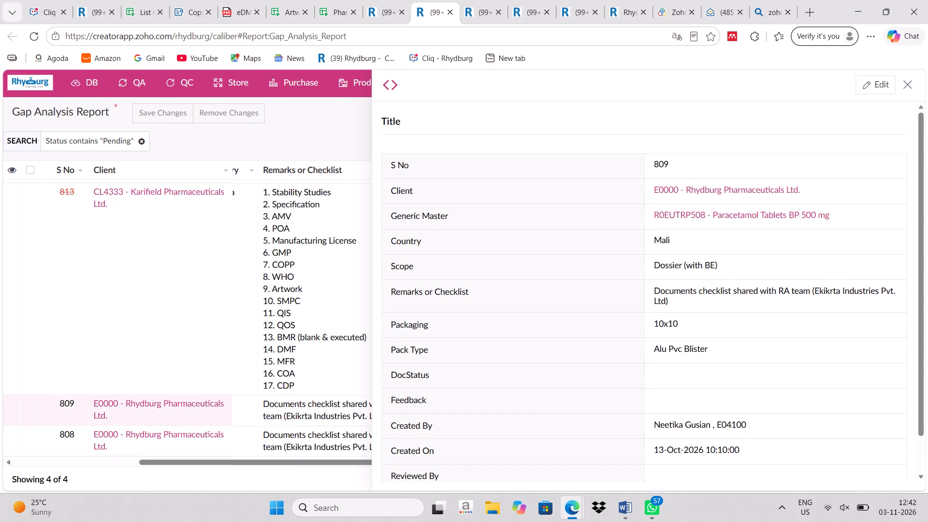
pyautogui.click(874, 88)
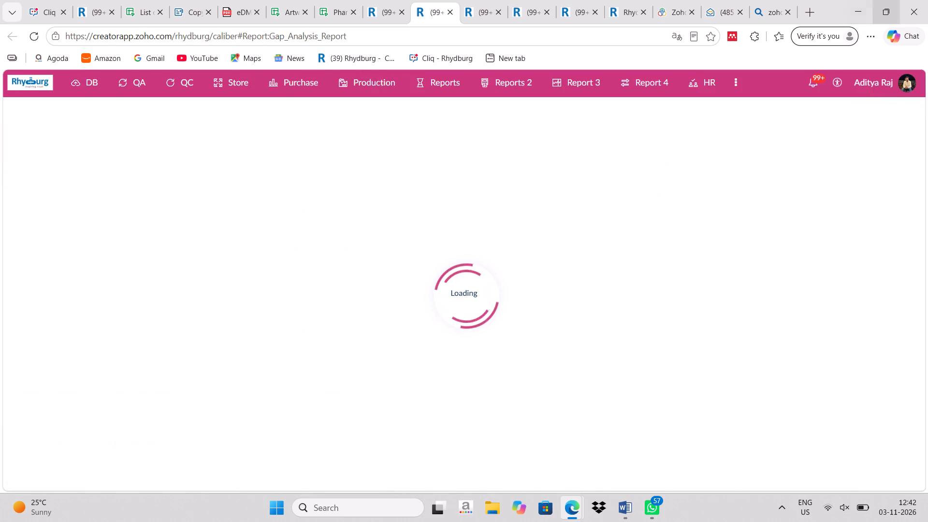
# Restore the browser window beside the WorkDrive window and bring up the Document_checklist.xlsx preview in Cliq.
pyautogui.click(881, 13)
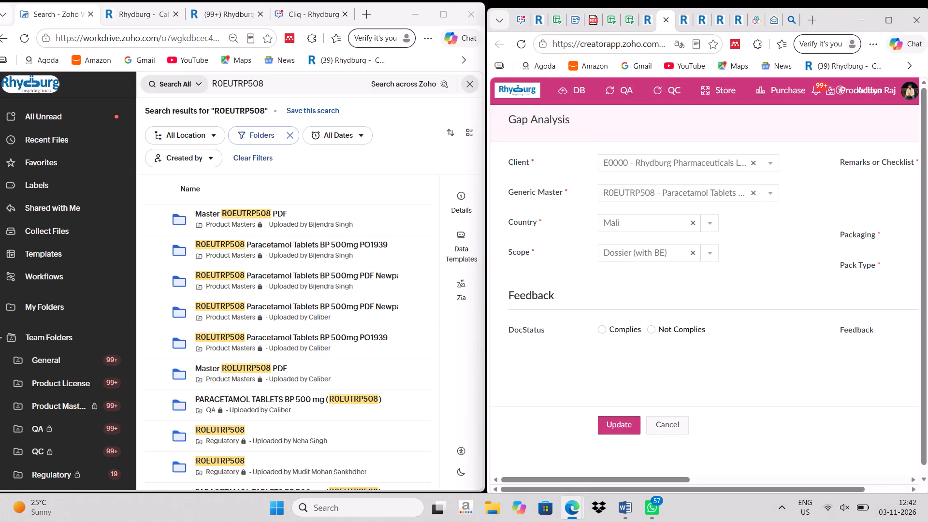
pyautogui.moveTo(839, 17); pyautogui.dragTo(834, 10)
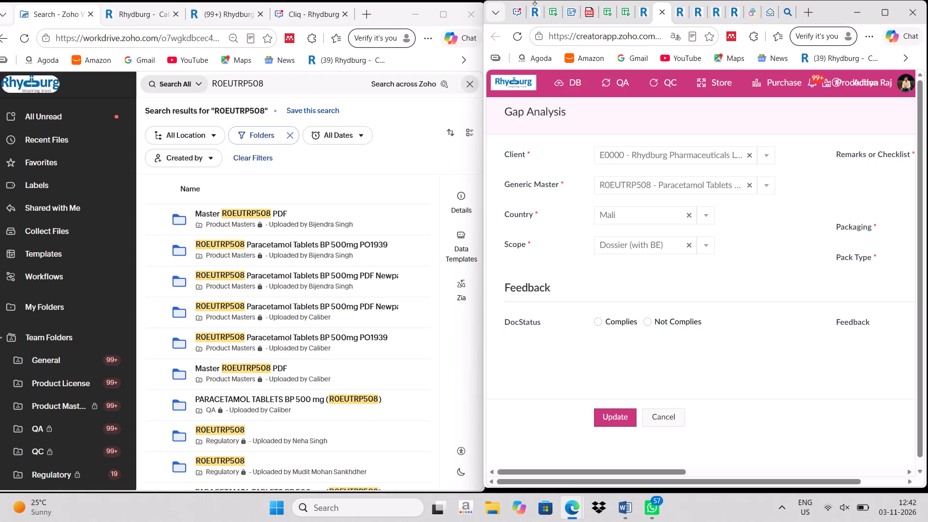
pyautogui.click(517, 12)
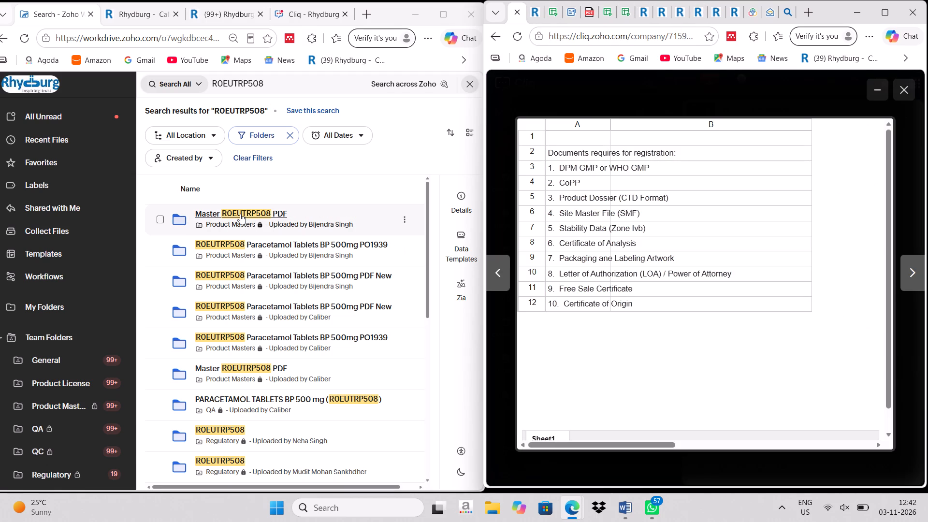
# Open the first Master R0EUTRP508 PDF folder in WorkDrive and examine its files against the registration document checklist.
pyautogui.click(240, 214)
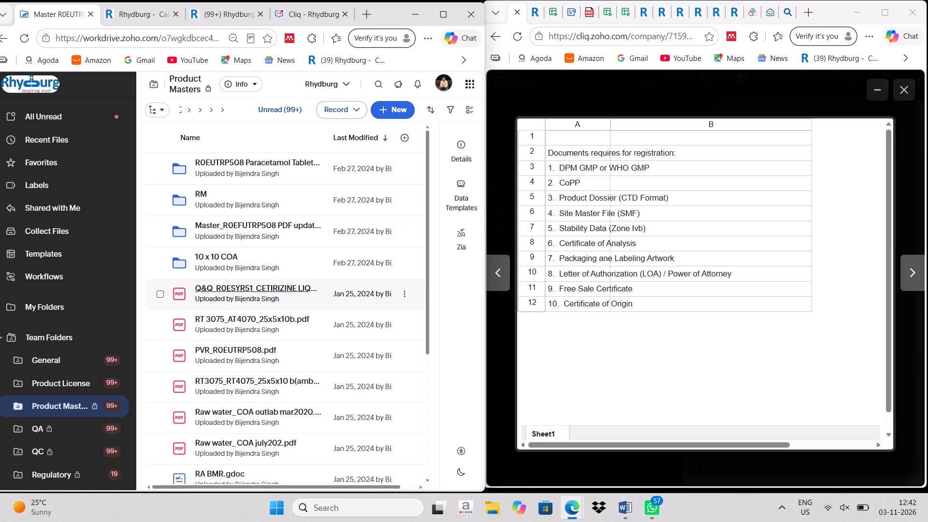
pyautogui.scroll(-4, 236, 305)
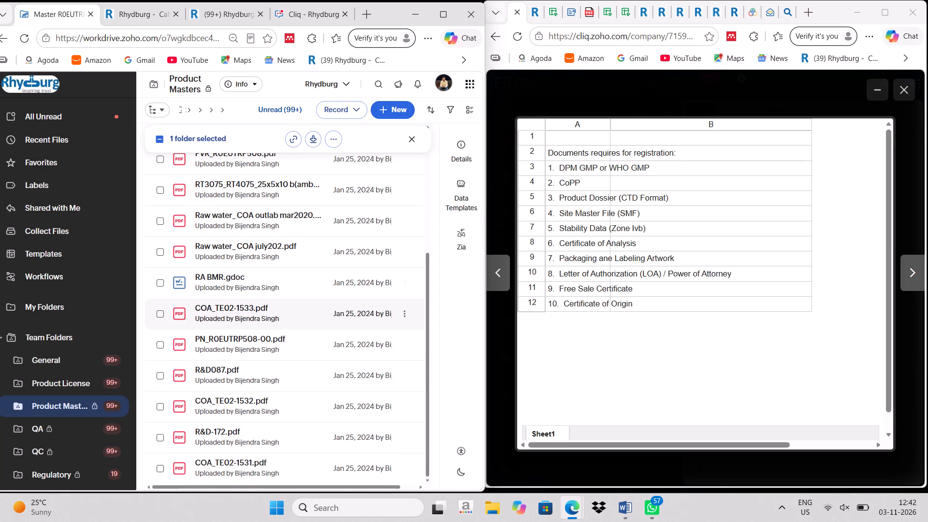
pyautogui.scroll(-3, 170, 335)
pyautogui.scroll(-4, 271, 363)
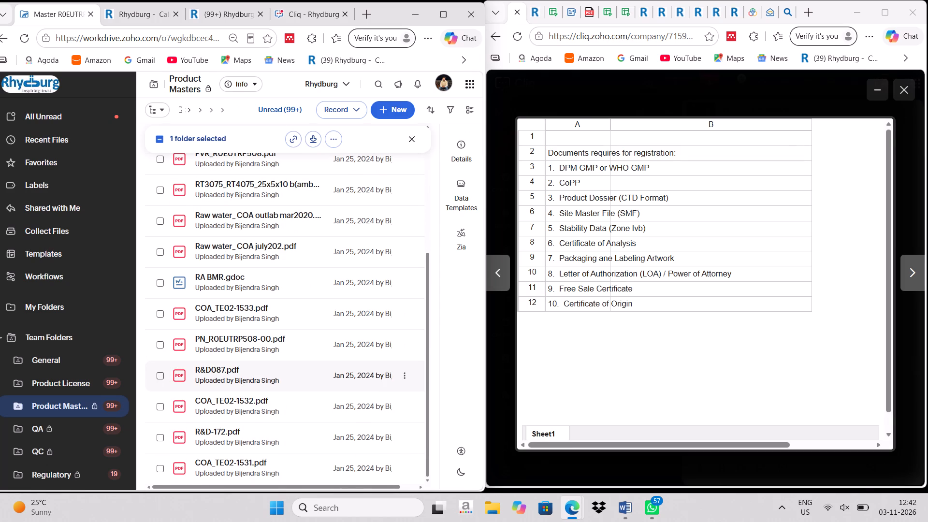
pyautogui.scroll(-2, 340, 314)
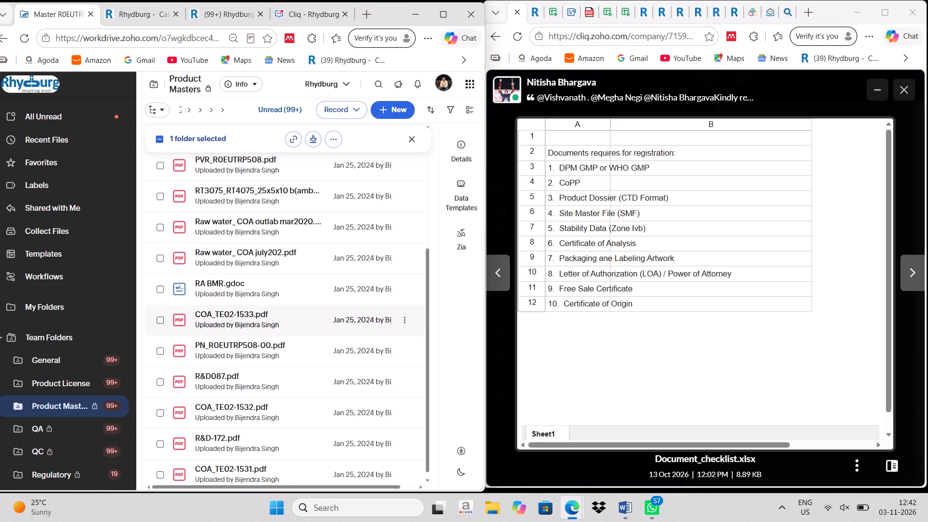
pyautogui.scroll(-6, 340, 314)
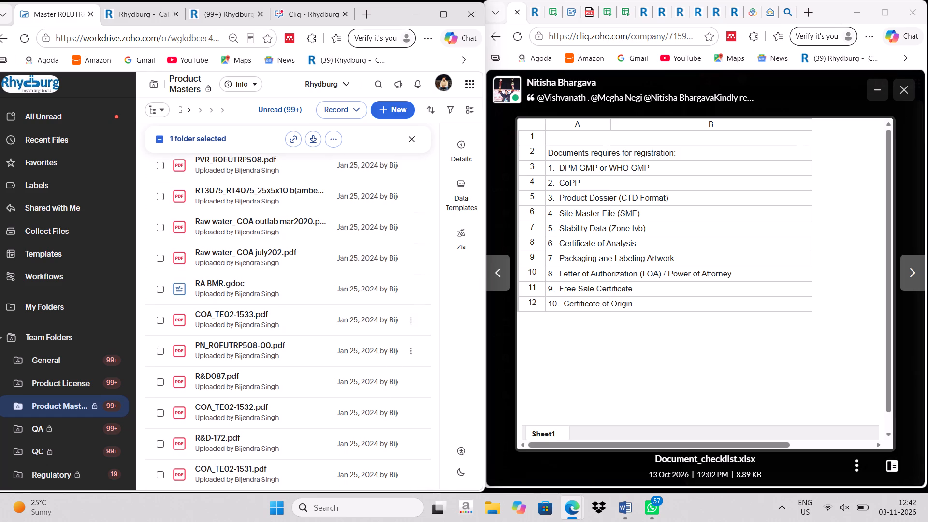
# Return to the Gap Analysis edit form for record 809 and enter "COA (Available)" as the feedback.
pyautogui.click(647, 9)
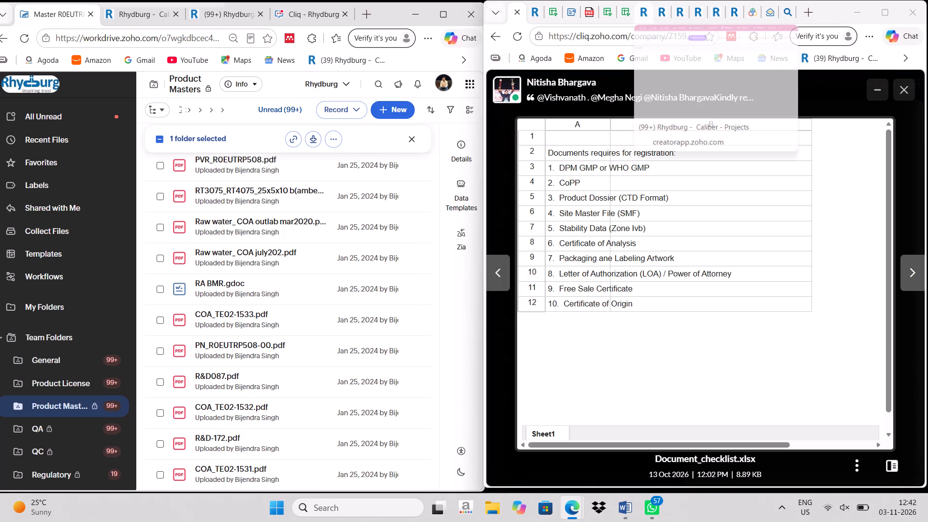
pyautogui.click(658, 11)
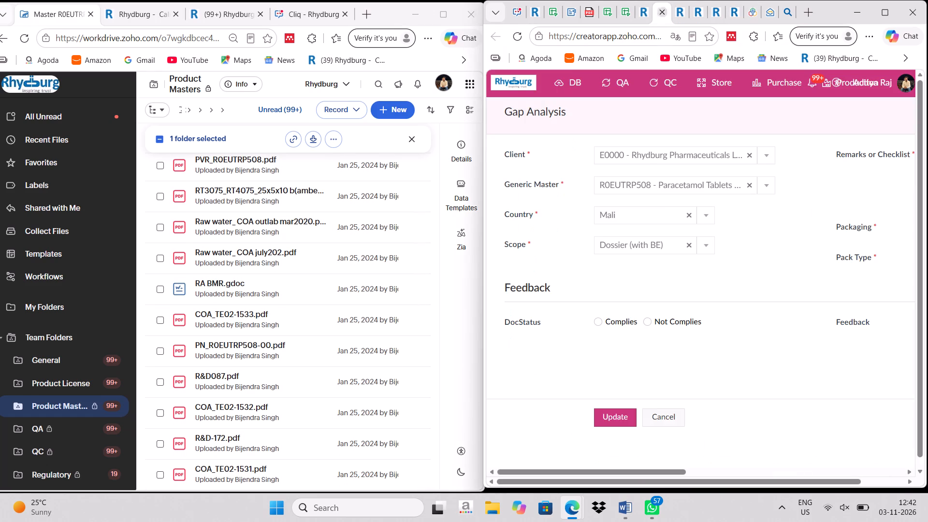
pyautogui.moveTo(572, 471); pyautogui.dragTo(677, 469)
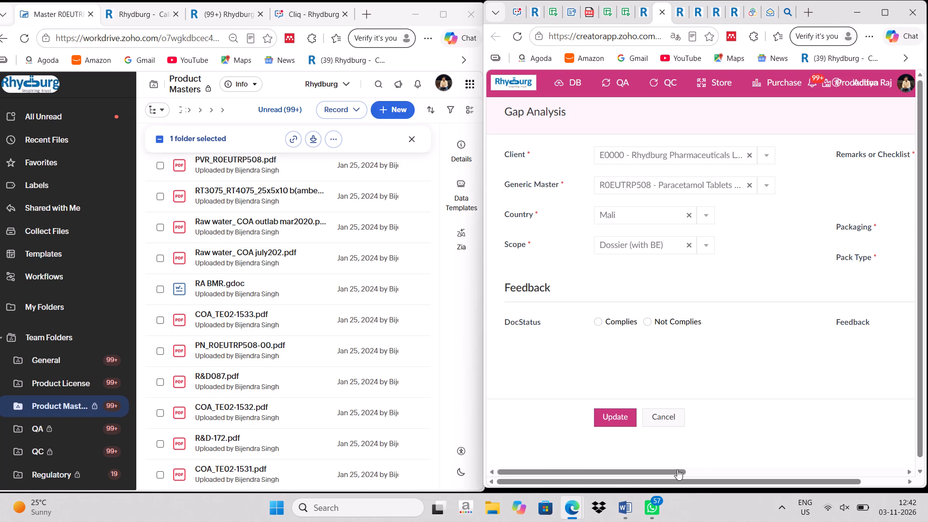
pyautogui.moveTo(677, 469); pyautogui.dragTo(698, 468)
pyautogui.click(704, 468)
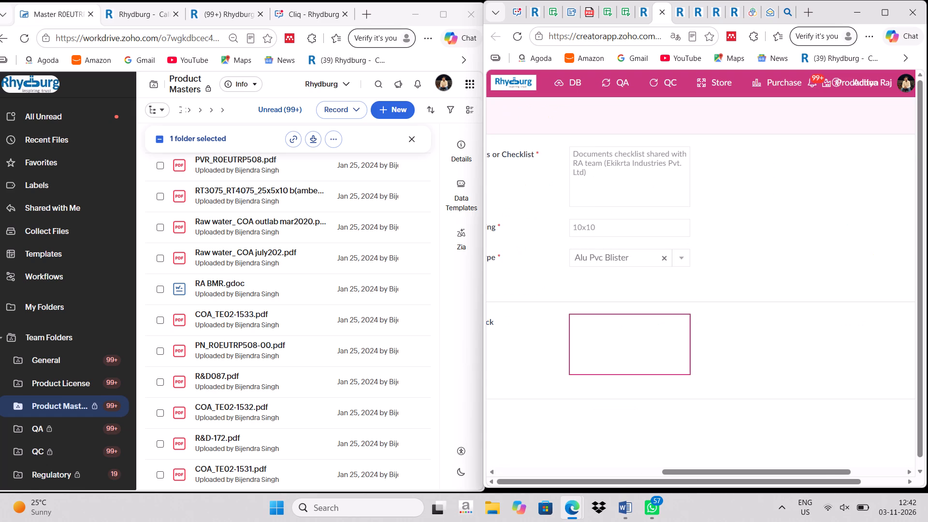
pyautogui.click(617, 349)
pyautogui.write('COA')
pyautogui.press('space')
pyautogui.hotkey('shift', '(')
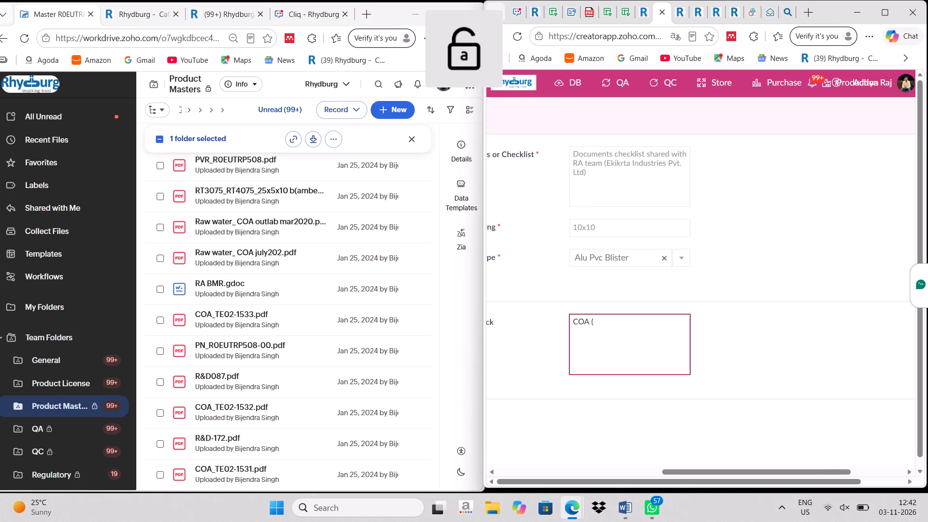
pyautogui.write('AA')
pyautogui.press('BackSpace')
pyautogui.write('vailable)')
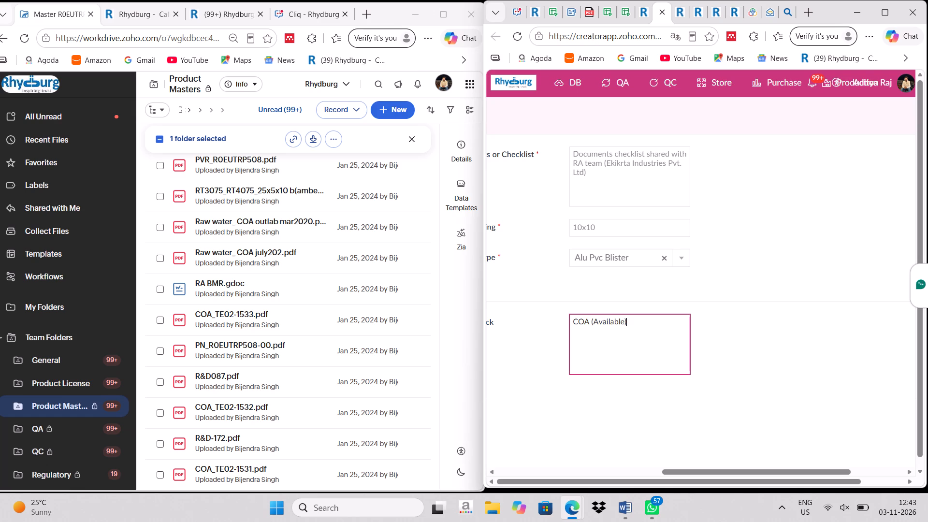
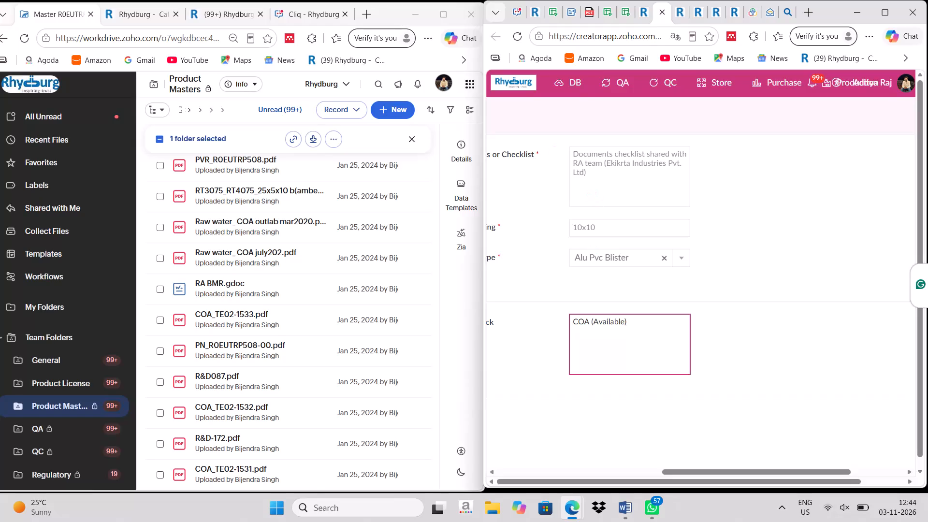
pyautogui.click(515, 11)
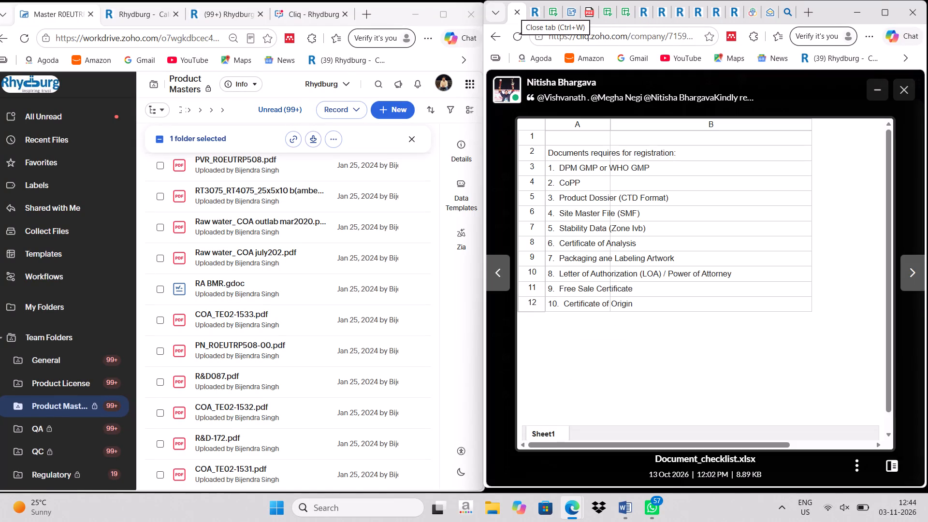
pyautogui.click(408, 137)
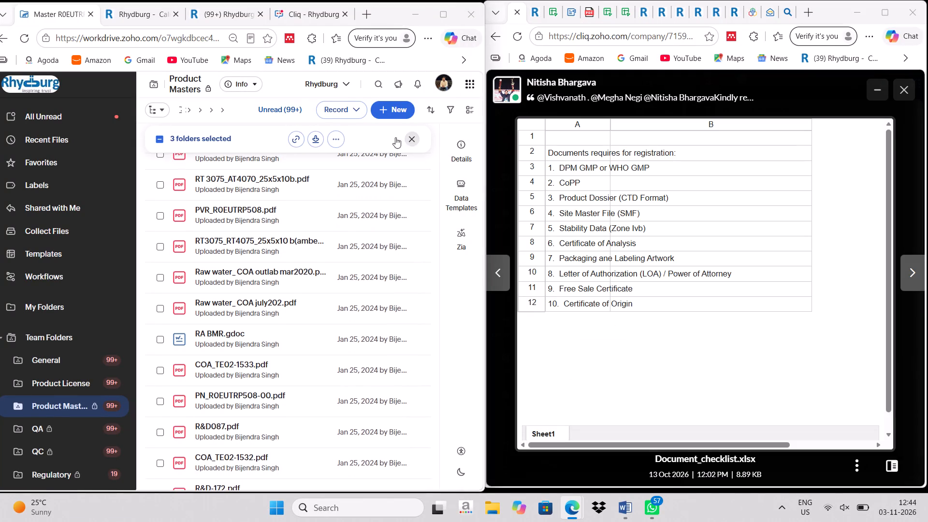
pyautogui.click(414, 142)
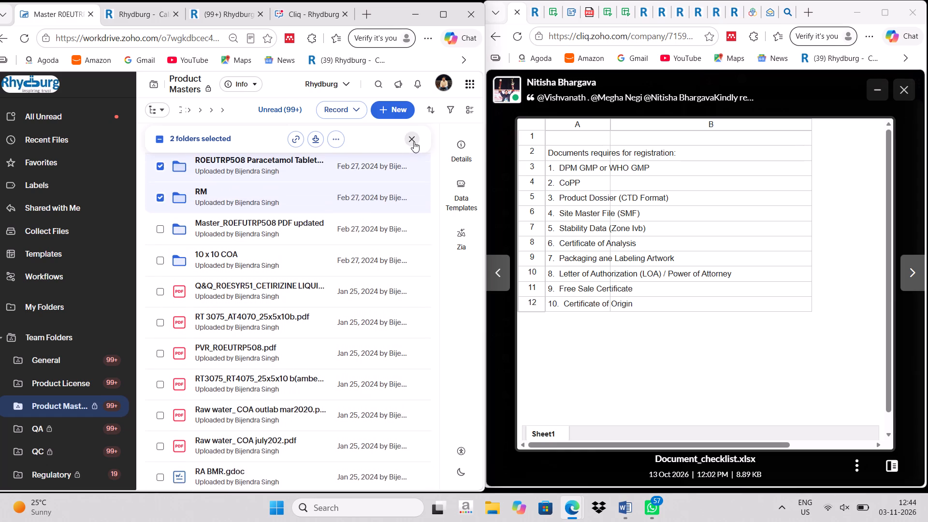
pyautogui.click(6, 37)
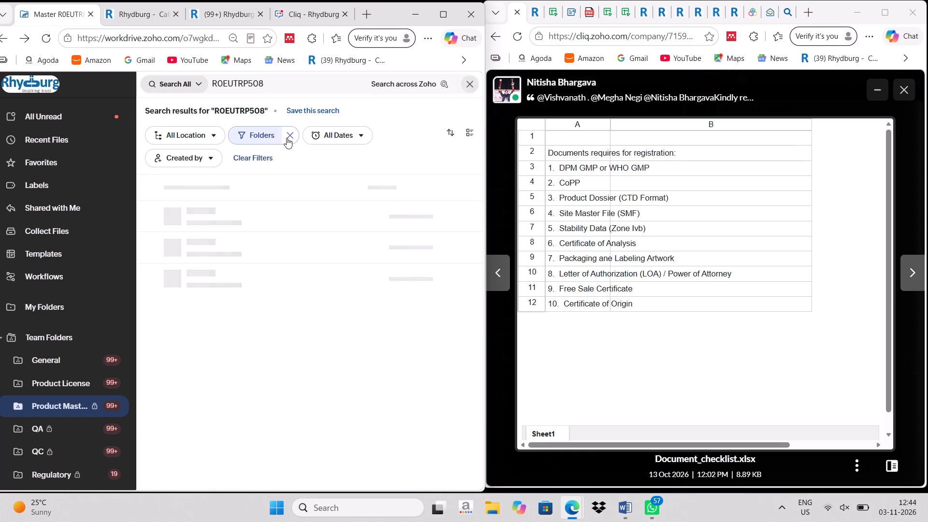
pyautogui.click(290, 140)
pyautogui.click(257, 135)
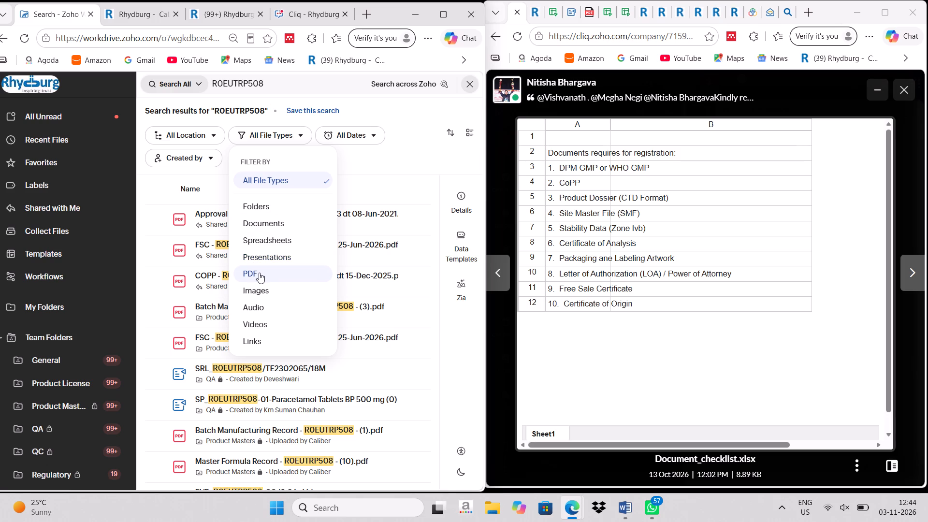
pyautogui.click(259, 273)
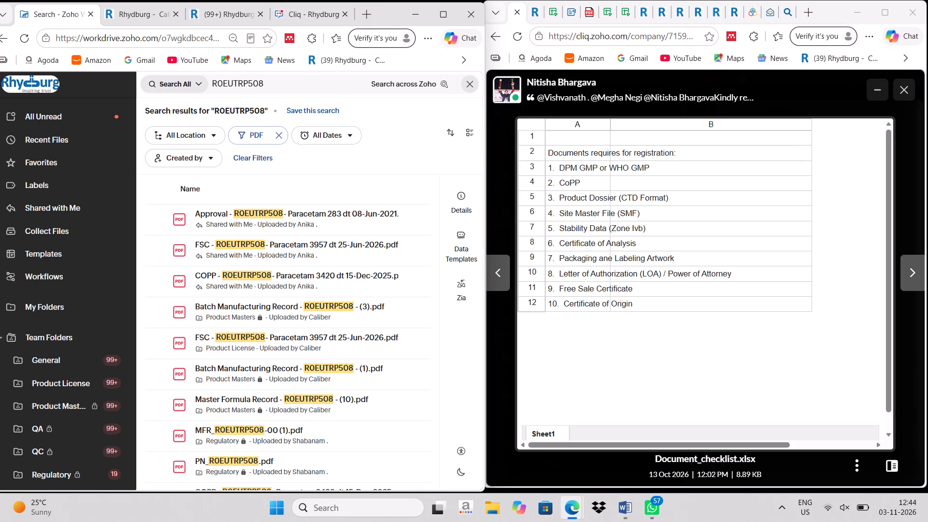
# Return to the Gap Analysis edit form and add "FSC (Available)" on a new line below the COA entry in the feedback.
pyautogui.click(665, 6)
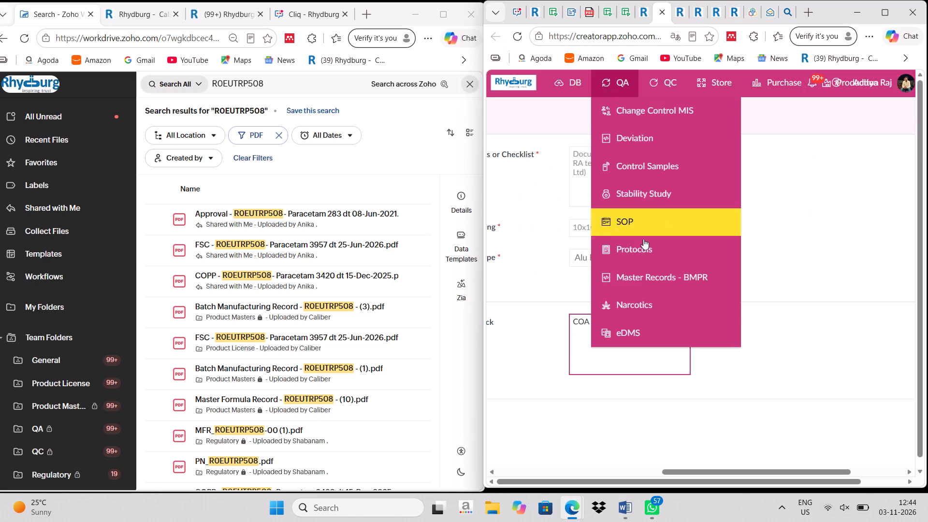
pyautogui.click(643, 327)
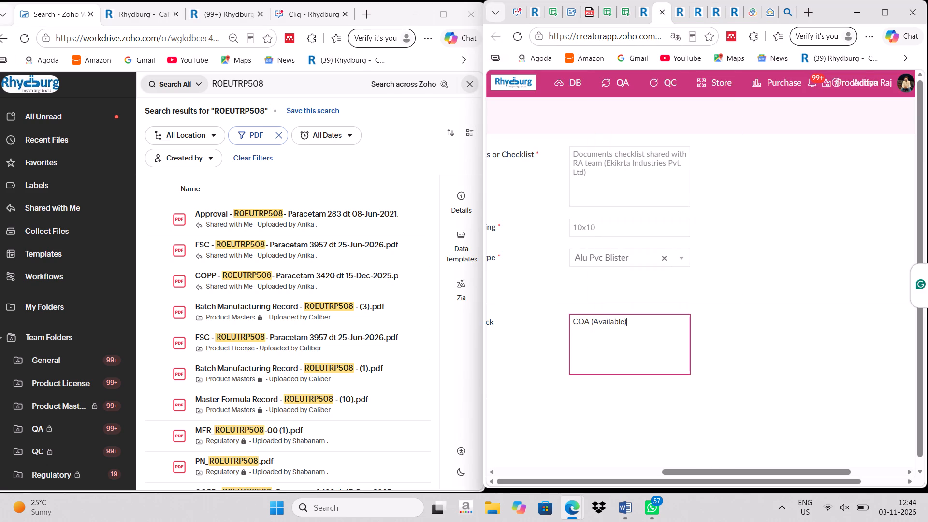
pyautogui.press('Return')
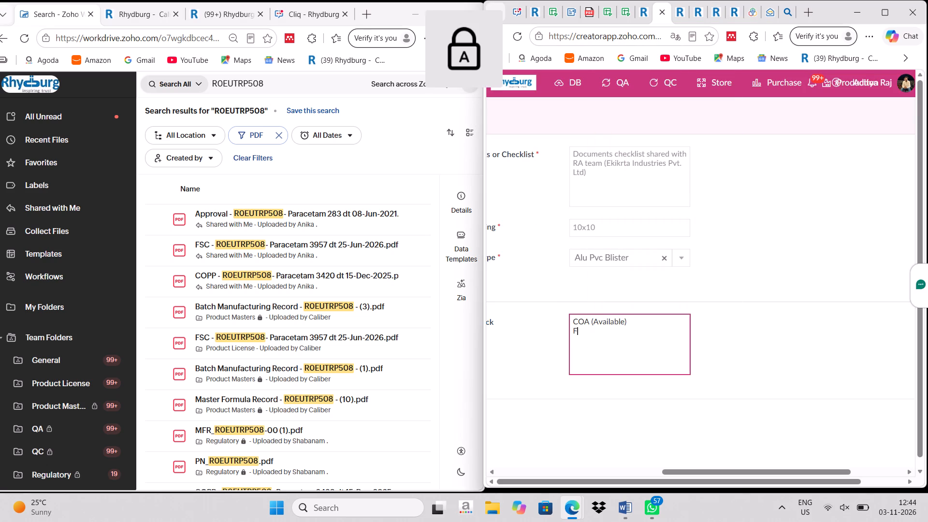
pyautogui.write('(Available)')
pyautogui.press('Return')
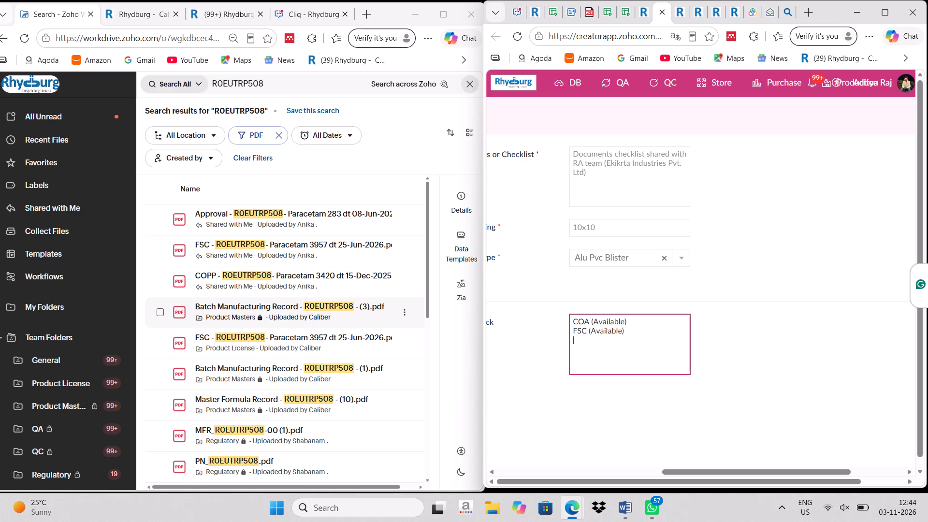
pyautogui.click(520, 7)
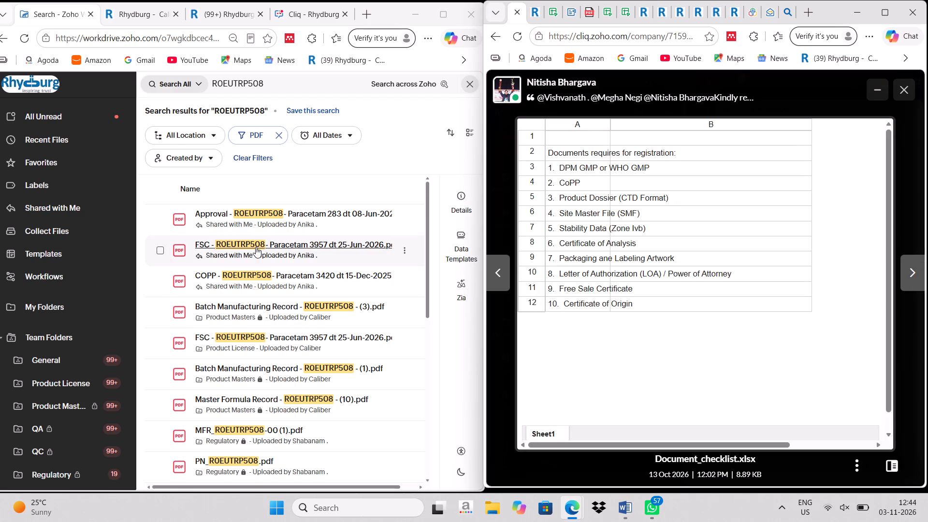
pyautogui.scroll(-1, 255, 259)
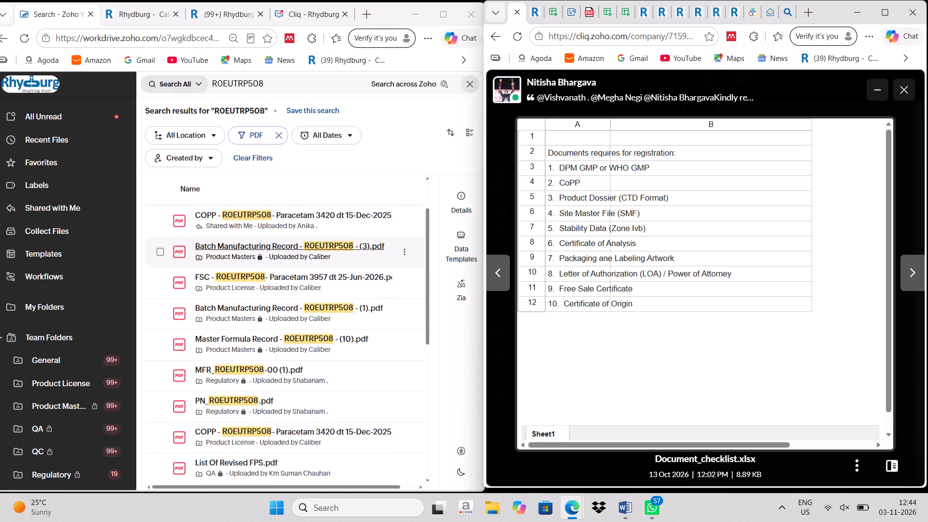
pyautogui.scroll(-6, 267, 277)
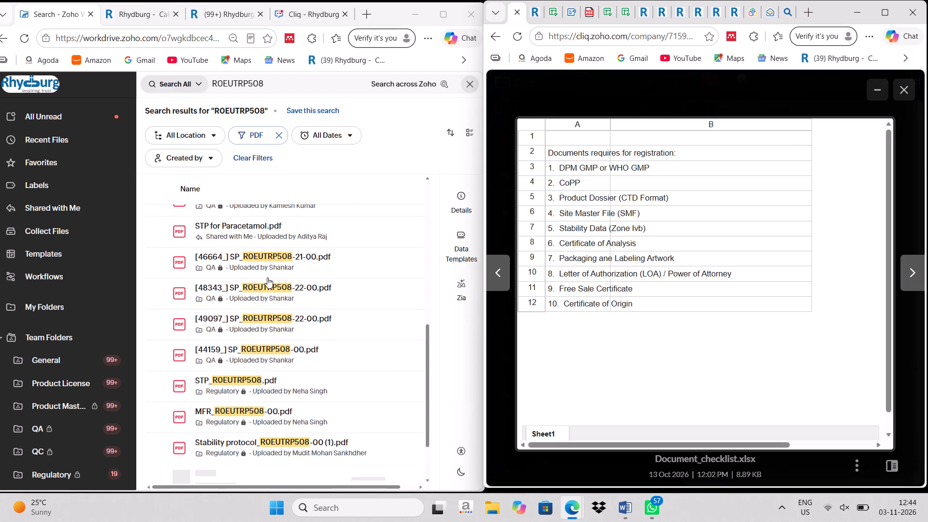
pyautogui.scroll(-3, 267, 277)
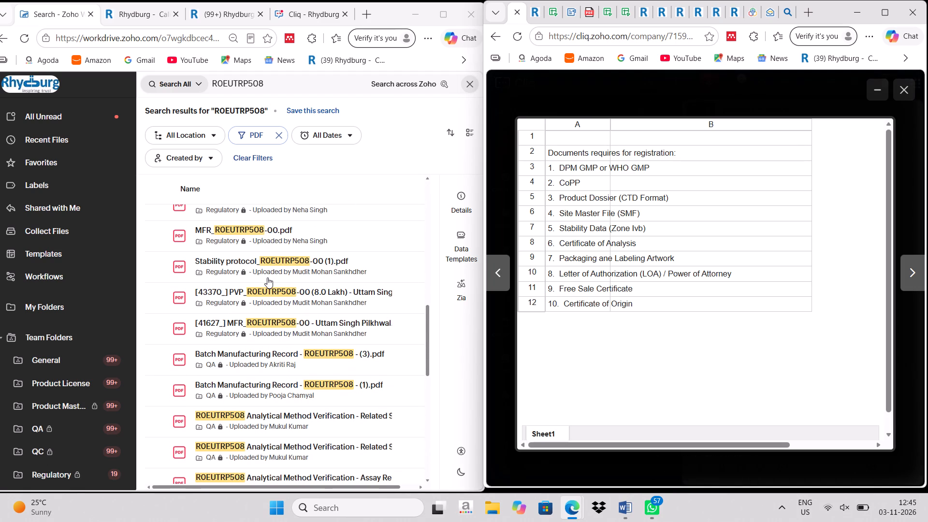
pyautogui.scroll(-3, 267, 277)
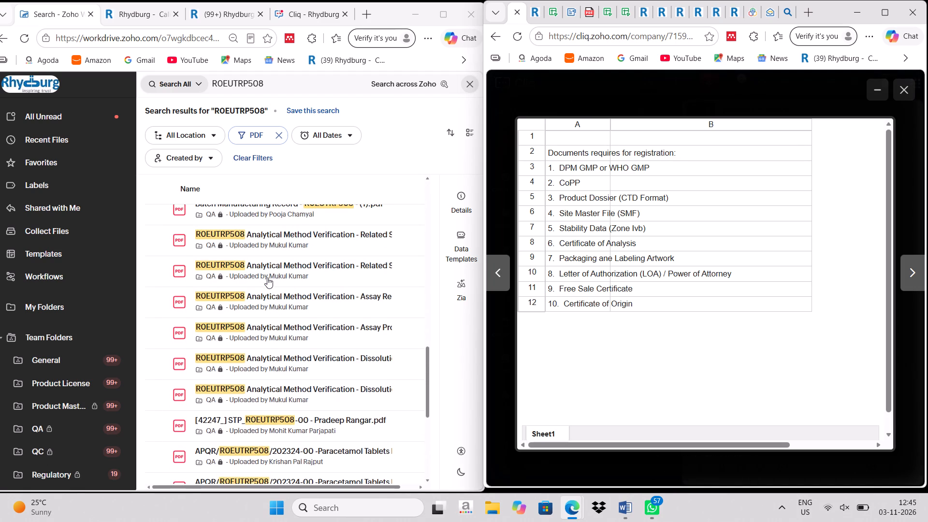
pyautogui.scroll(-6, 267, 277)
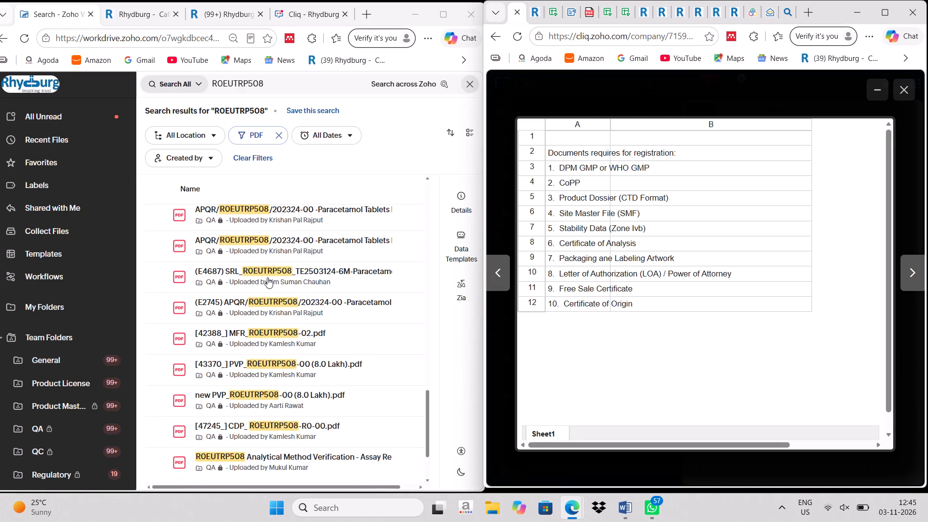
pyautogui.scroll(-2, 267, 277)
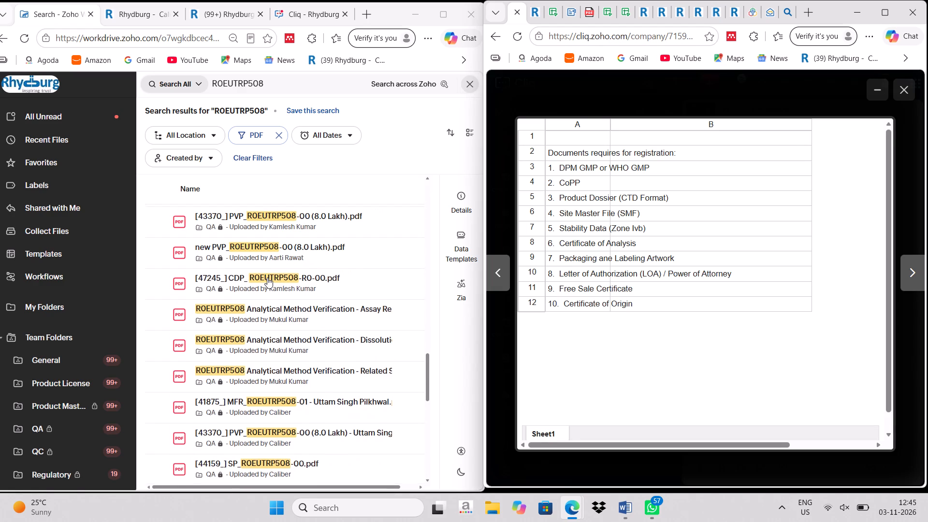
pyautogui.scroll(-3, 284, 324)
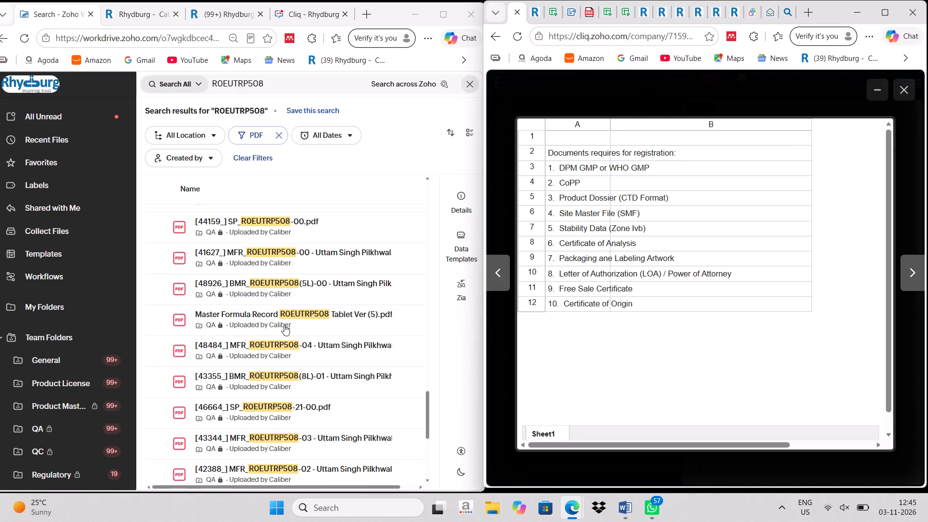
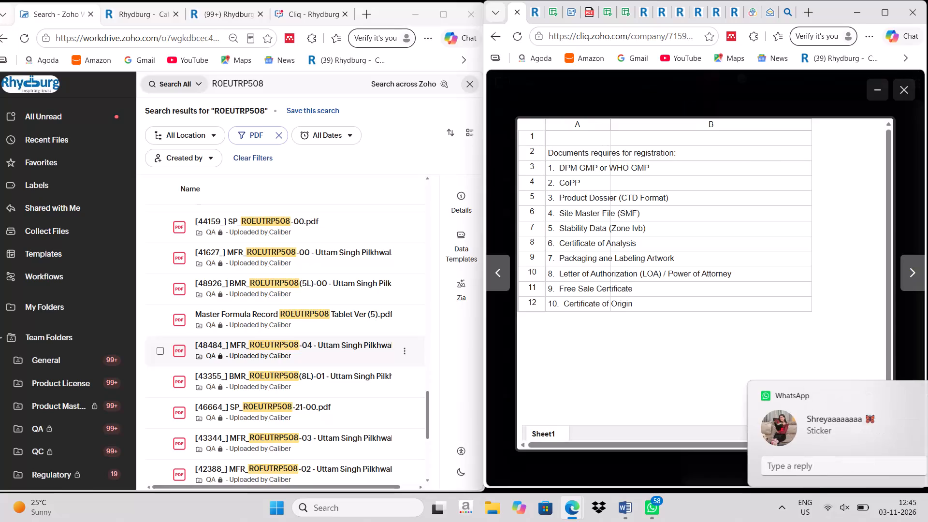
pyautogui.scroll(-4, 276, 351)
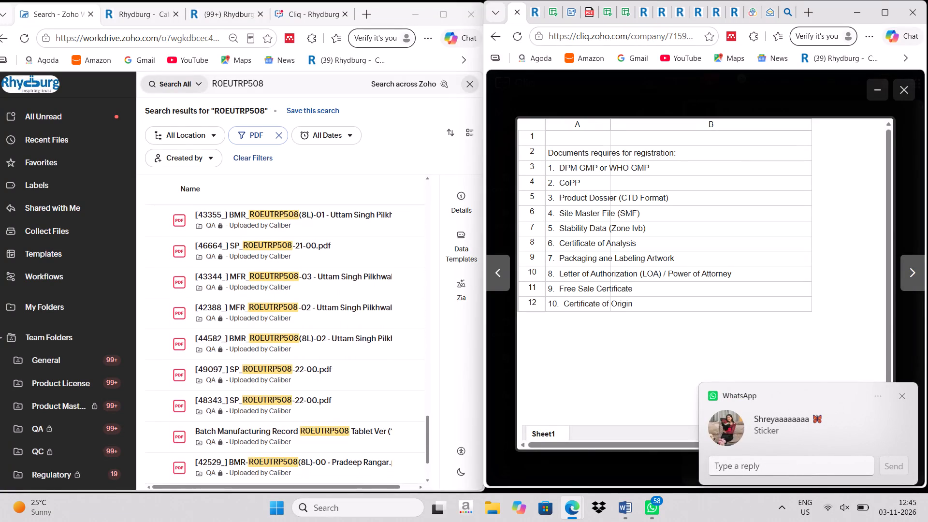
pyautogui.scroll(-2, 276, 351)
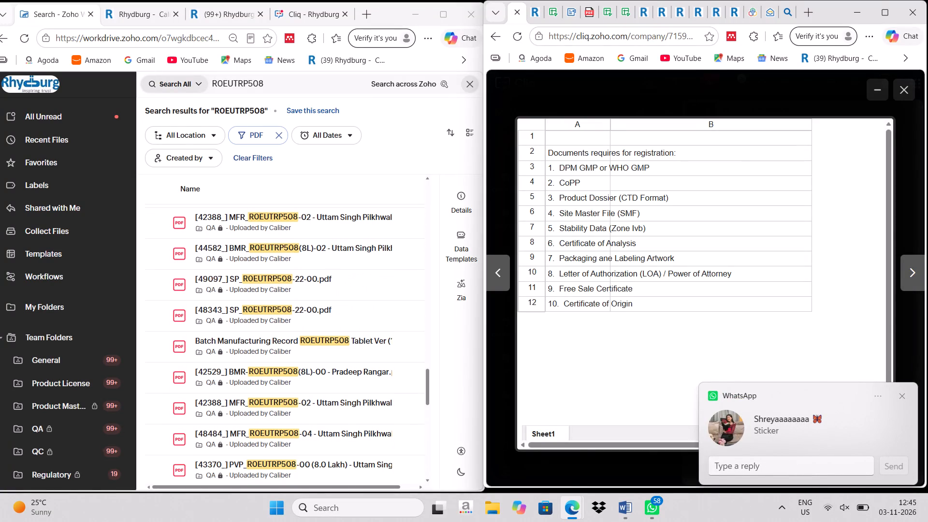
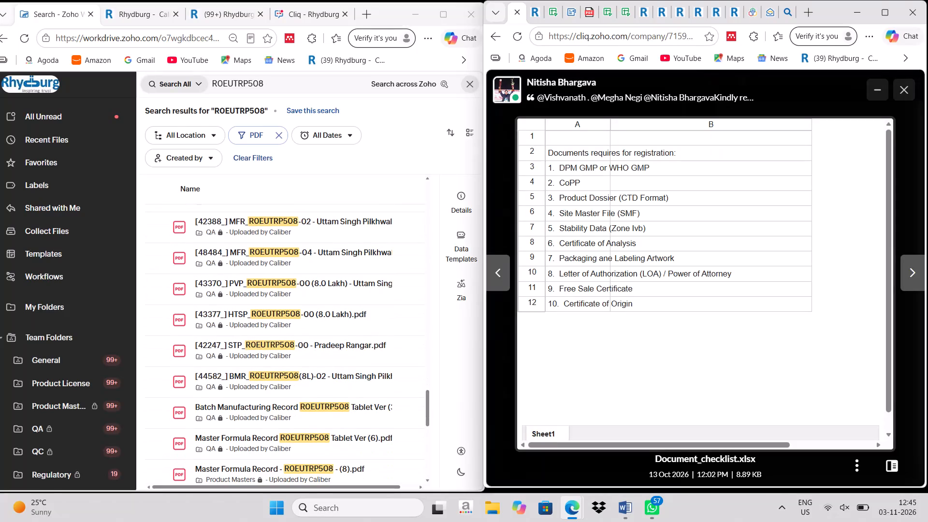
pyautogui.scroll(-2, 326, 296)
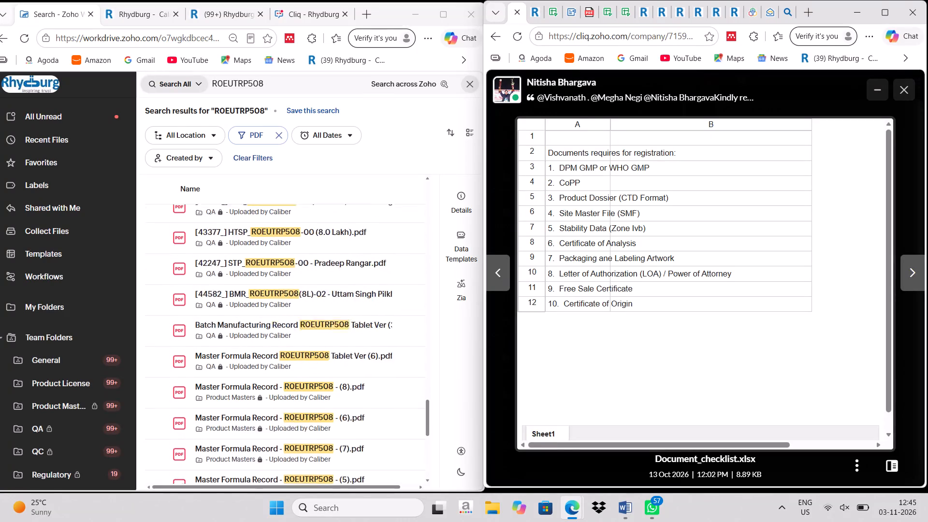
pyautogui.scroll(-5, 326, 296)
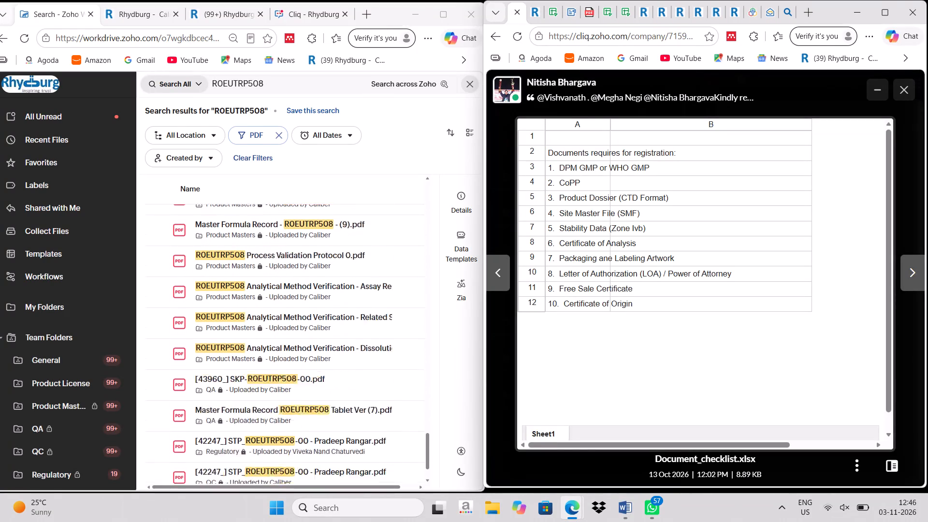
pyautogui.scroll(-2, 326, 296)
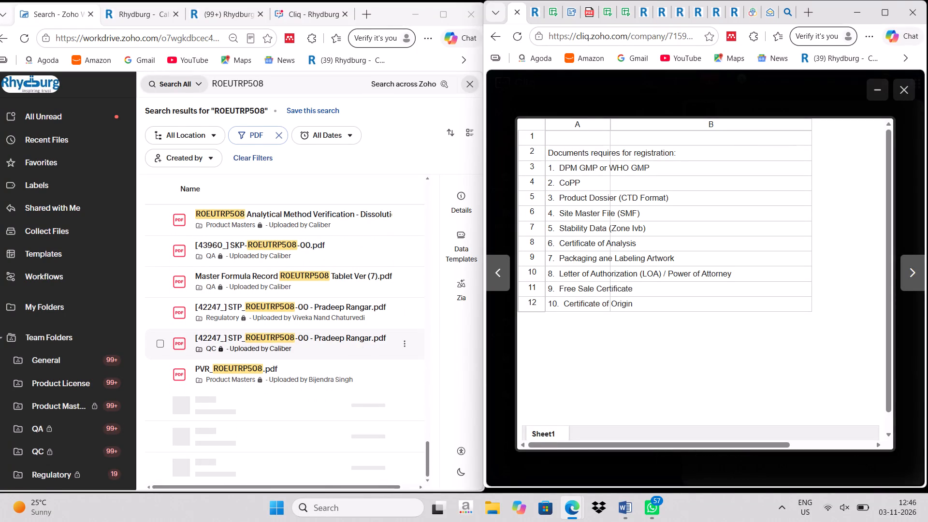
pyautogui.scroll(-5, 300, 304)
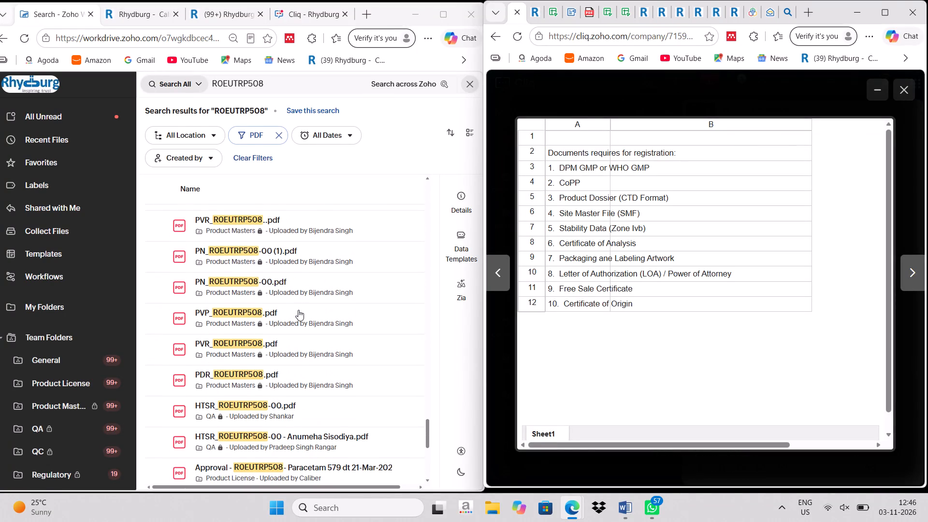
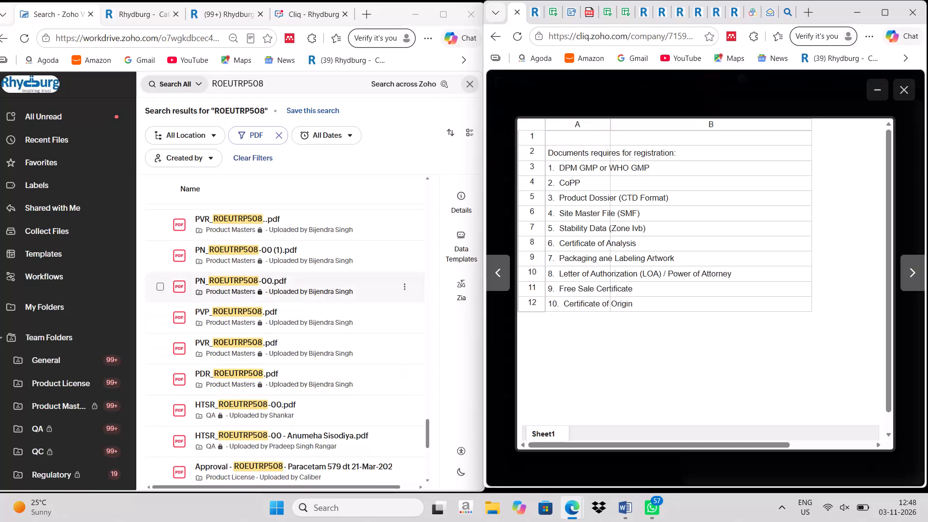
pyautogui.scroll(-3, 268, 303)
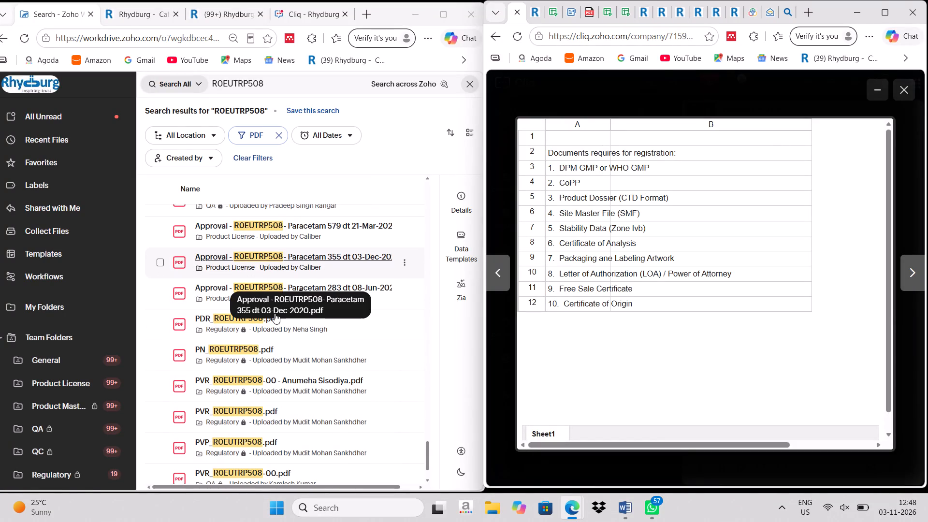
pyautogui.scroll(-2, 275, 313)
pyautogui.scroll(-3, 315, 391)
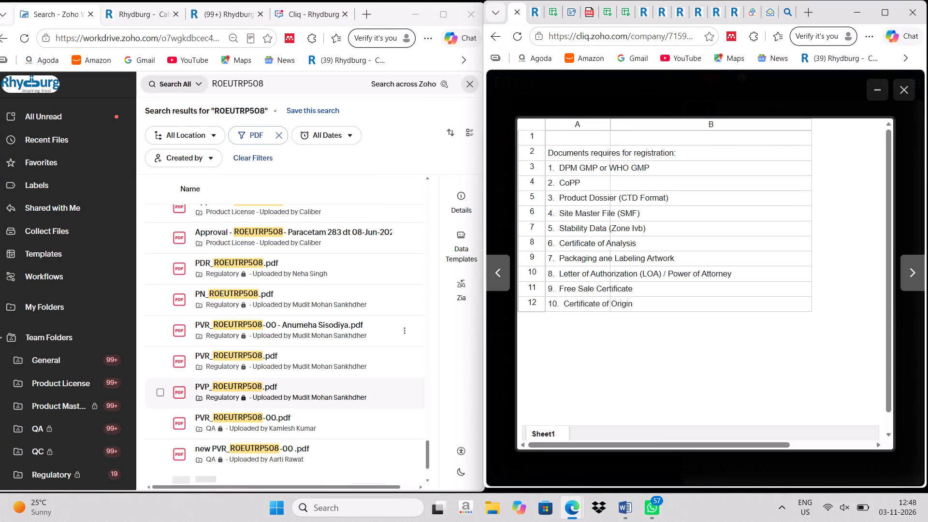
pyautogui.scroll(-4, 287, 402)
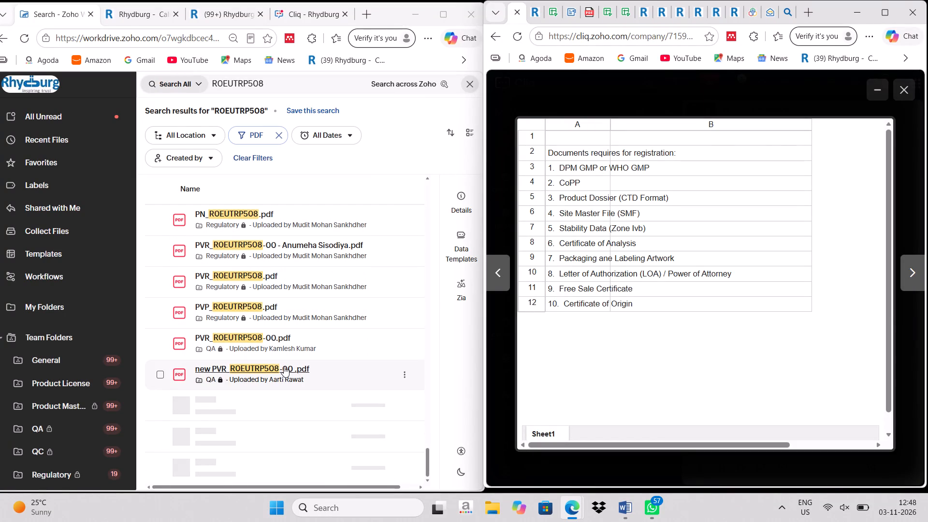
pyautogui.scroll(-2, 284, 366)
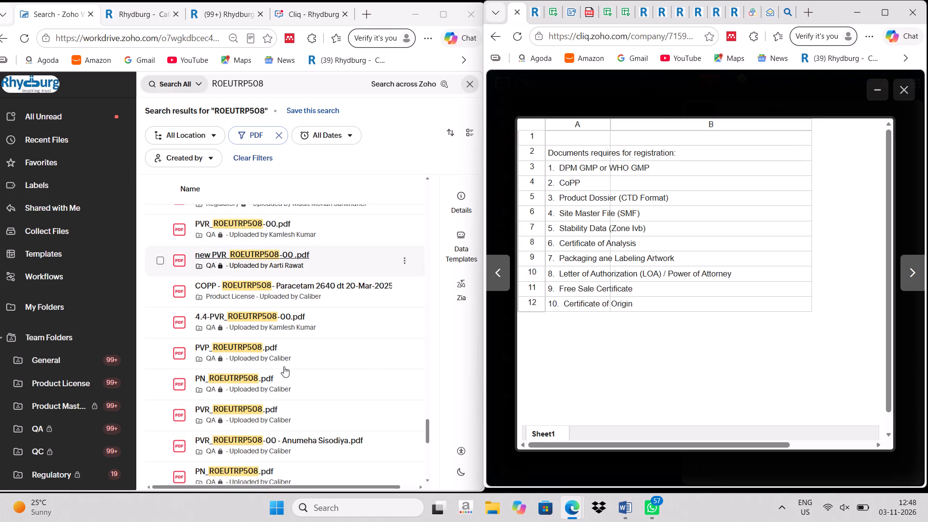
pyautogui.scroll(-10, 284, 366)
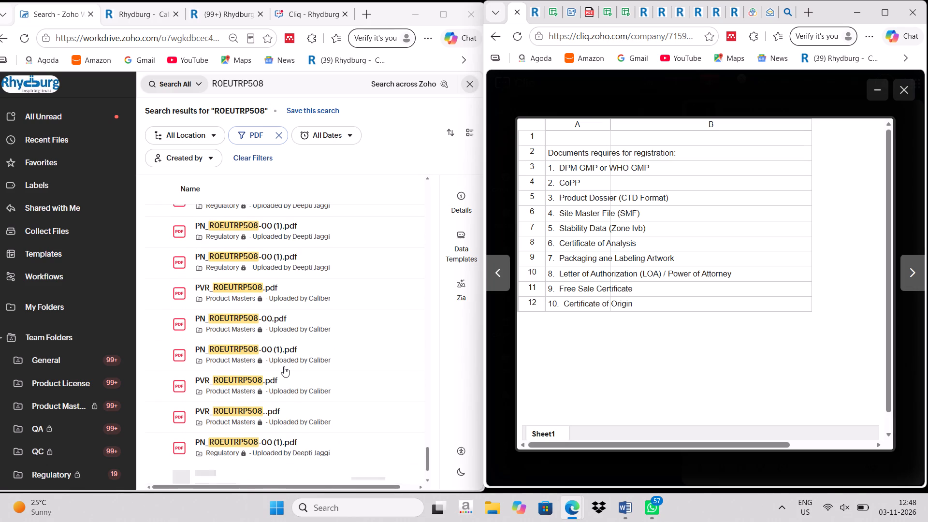
pyautogui.scroll(-12, 284, 366)
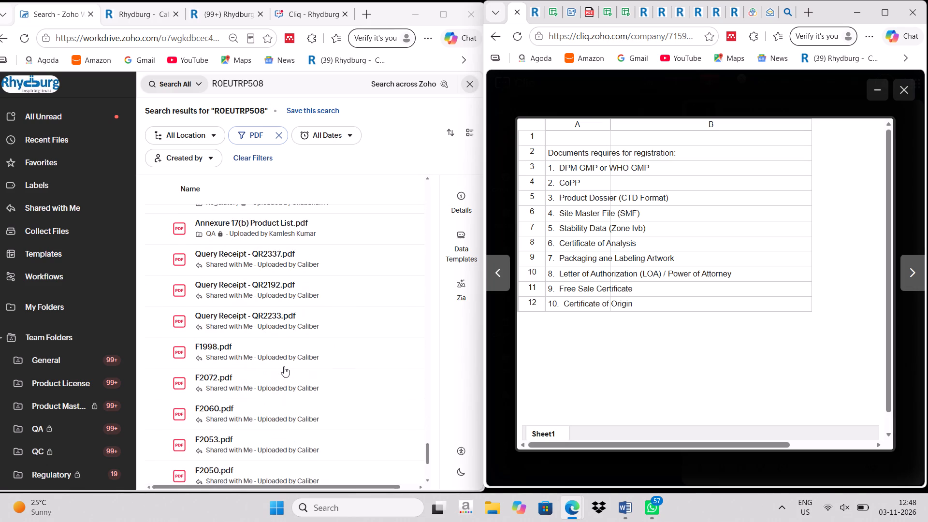
pyautogui.scroll(-10, 284, 366)
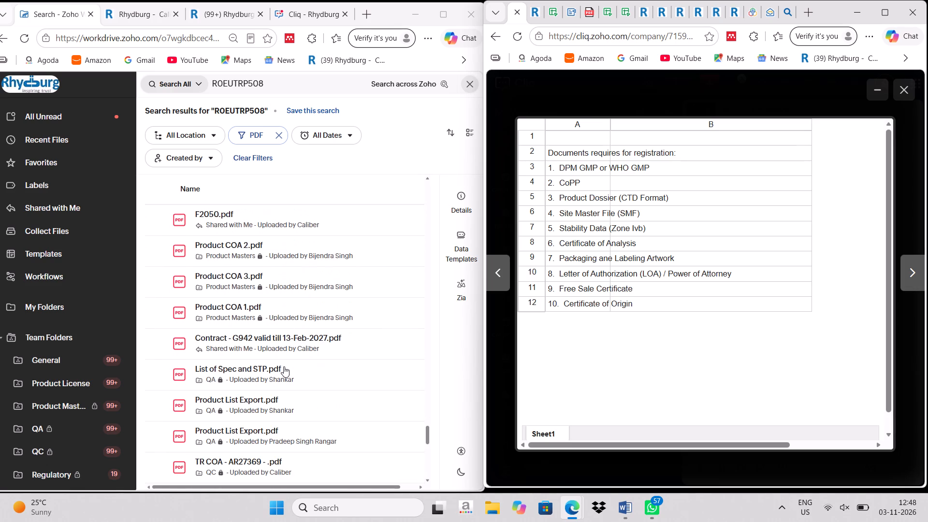
pyautogui.scroll(-18, 284, 366)
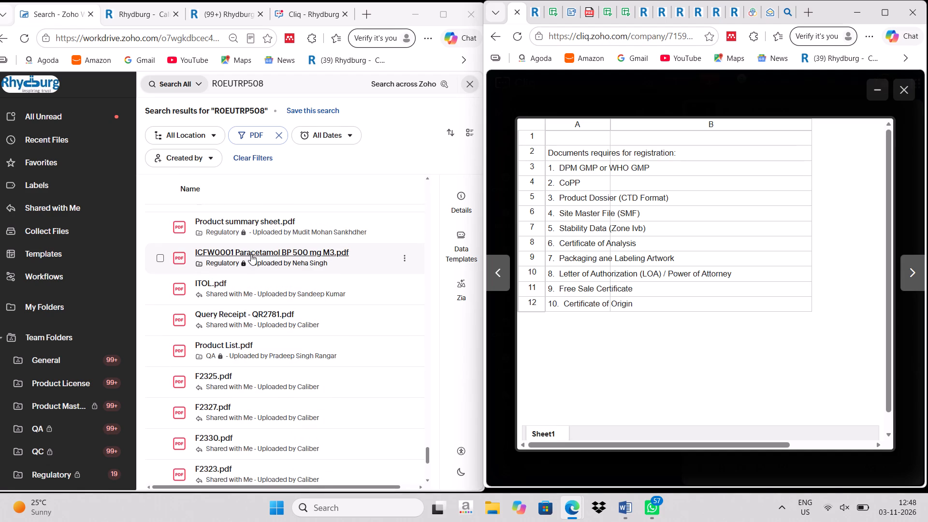
pyautogui.scroll(-6, 250, 288)
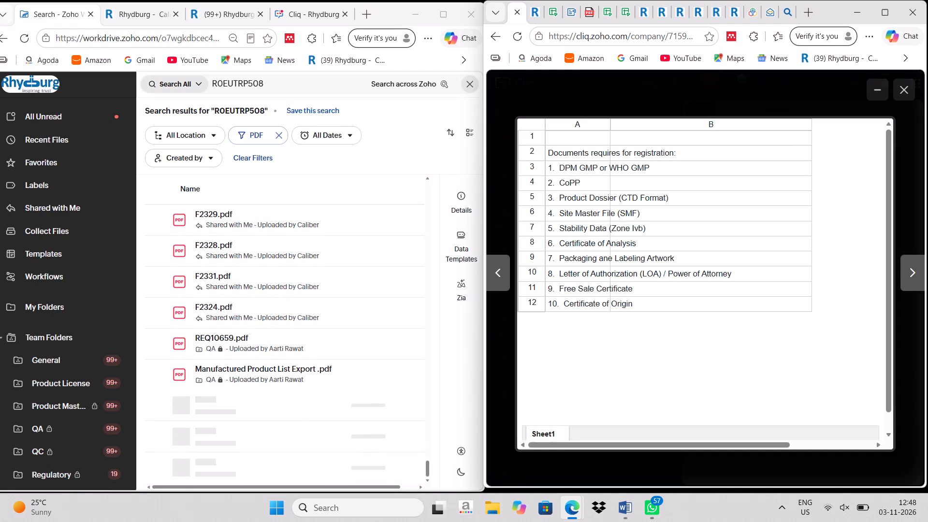
pyautogui.scroll(-4, 250, 289)
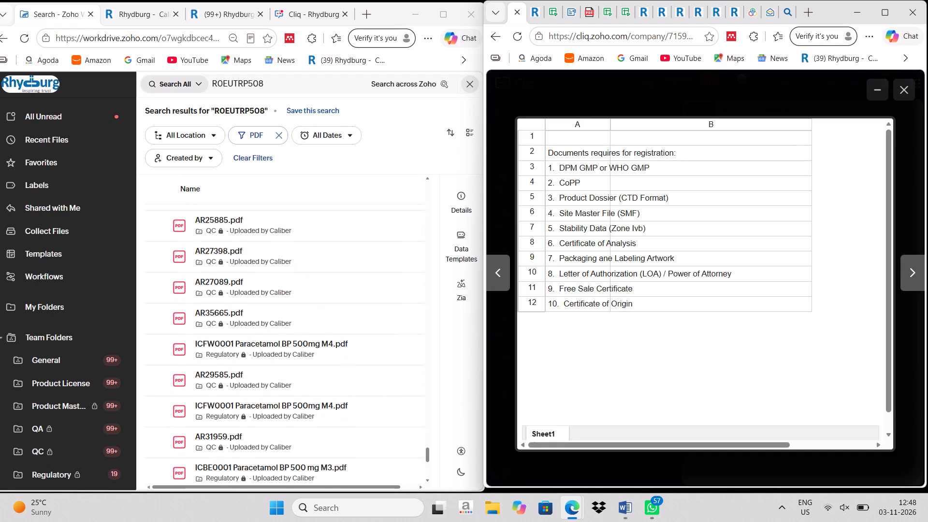
pyautogui.scroll(-1, 250, 289)
pyautogui.scroll(-3, 268, 335)
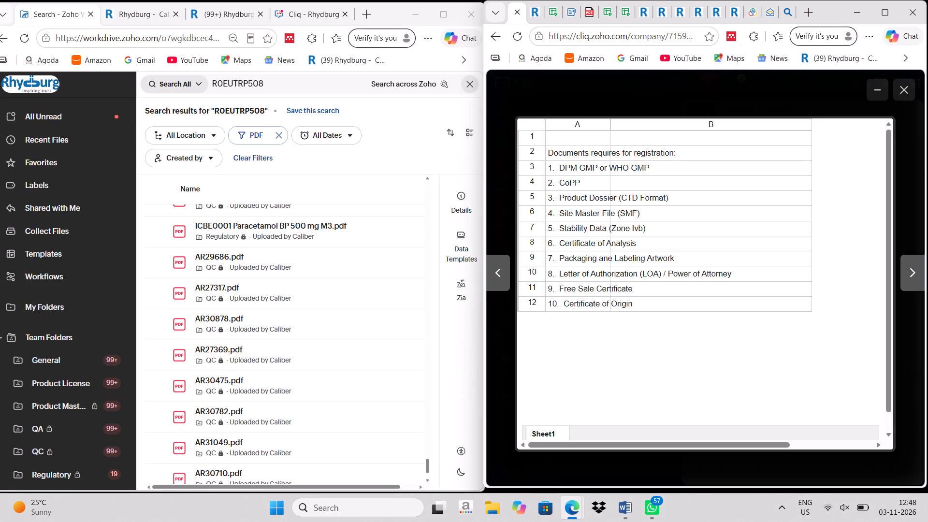
pyautogui.scroll(-19, 268, 335)
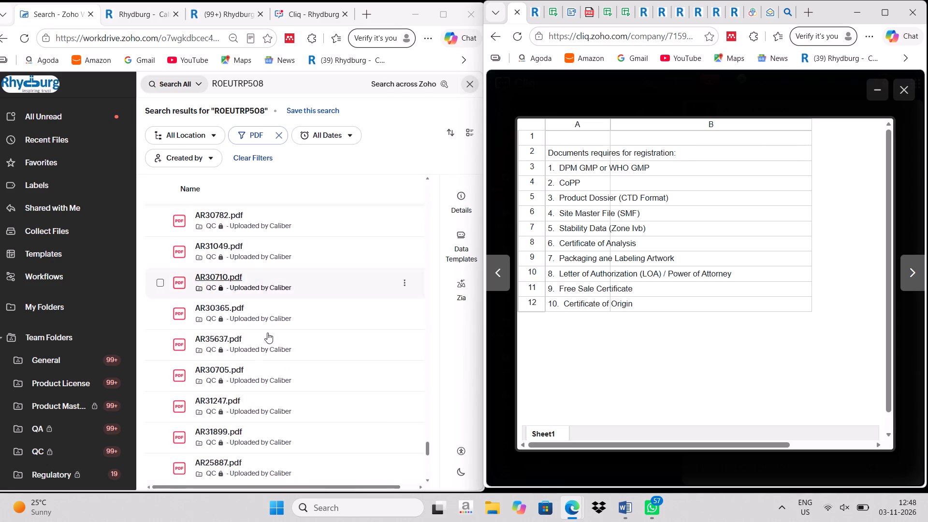
pyautogui.scroll(-17, 267, 332)
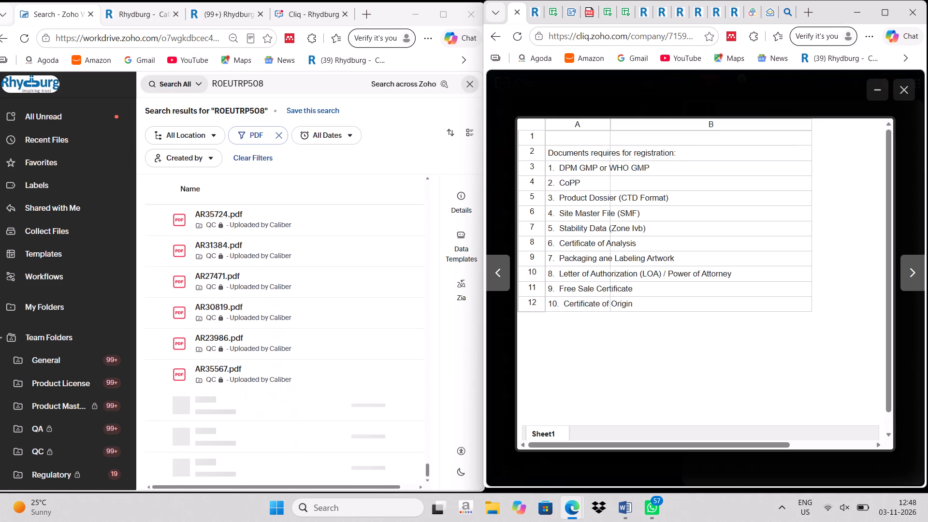
pyautogui.scroll(-6, 267, 332)
pyautogui.scroll(2, 267, 332)
pyautogui.scroll(-3, 267, 332)
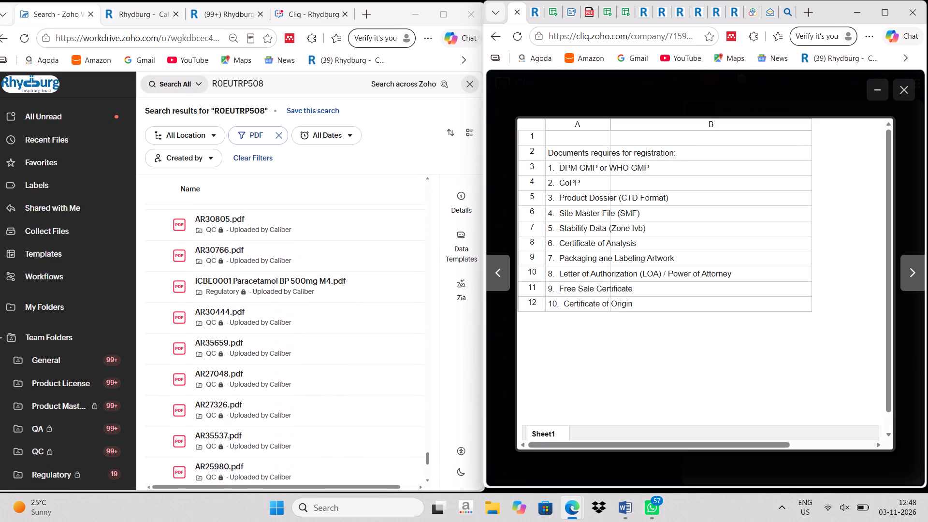
pyautogui.scroll(-20, 267, 332)
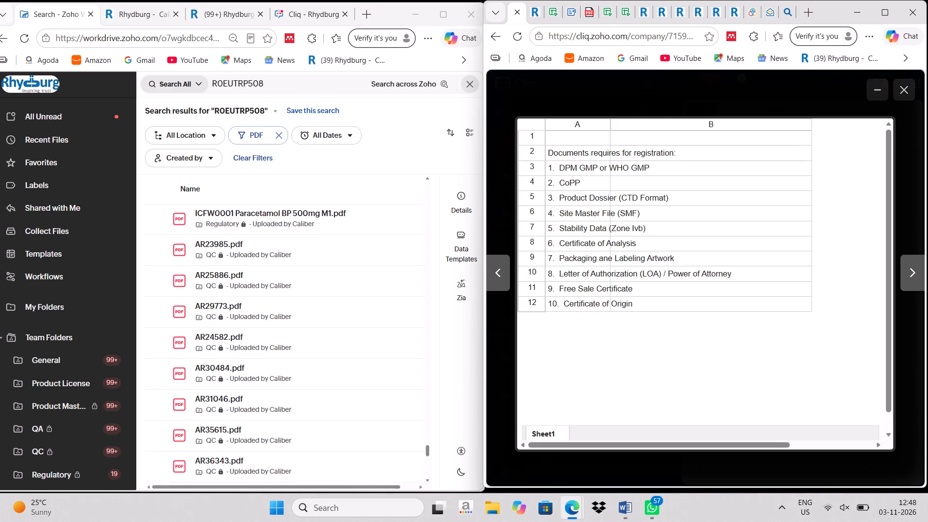
pyautogui.scroll(-13, 267, 332)
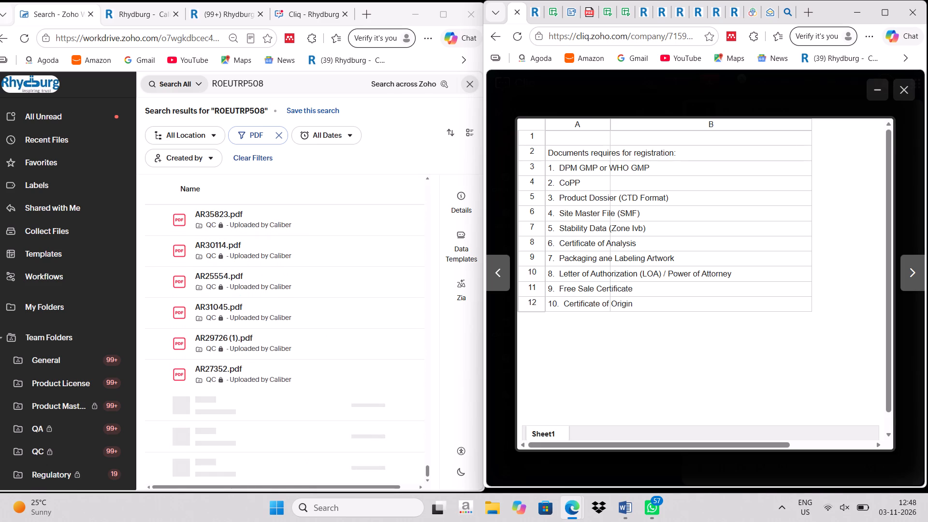
pyautogui.scroll(-19, 267, 332)
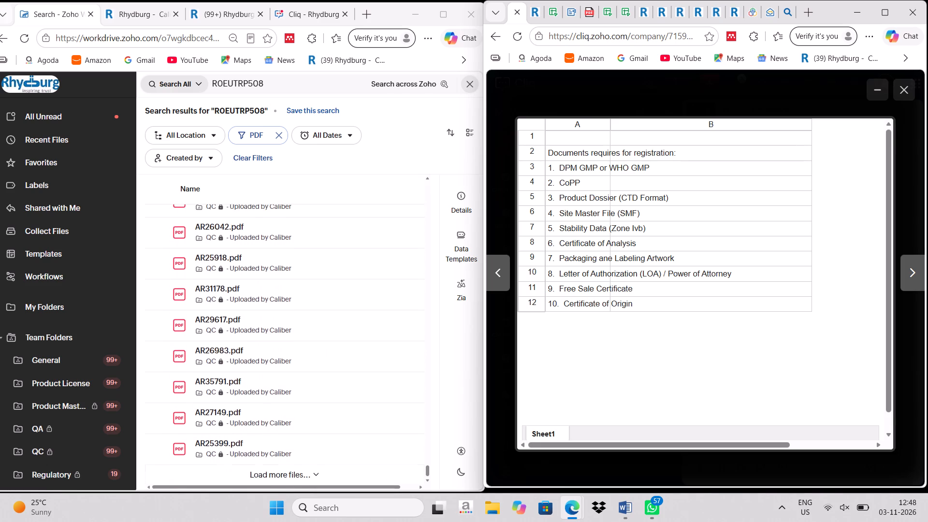
# Look further through the R0EUTRP508 PDF search results in WorkDrive for documents on the registration checklist.
pyautogui.scroll(-11, 267, 332)
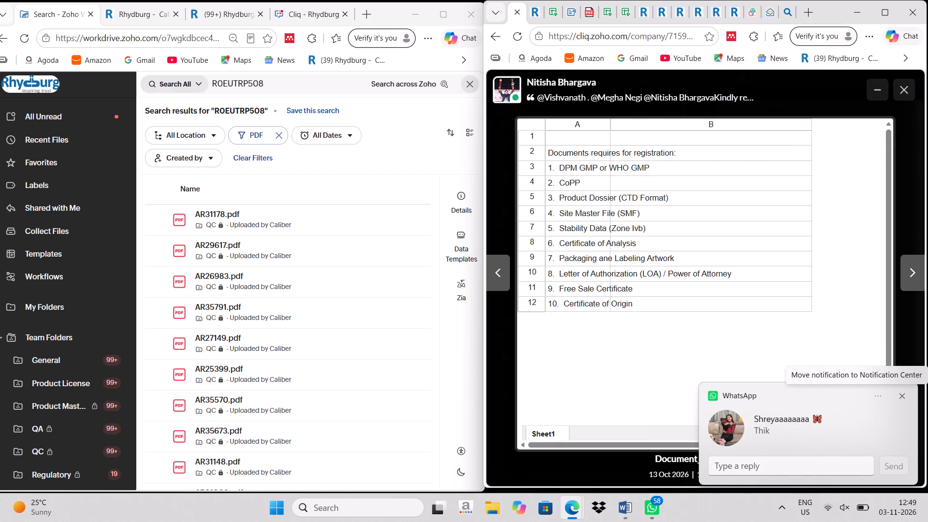
# Open the incoming WhatsApp message from its notification.
pyautogui.click(845, 412)
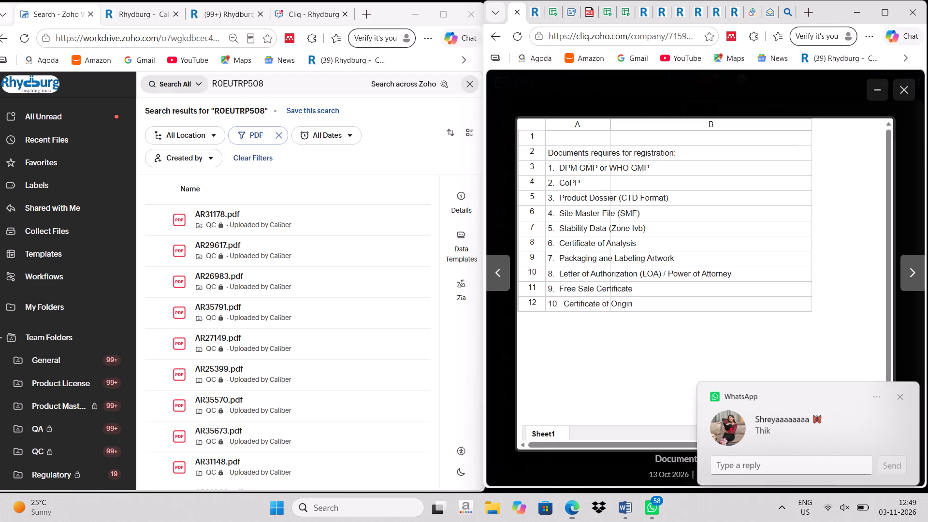
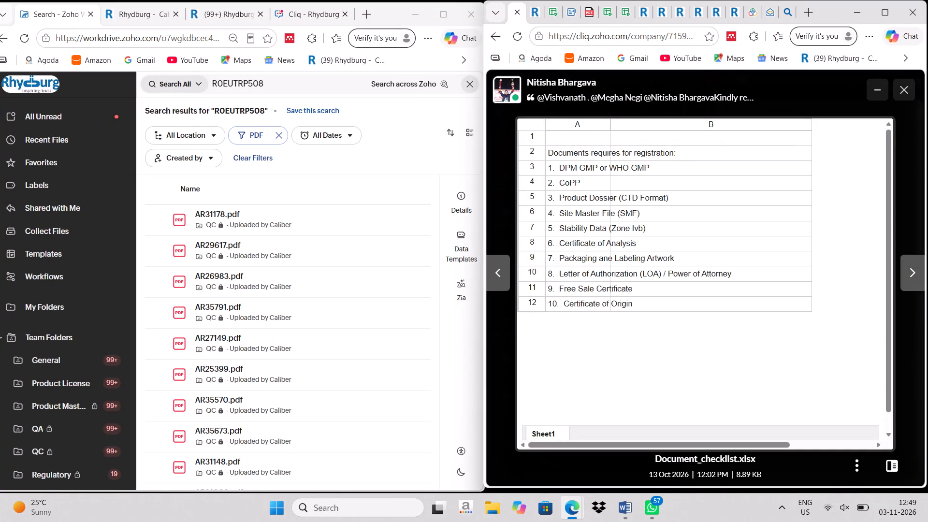
pyautogui.scroll(-4, 348, 322)
pyautogui.scroll(-9, 319, 396)
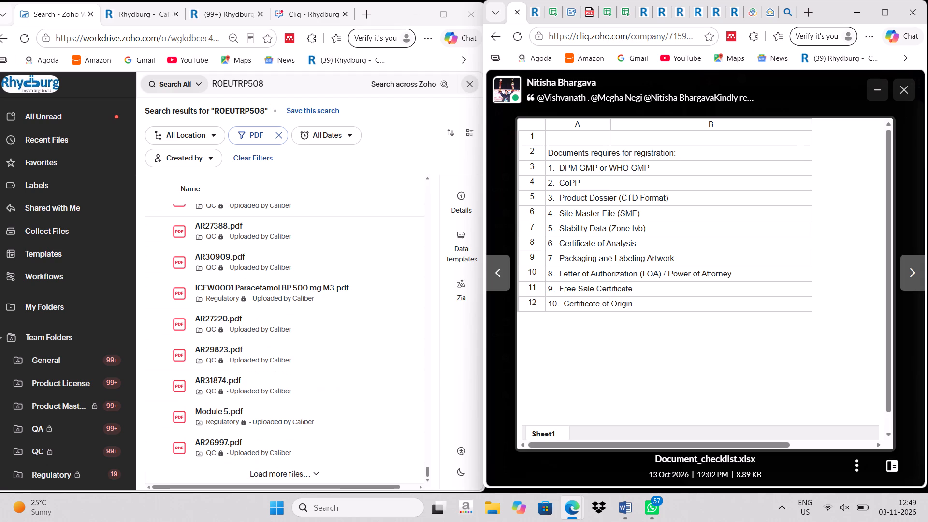
pyautogui.scroll(-10, 290, 329)
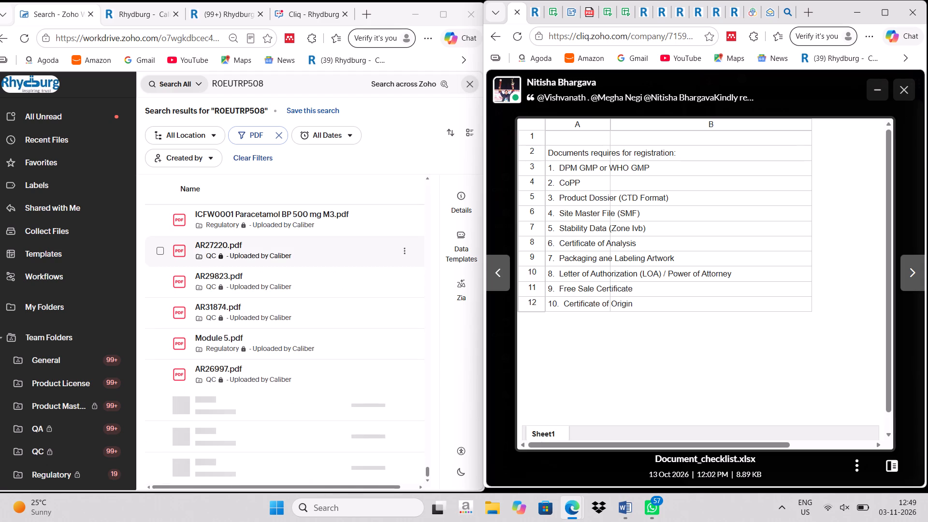
pyautogui.scroll(-2, 290, 329)
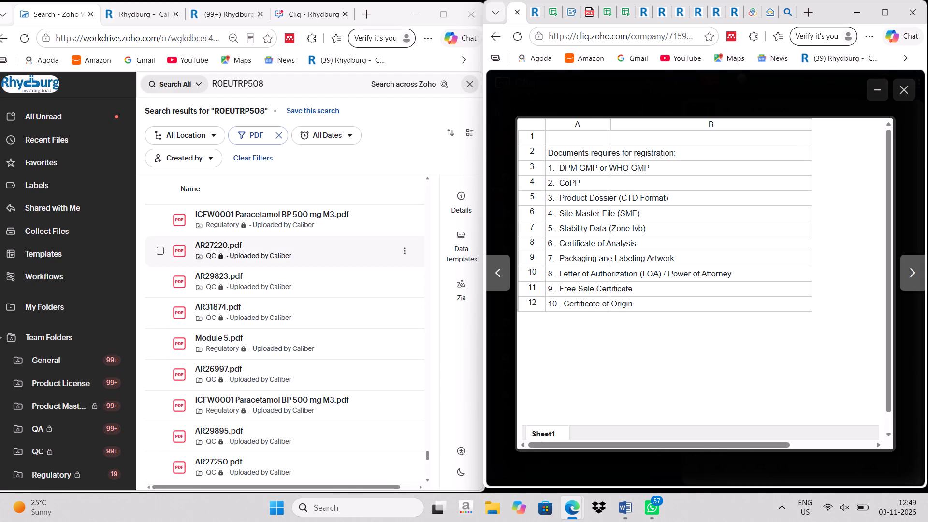
pyautogui.scroll(-8, 290, 329)
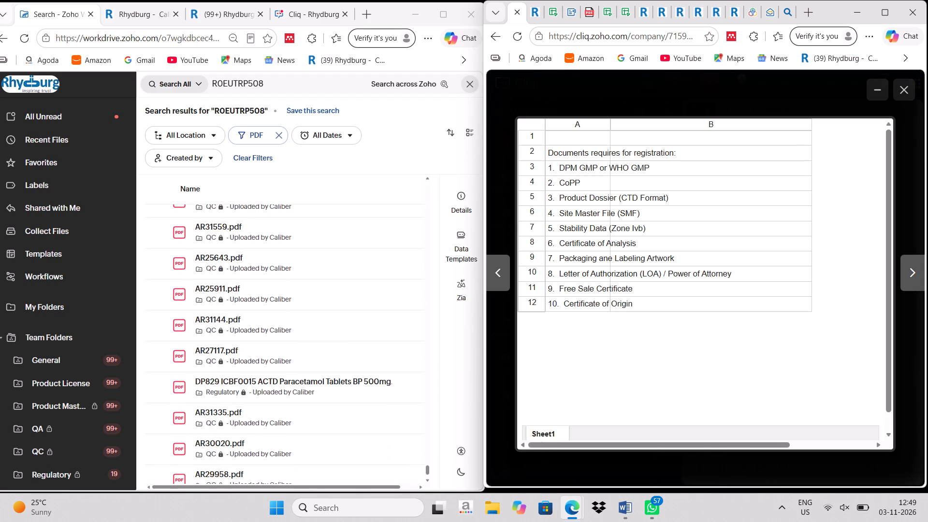
pyautogui.scroll(-3, 301, 319)
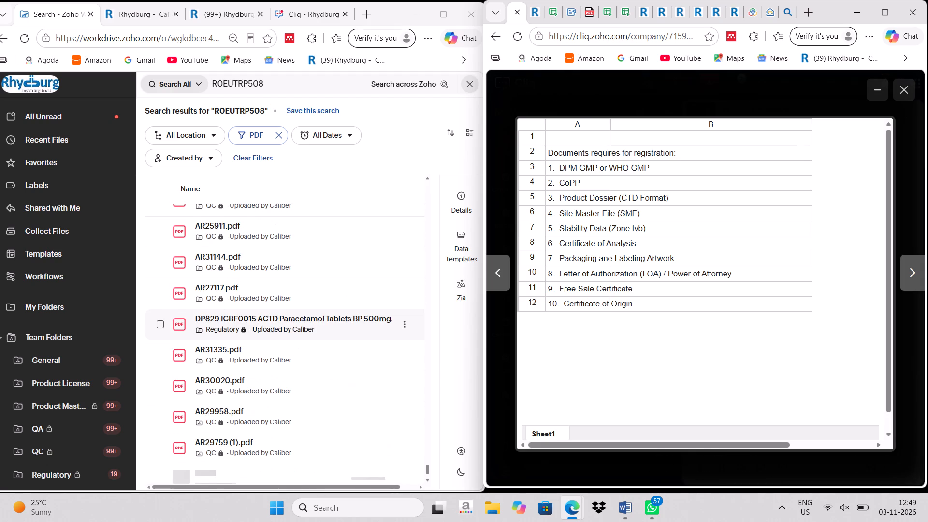
pyautogui.scroll(-3, 285, 323)
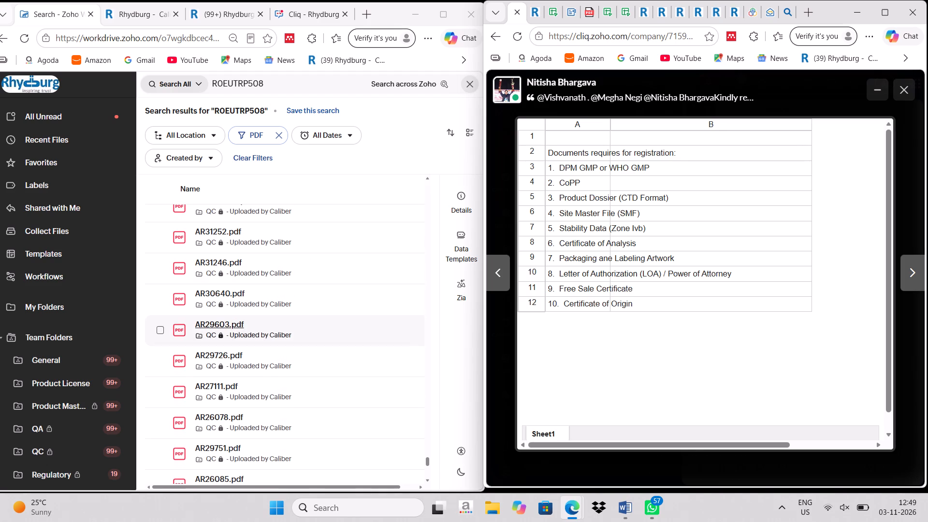
pyautogui.scroll(-3, 292, 372)
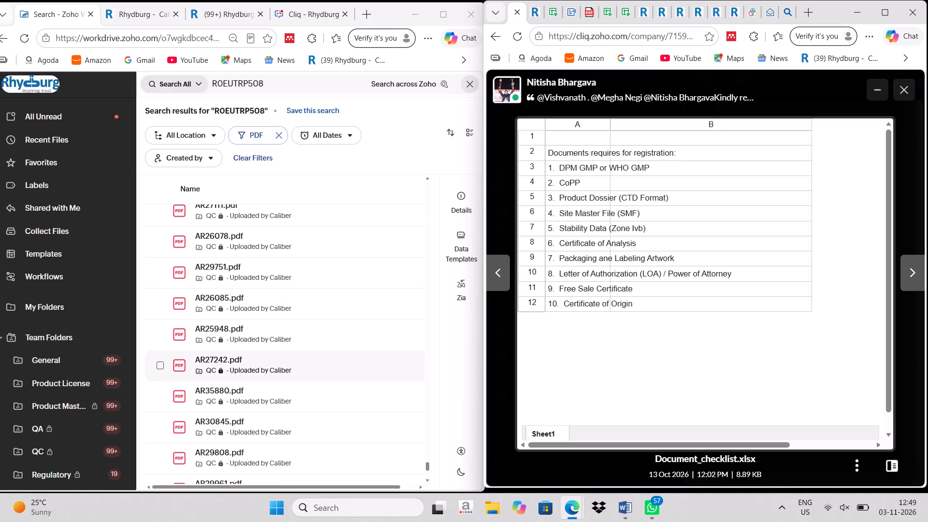
pyautogui.scroll(-8, 268, 395)
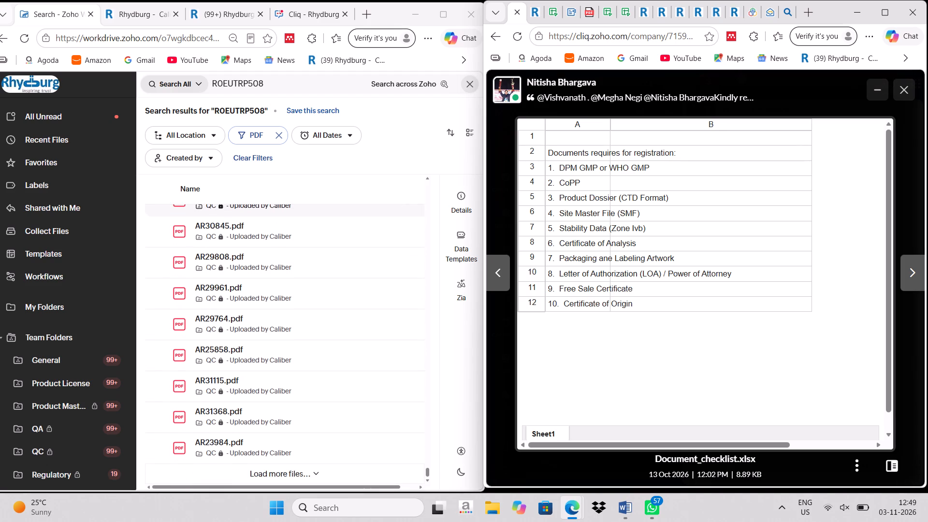
pyautogui.scroll(-18, 270, 393)
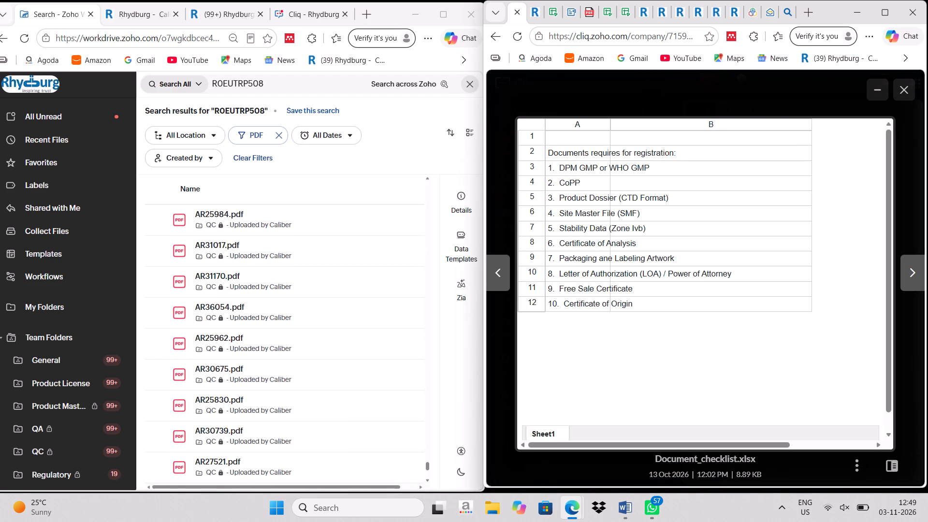
pyautogui.scroll(-19, 266, 376)
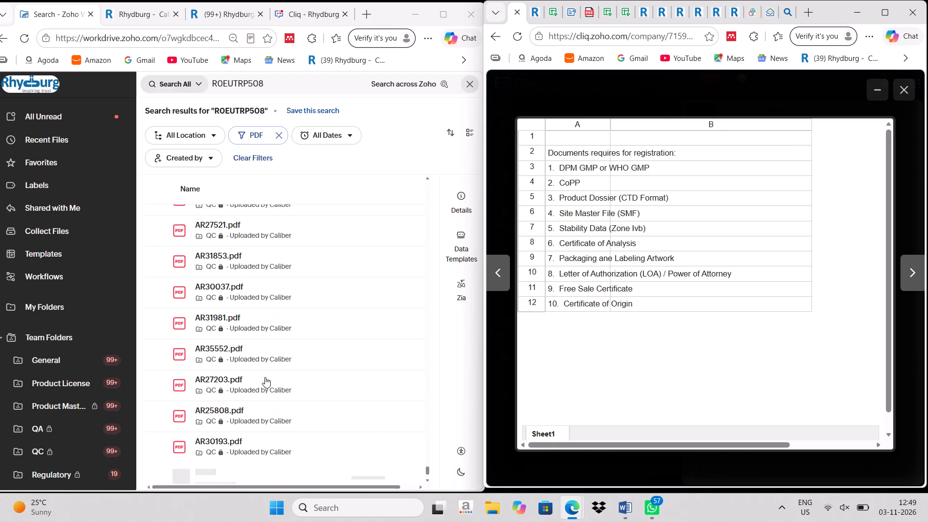
pyautogui.scroll(-17, 265, 377)
pyautogui.scroll(-4, 265, 377)
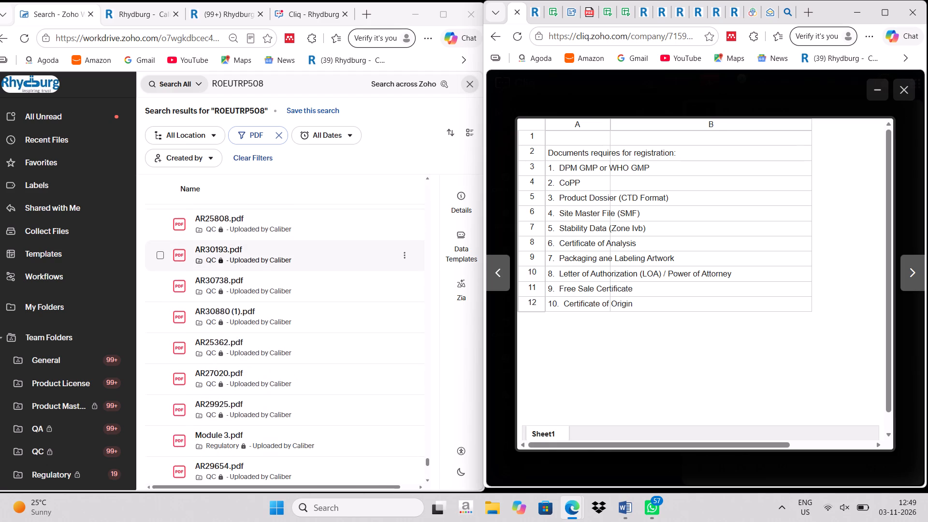
pyautogui.scroll(-11, 265, 377)
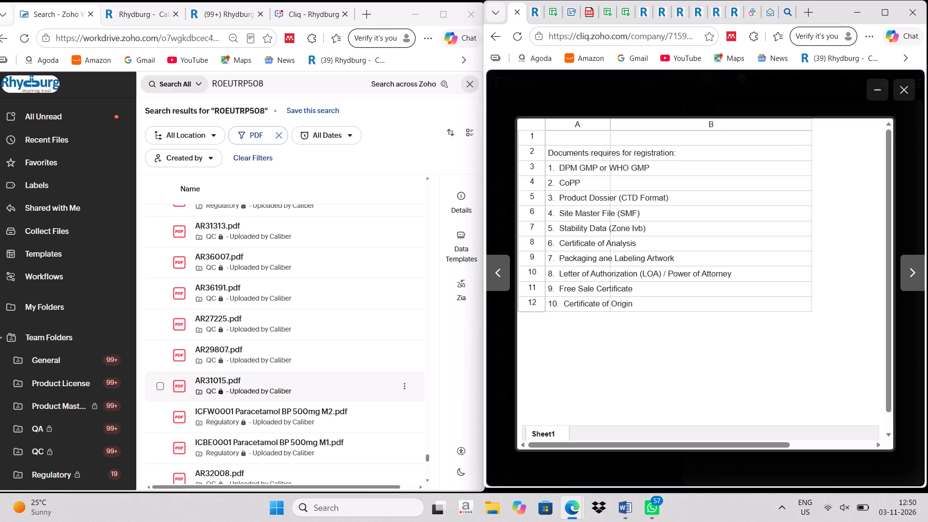
pyautogui.scroll(-12, 268, 373)
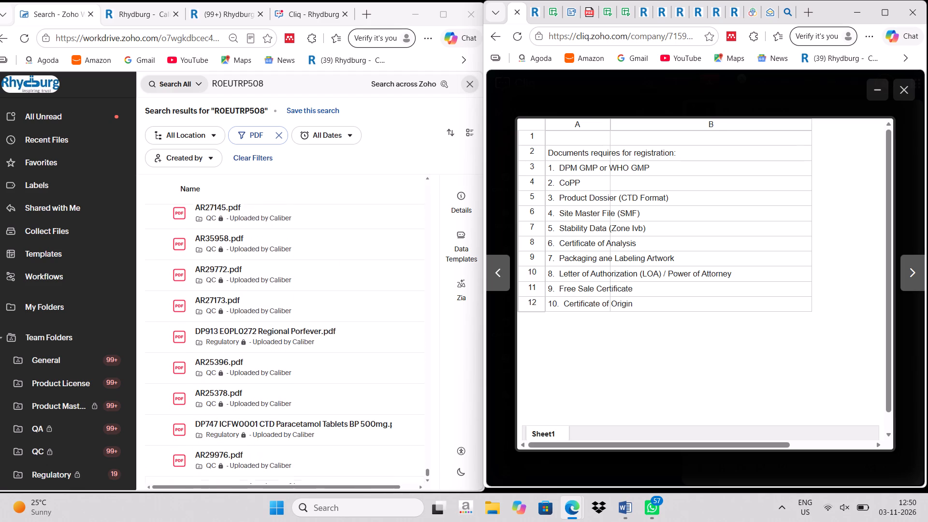
pyautogui.scroll(-14, 268, 373)
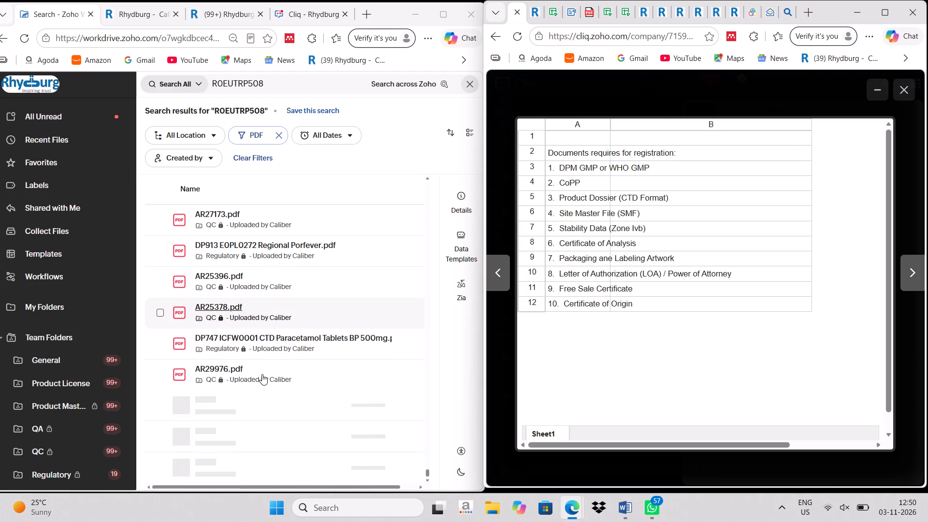
pyautogui.scroll(-18, 262, 374)
pyautogui.scroll(-11, 324, 373)
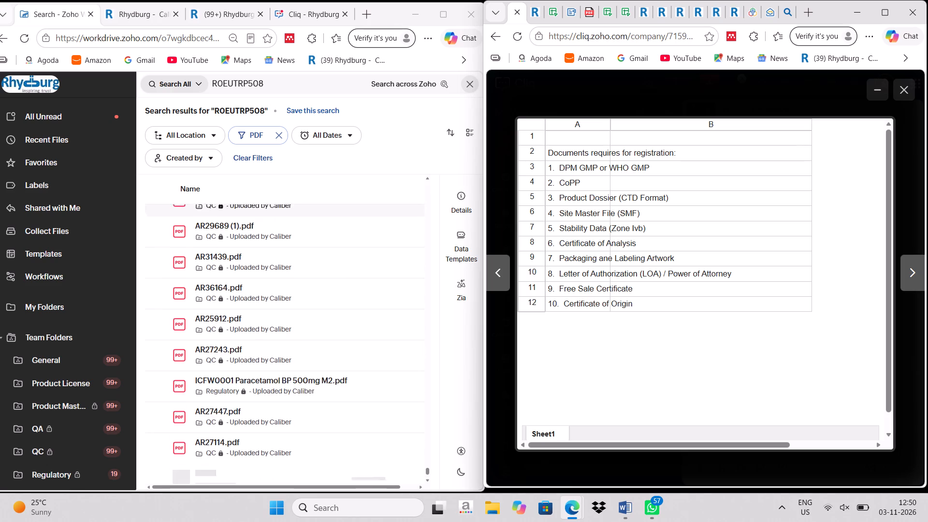
pyautogui.scroll(-6, 322, 372)
pyautogui.scroll(-18, 254, 363)
pyautogui.scroll(-6, 254, 363)
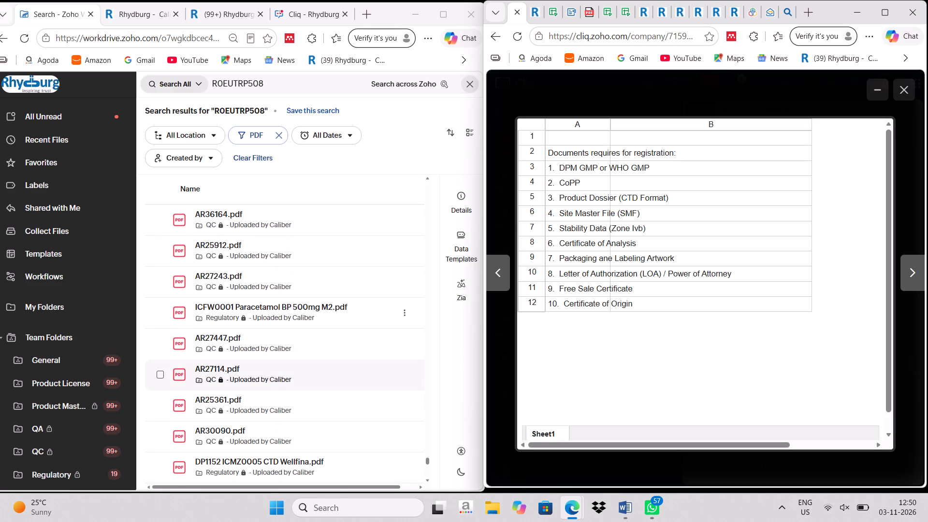
pyautogui.scroll(-2, 282, 435)
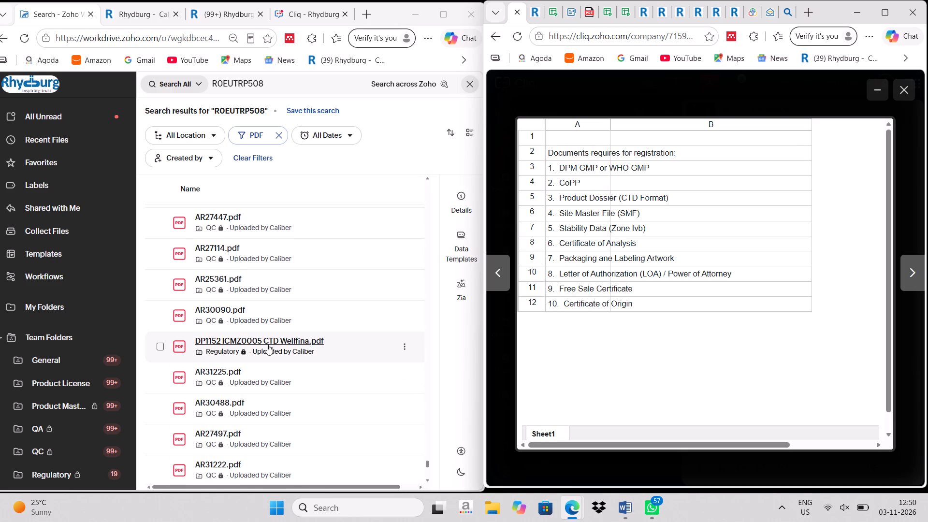
# Open the Regulatory file DP1152 ICMZ0005 CTD Wellfina.pdf from the search results.
pyautogui.click(256, 344)
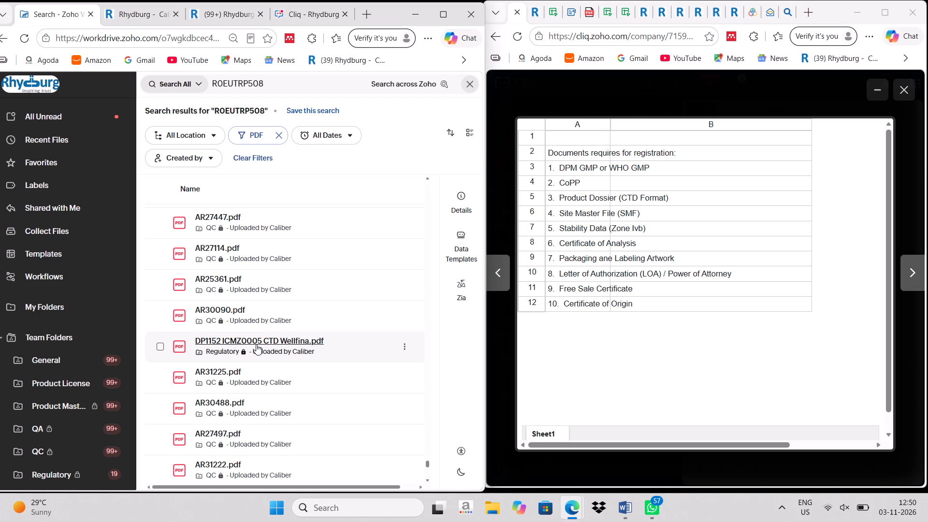
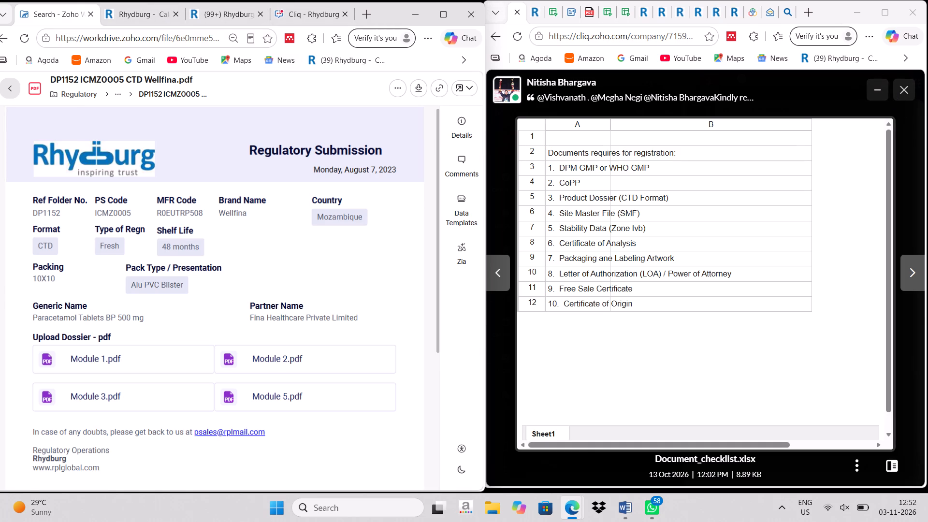
# Review the Wellfina regulatory submission PDF, checking its product details and uploaded dossier modules against the registration document checklist.
pyautogui.scroll(-5, 354, 354)
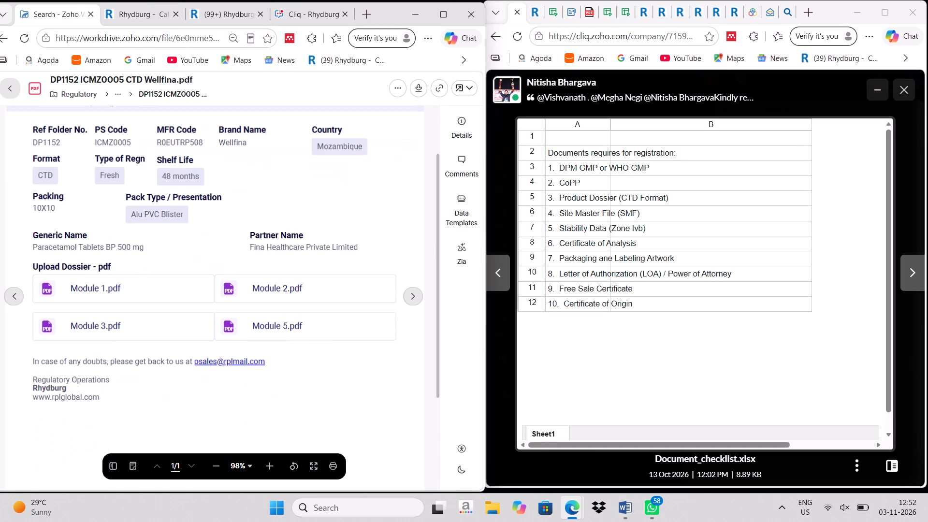
pyautogui.scroll(-7, 354, 354)
pyautogui.scroll(18, 356, 351)
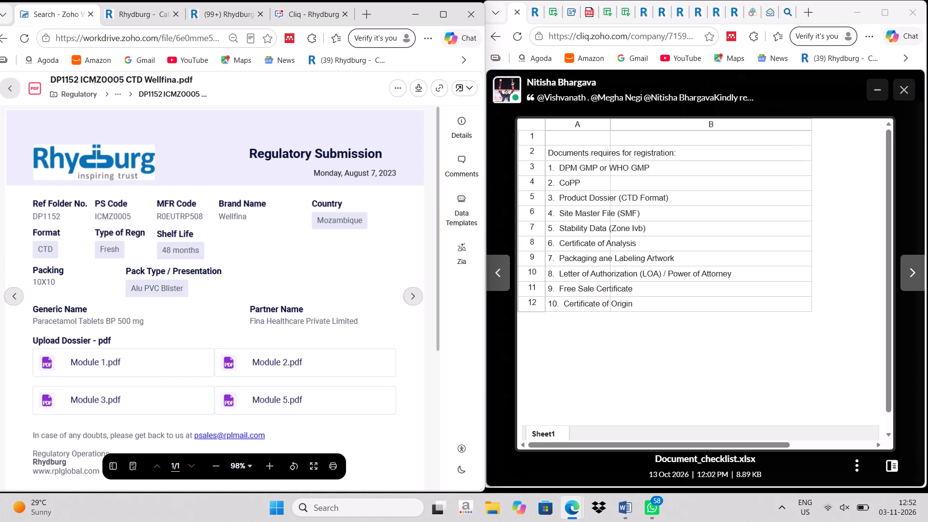
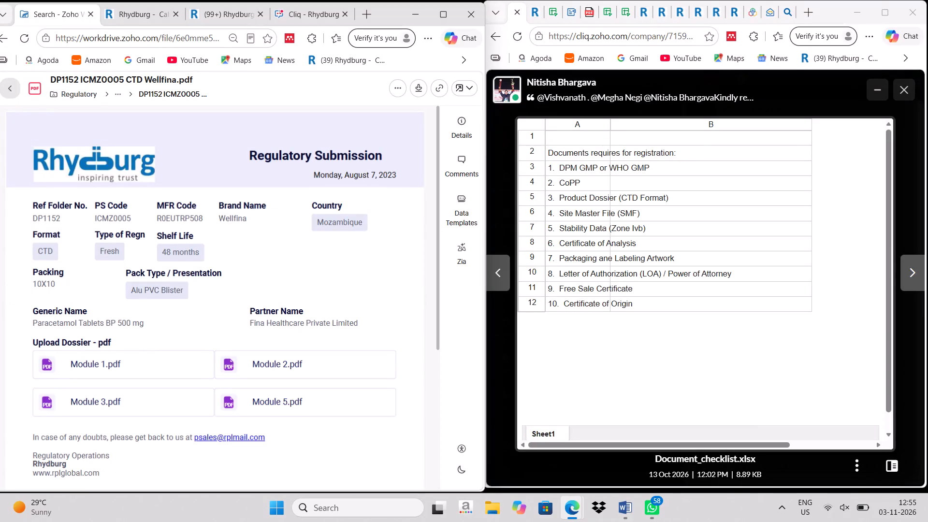
# Leave the Wellfina regulatory submission PDF and return to the WorkDrive search results.
pyautogui.click(5, 37)
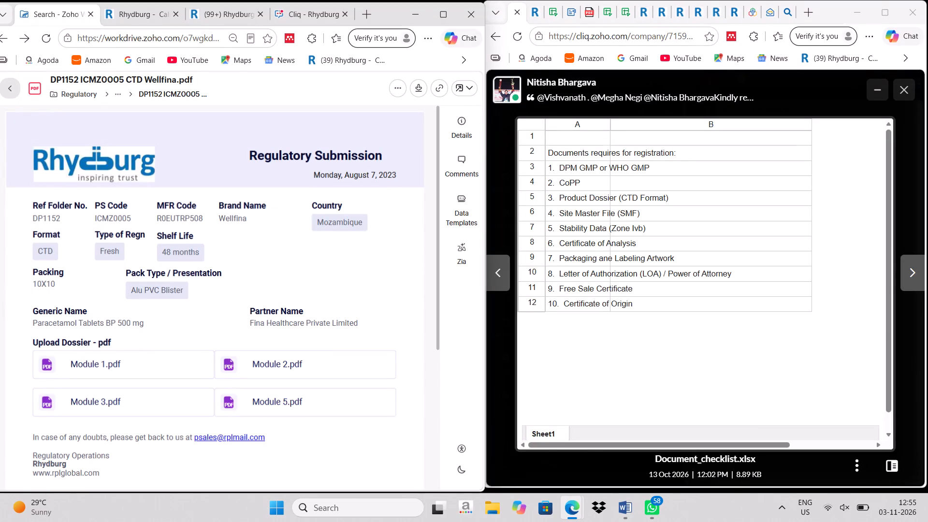
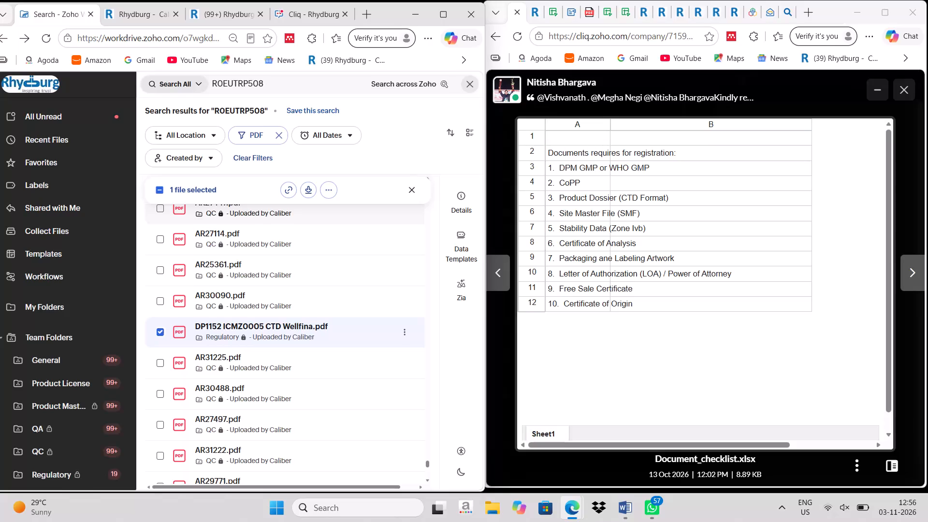
# Clear the selection of the DP1152 ICMZ0005 CTD Wellfina PDF in the search results.
pyautogui.click(413, 187)
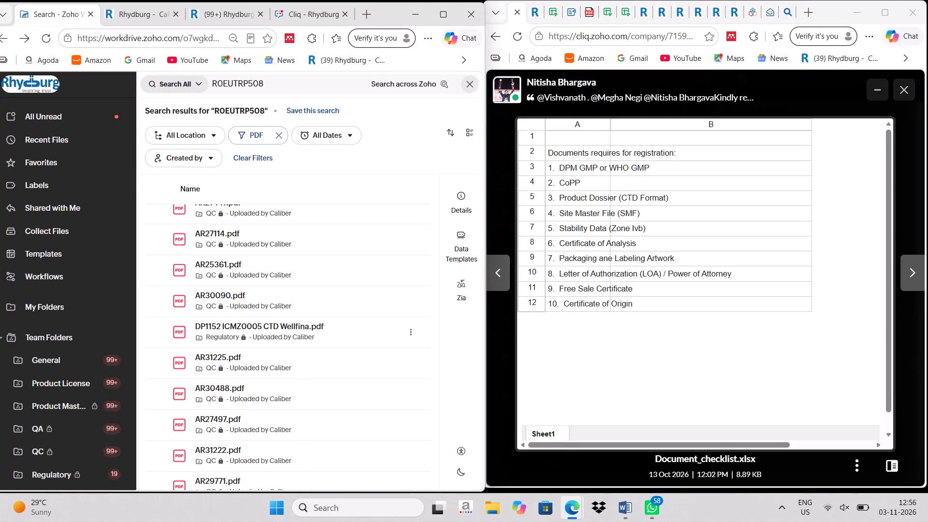
pyautogui.scroll(-6, 222, 392)
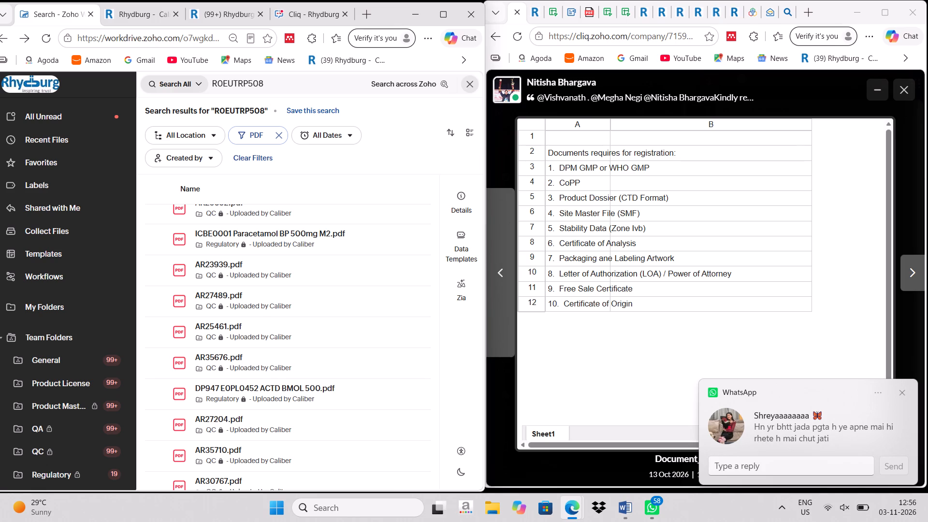
pyautogui.scroll(-3, 186, 359)
pyautogui.scroll(-6, 270, 367)
pyautogui.scroll(-6, 437, 385)
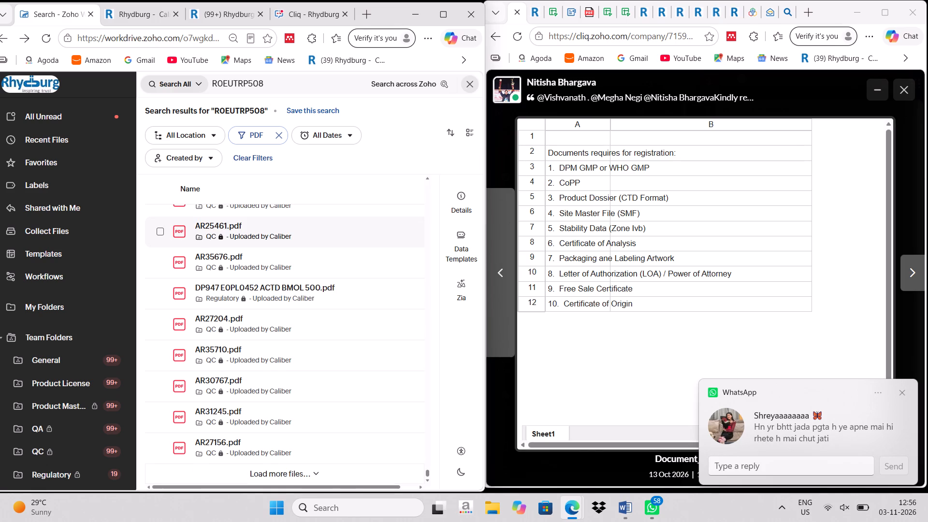
pyautogui.scroll(-6, 391, 388)
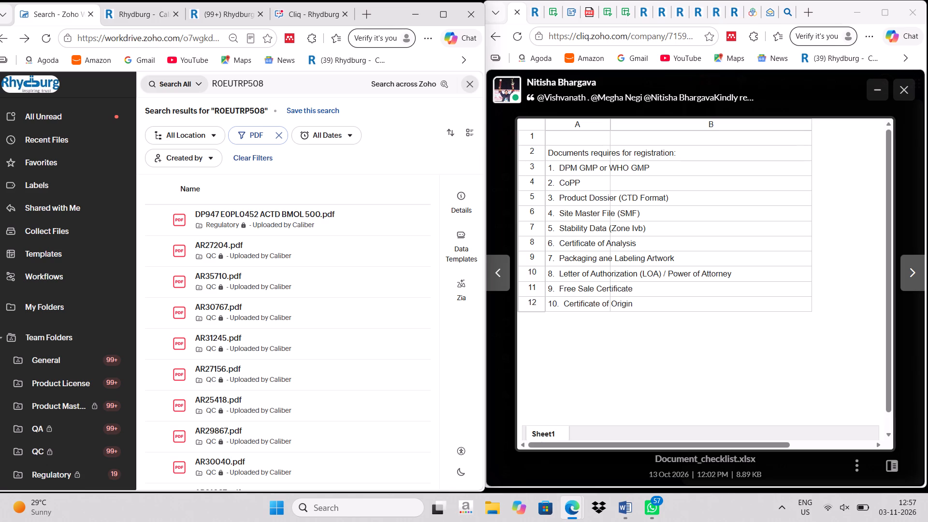
pyautogui.scroll(-11, 264, 339)
pyautogui.scroll(-6, 274, 387)
pyautogui.scroll(16, 273, 393)
pyautogui.scroll(-2, 274, 388)
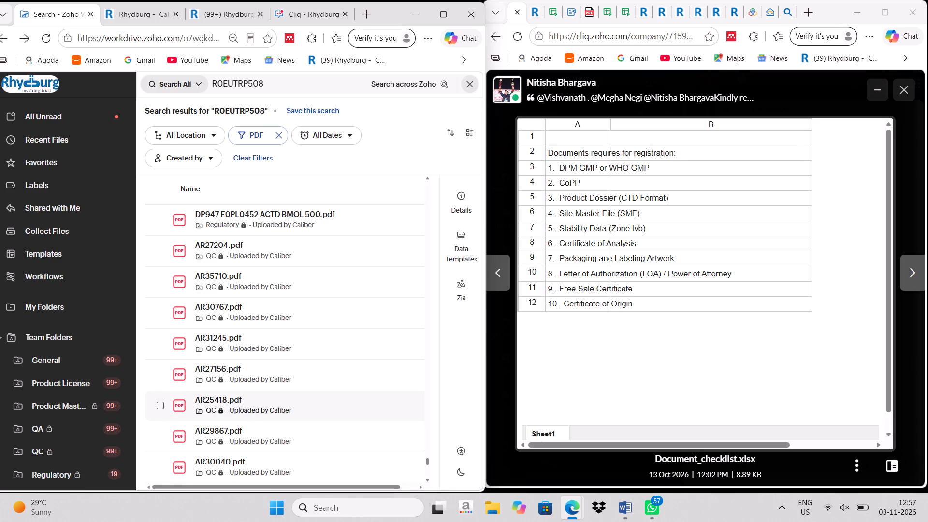
pyautogui.scroll(-7, 274, 388)
pyautogui.scroll(-14, 344, 413)
pyautogui.scroll(-7, 343, 415)
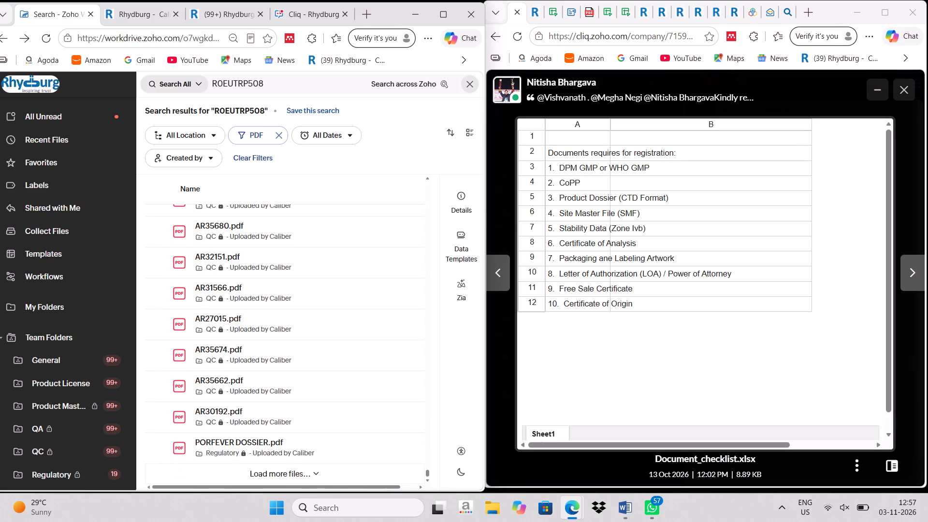
pyautogui.scroll(-6, 307, 360)
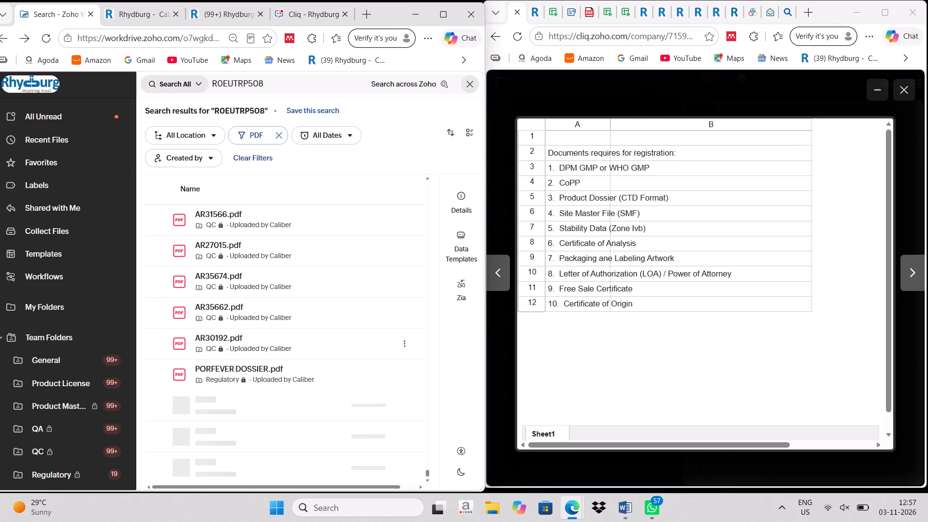
pyautogui.scroll(-6, 277, 398)
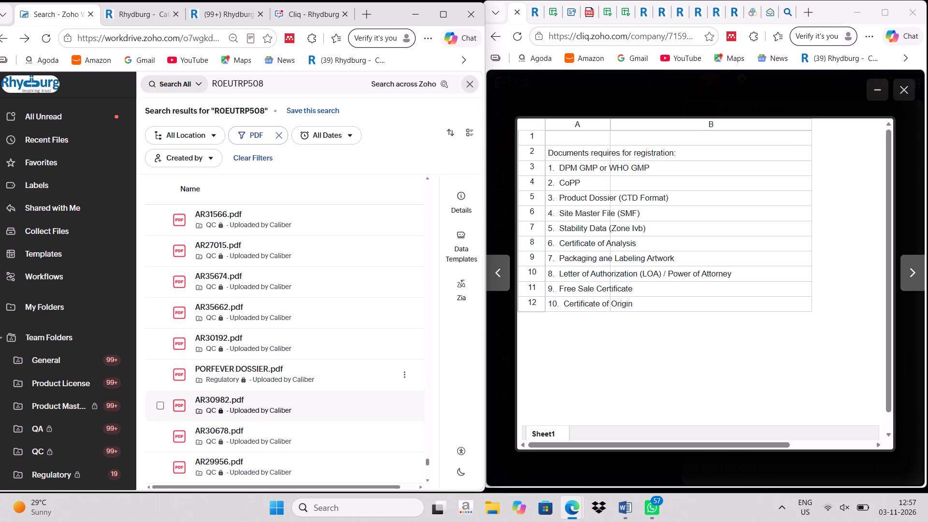
pyautogui.scroll(-6, 280, 379)
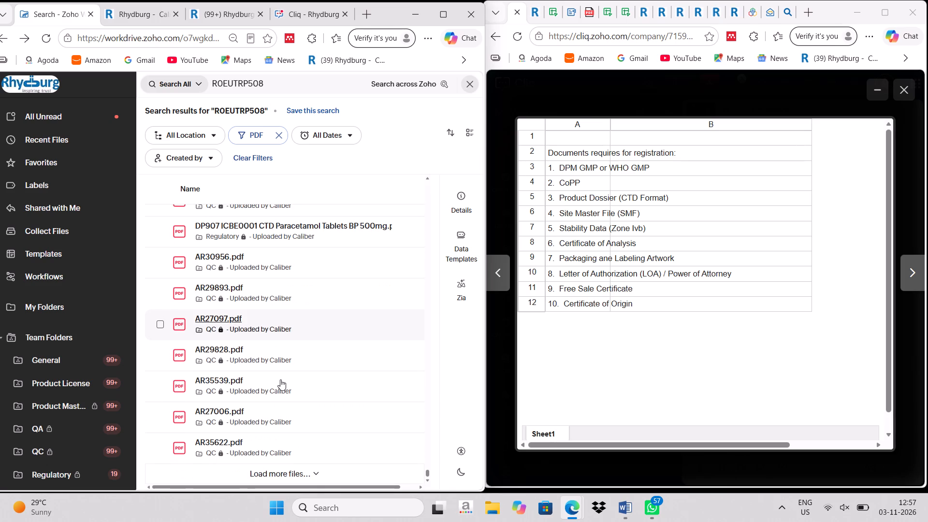
pyautogui.scroll(-6, 280, 379)
pyautogui.scroll(6, 280, 379)
pyautogui.scroll(-6, 280, 379)
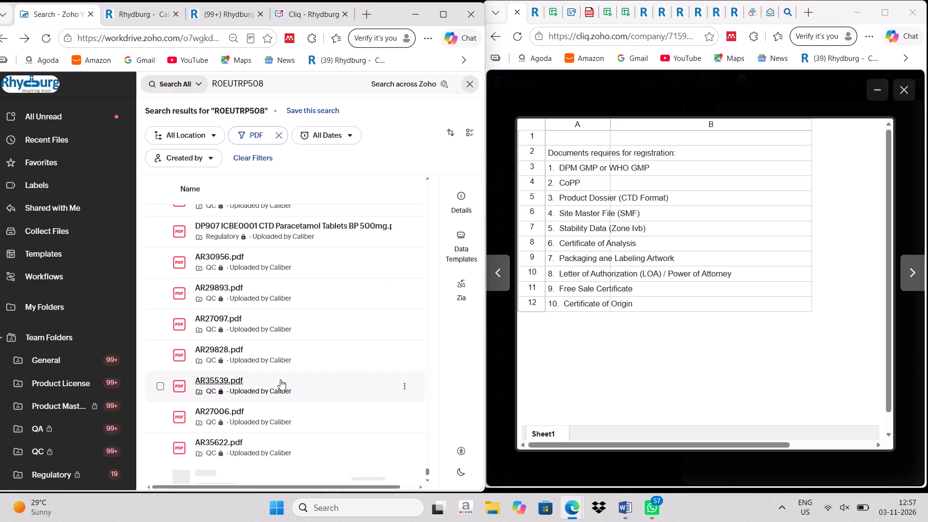
pyautogui.scroll(-6, 280, 379)
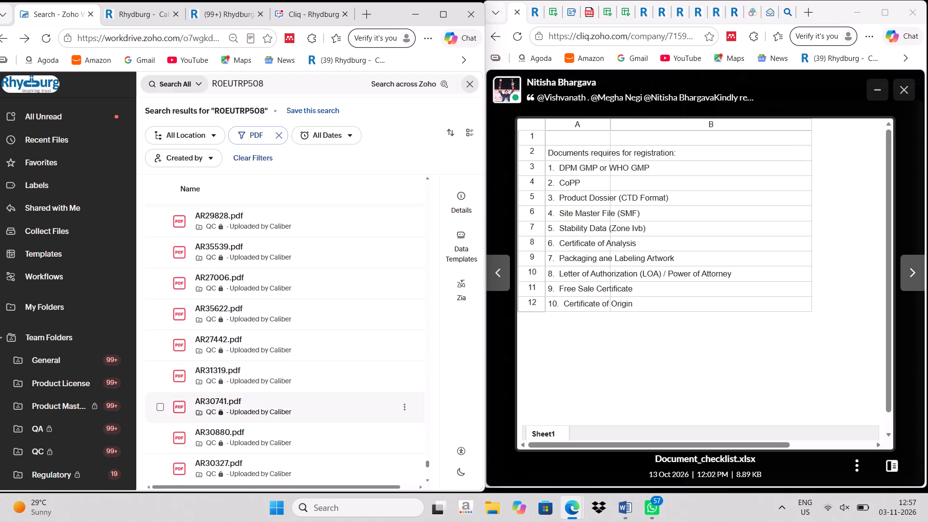
pyautogui.scroll(-16, 315, 392)
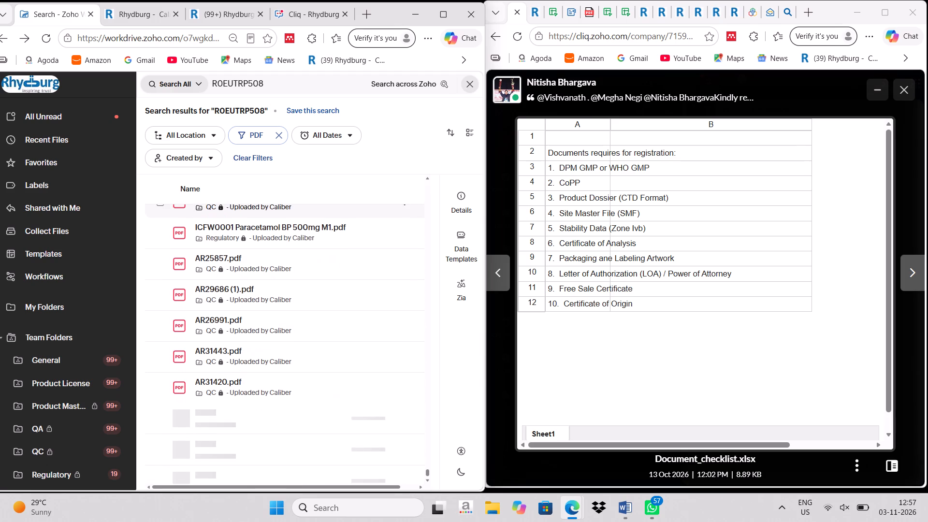
pyautogui.scroll(-5, 315, 392)
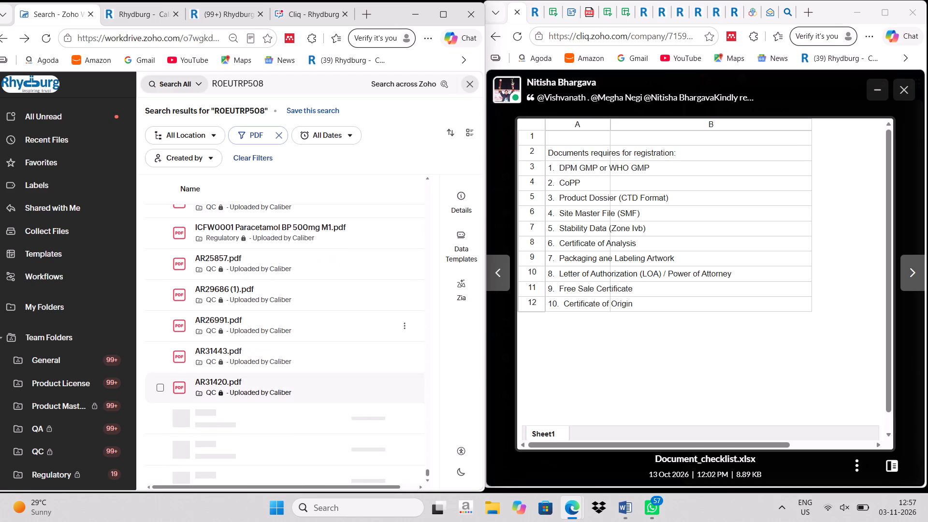
pyautogui.scroll(-11, 252, 340)
pyautogui.scroll(7, 252, 340)
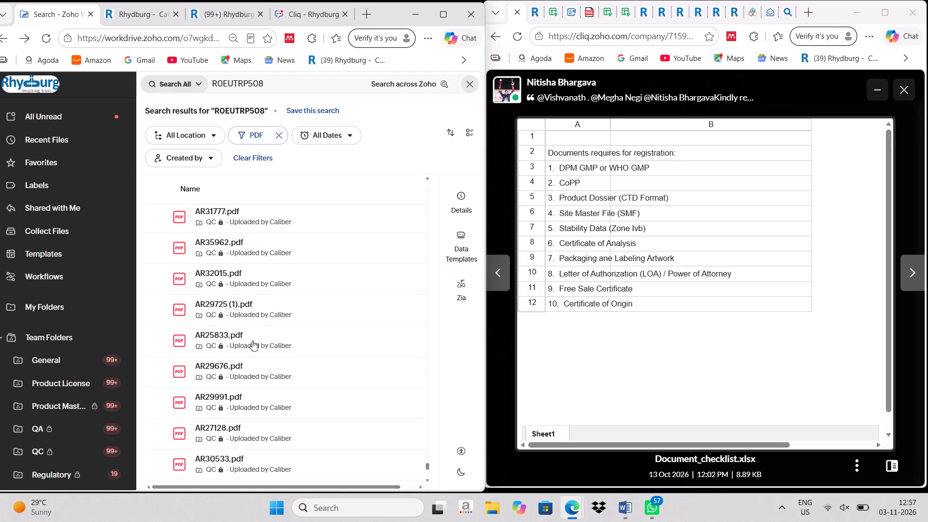
pyautogui.scroll(1, 252, 340)
pyautogui.scroll(-18, 256, 340)
pyautogui.scroll(-7, 280, 333)
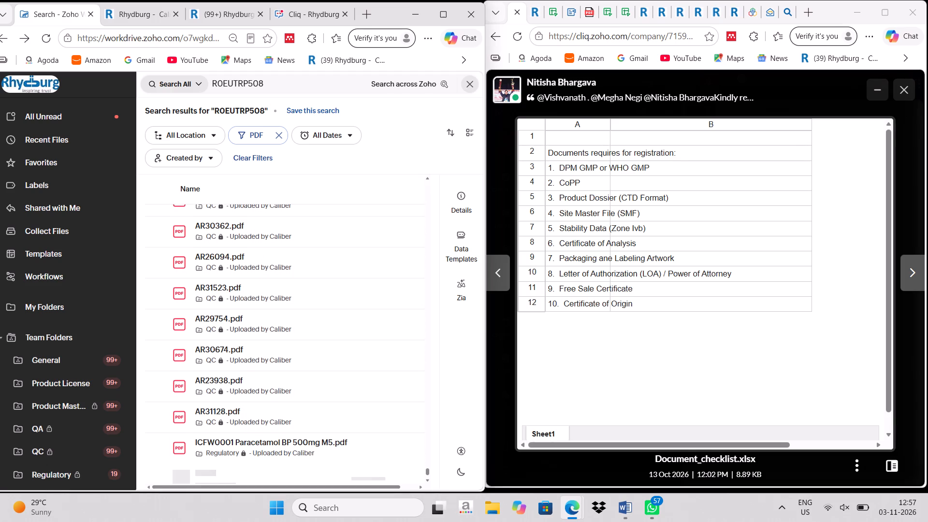
pyautogui.scroll(-15, 284, 332)
pyautogui.scroll(-14, 287, 327)
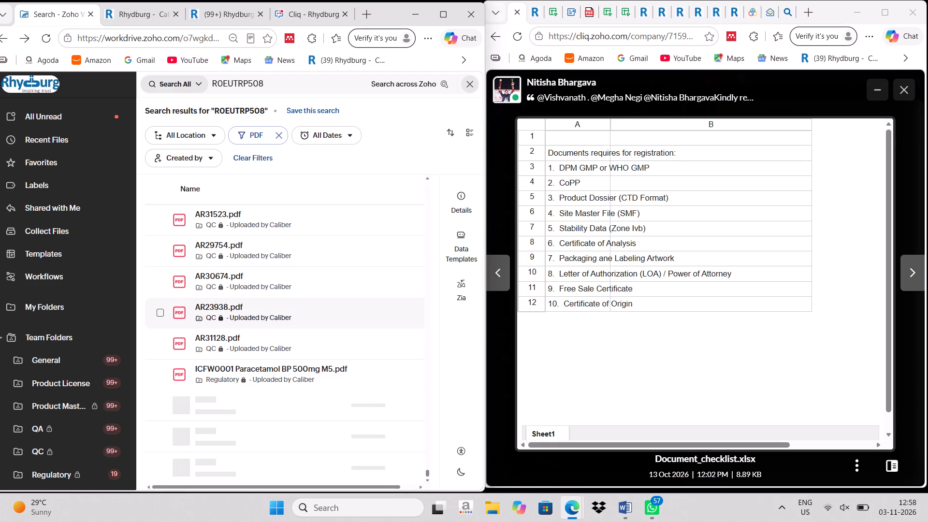
pyautogui.scroll(-12, 287, 327)
pyautogui.scroll(2, 288, 363)
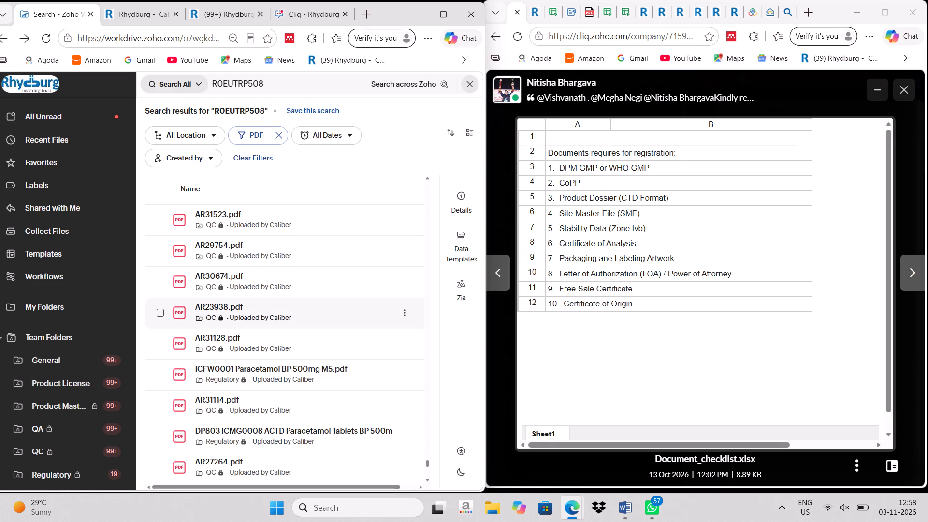
pyautogui.scroll(2, 288, 363)
pyautogui.scroll(-6, 288, 363)
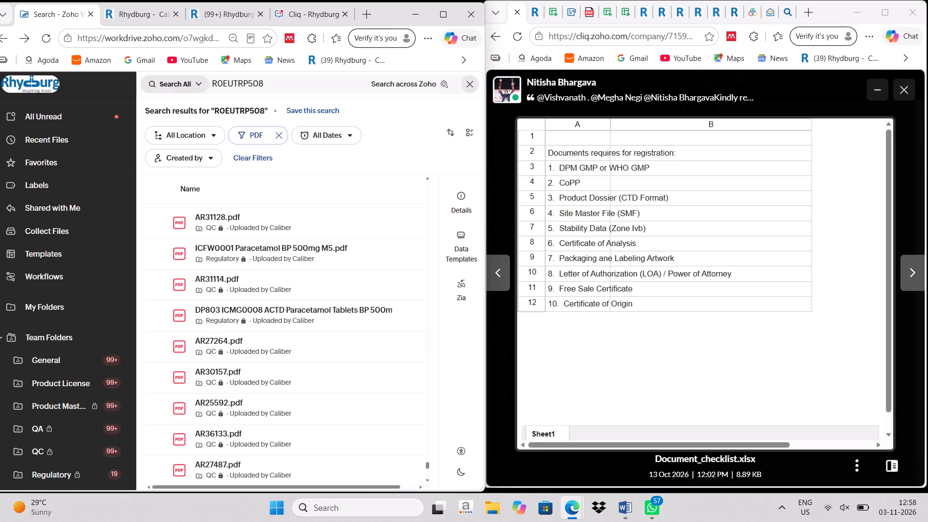
pyautogui.scroll(-7, 305, 344)
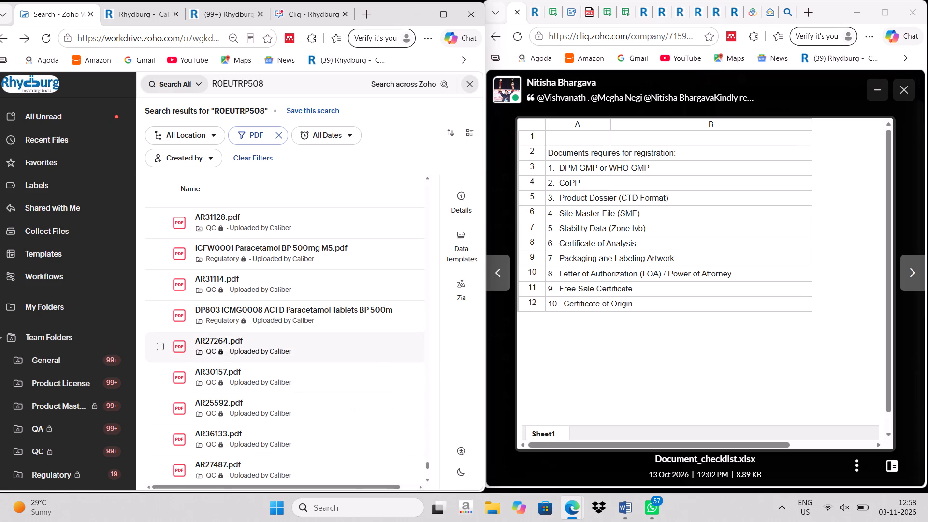
pyautogui.scroll(-6, 219, 365)
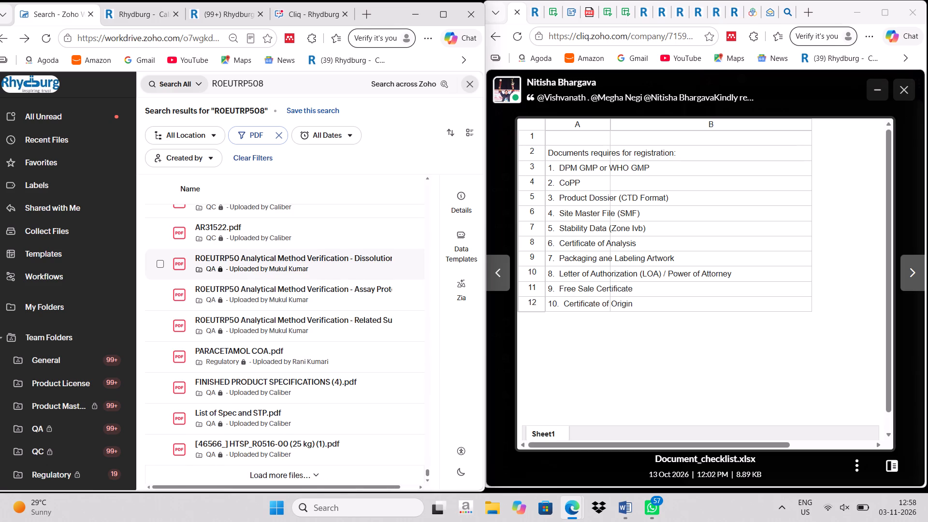
pyautogui.scroll(-20, 299, 420)
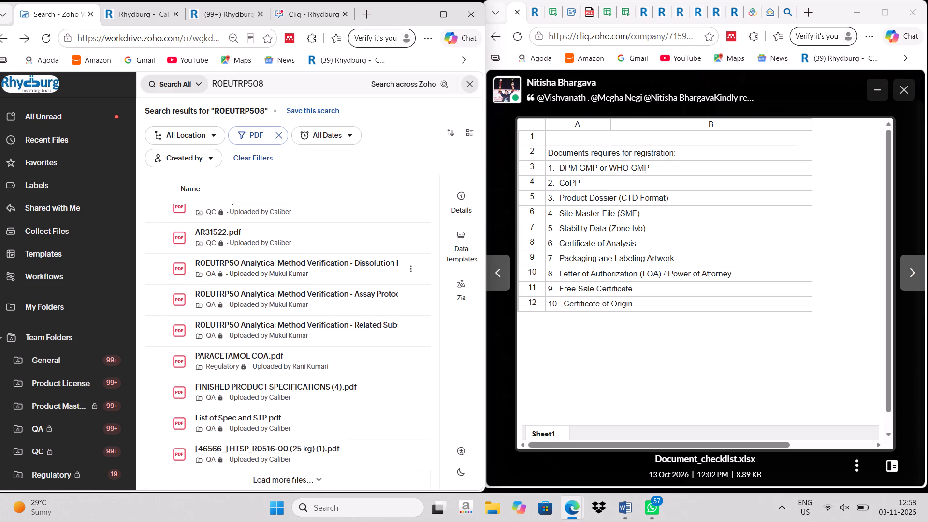
pyautogui.scroll(-4, 288, 399)
pyautogui.scroll(-6, 319, 425)
pyautogui.scroll(-7, 284, 378)
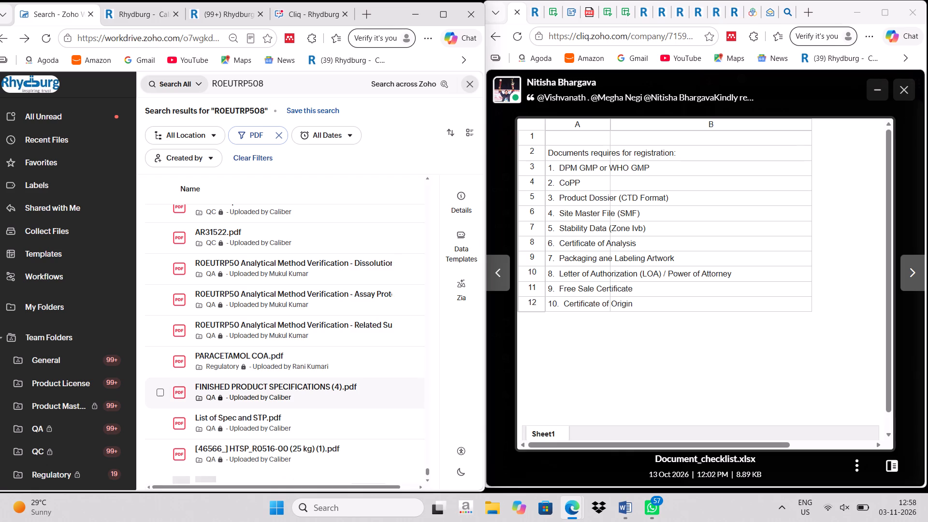
pyautogui.scroll(-18, 284, 378)
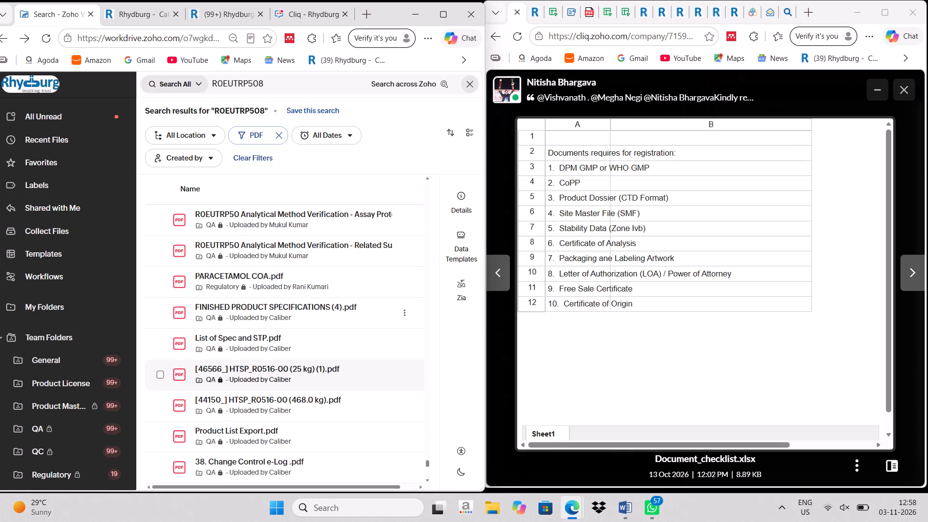
pyautogui.scroll(4, 371, 378)
pyautogui.scroll(-6, 371, 378)
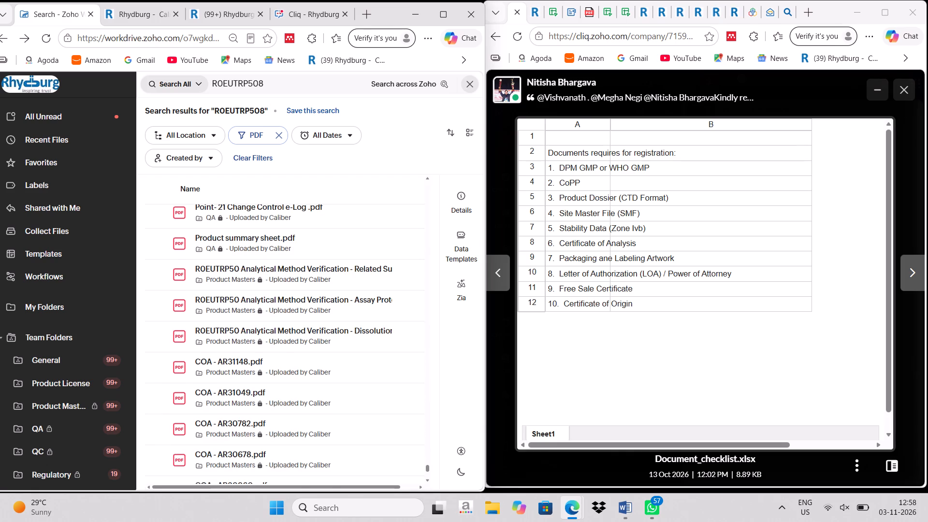
pyautogui.scroll(-5, 340, 426)
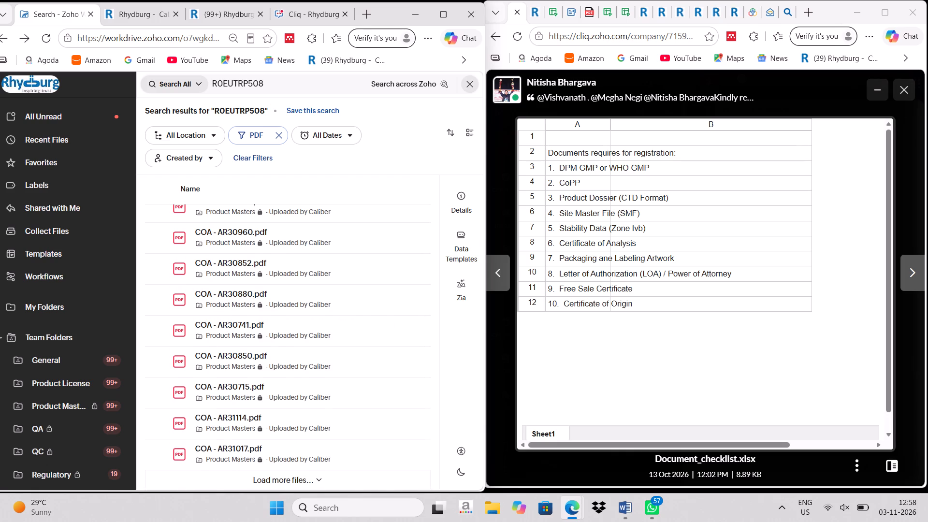
pyautogui.scroll(-6, 367, 347)
pyautogui.scroll(-7, 264, 381)
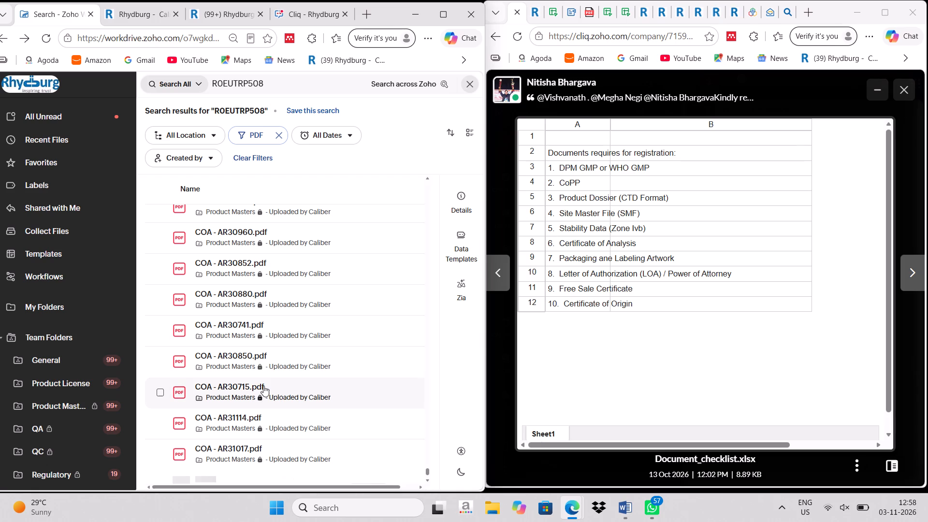
pyautogui.scroll(-18, 263, 386)
pyautogui.scroll(-6, 263, 386)
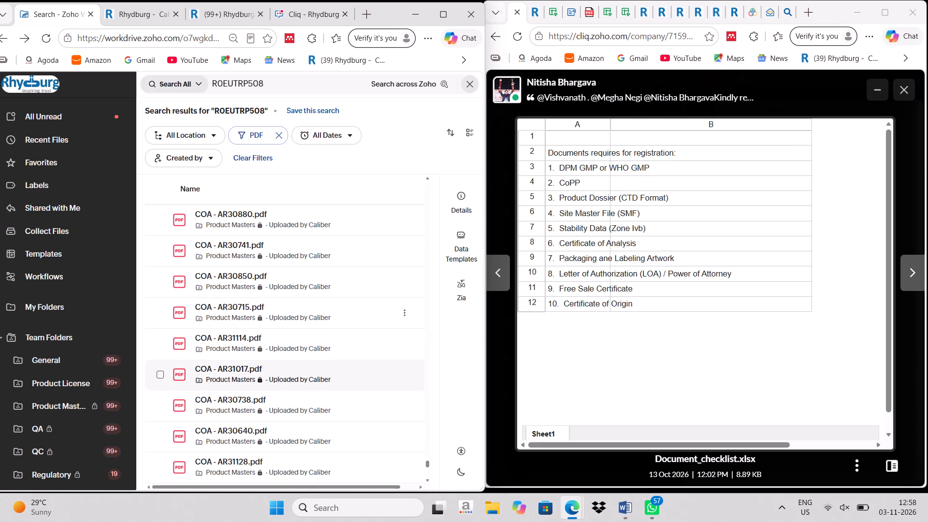
pyautogui.scroll(-7, 263, 386)
pyautogui.scroll(7, 263, 386)
pyautogui.scroll(-15, 263, 386)
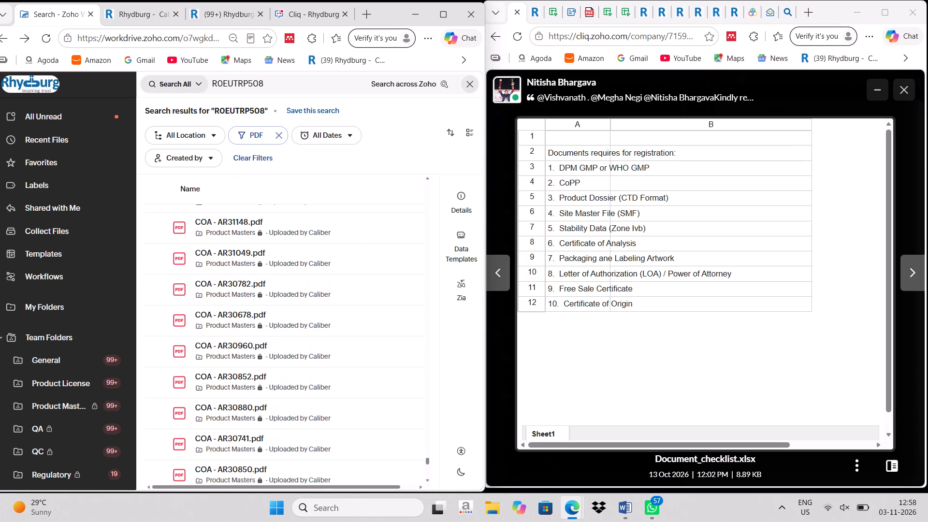
pyautogui.scroll(-15, 263, 386)
pyautogui.scroll(-14, 263, 386)
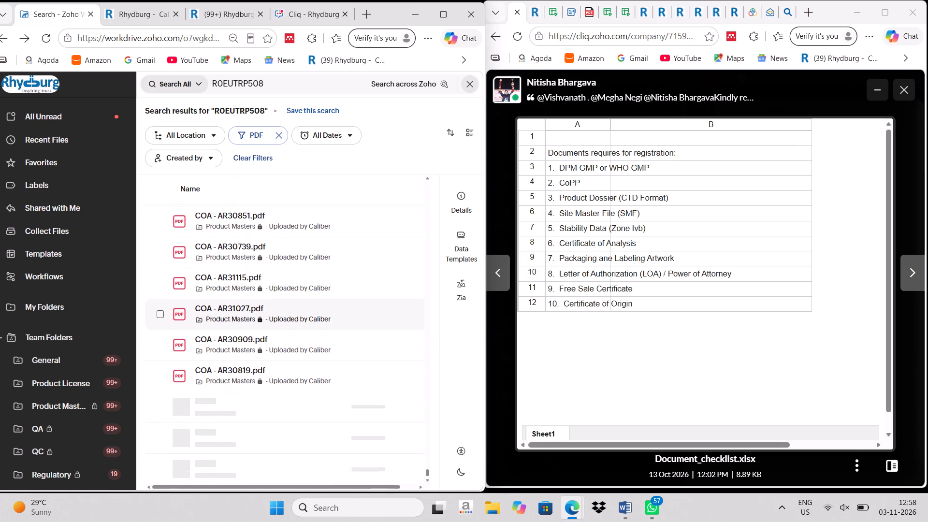
pyautogui.scroll(-5, 288, 337)
pyautogui.scroll(-9, 274, 393)
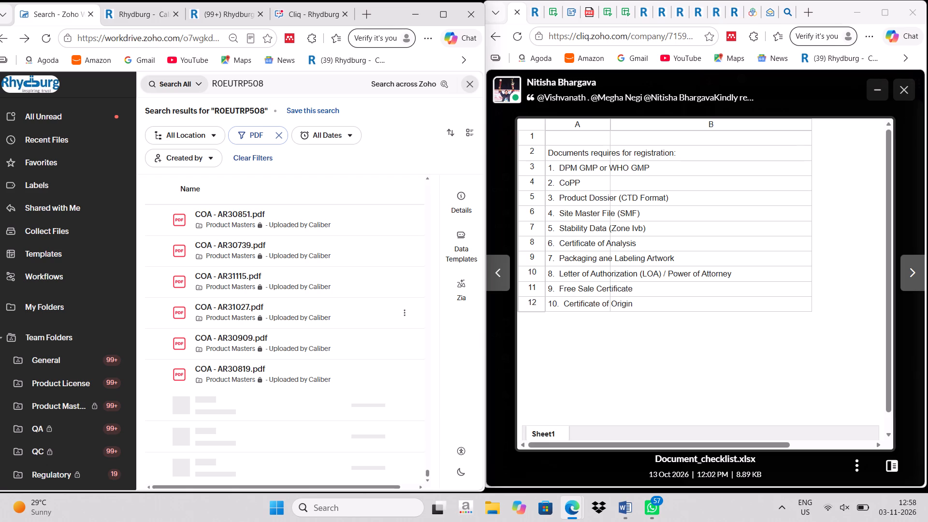
pyautogui.scroll(-1, 270, 402)
pyautogui.scroll(-5, 329, 389)
pyautogui.scroll(4, 323, 399)
pyautogui.scroll(-5, 296, 375)
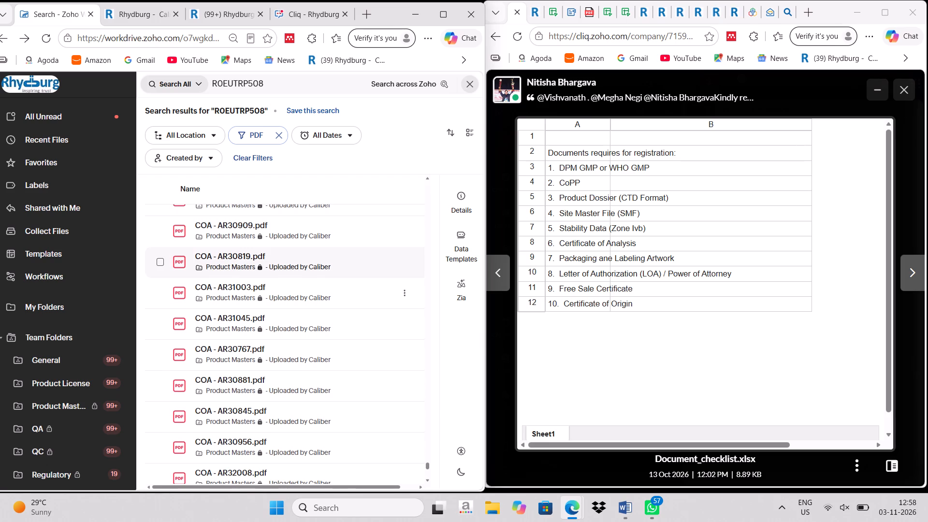
pyautogui.scroll(-20, 291, 372)
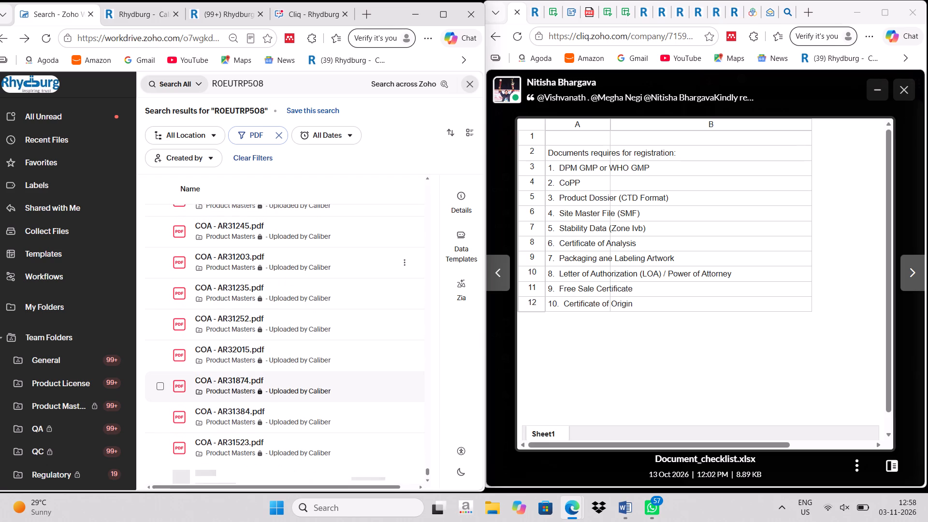
pyautogui.scroll(-4, 291, 375)
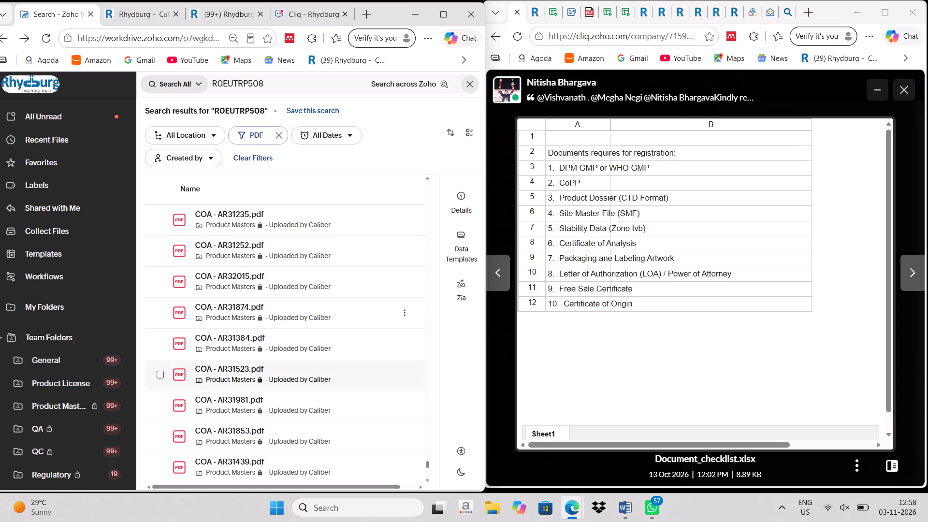
pyautogui.scroll(-5, 377, 350)
pyautogui.scroll(-20, 305, 404)
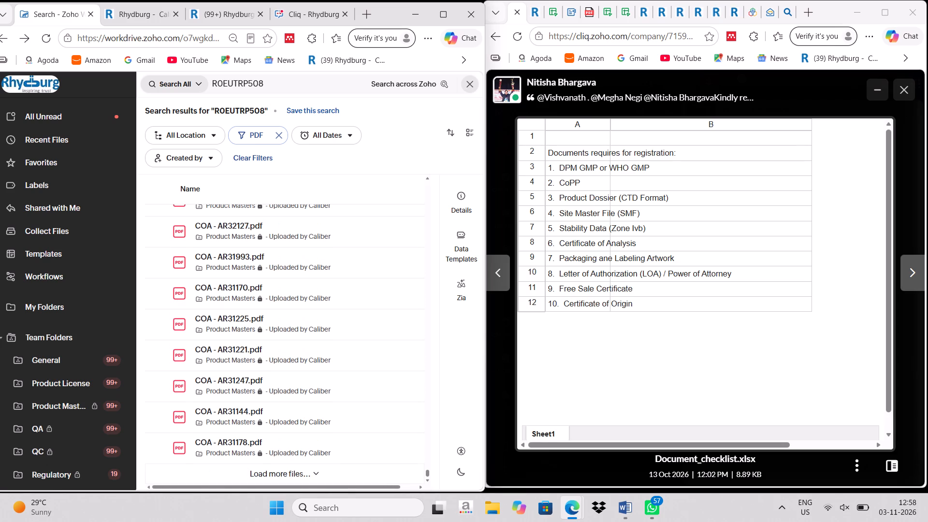
pyautogui.scroll(-20, 305, 404)
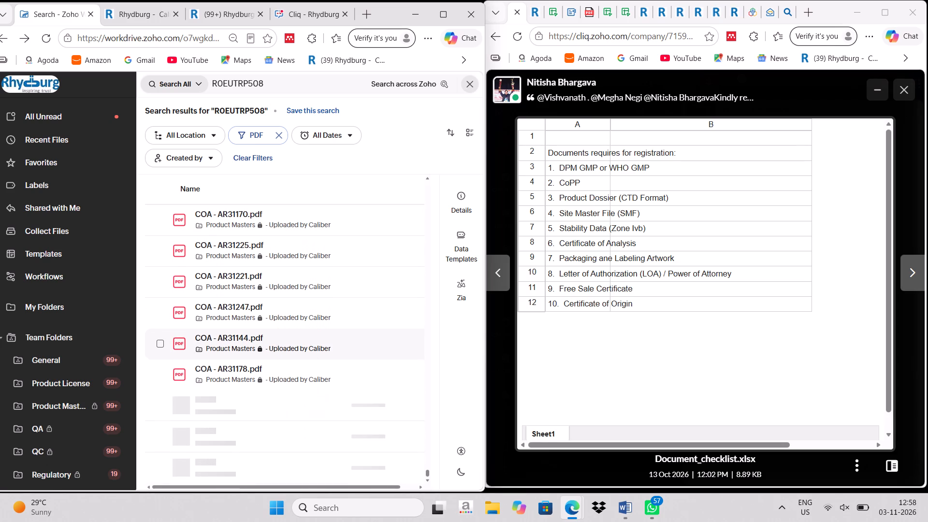
pyautogui.scroll(-19, 297, 354)
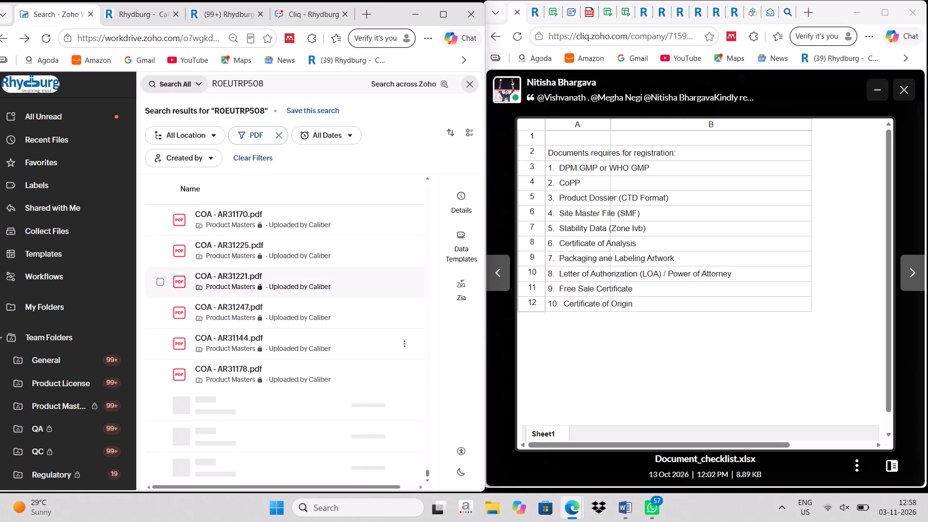
# Examine further PDF search results for R0EUTRP508, including the COA files in Product Masters, for documents matching the registration checklist.
pyautogui.scroll(-18, 296, 366)
pyautogui.scroll(-5, 294, 371)
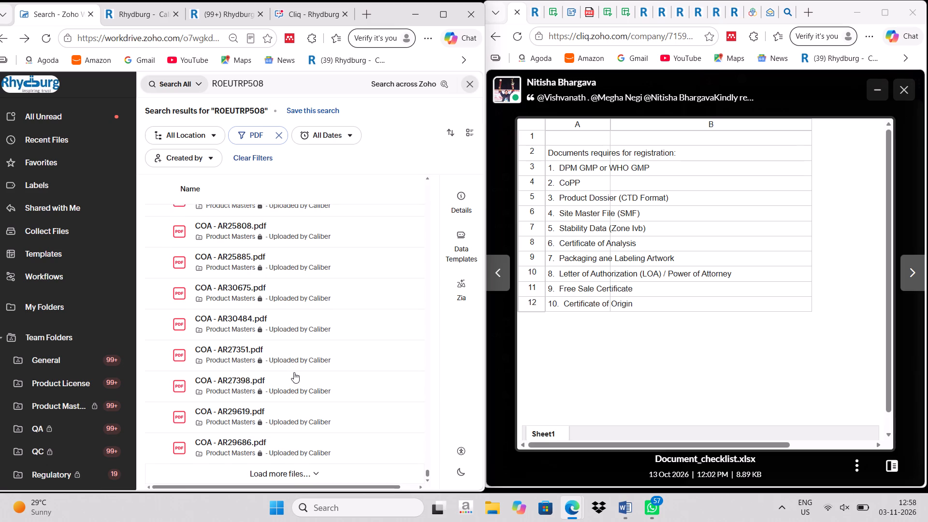
pyautogui.scroll(-19, 294, 372)
pyautogui.scroll(-13, 294, 372)
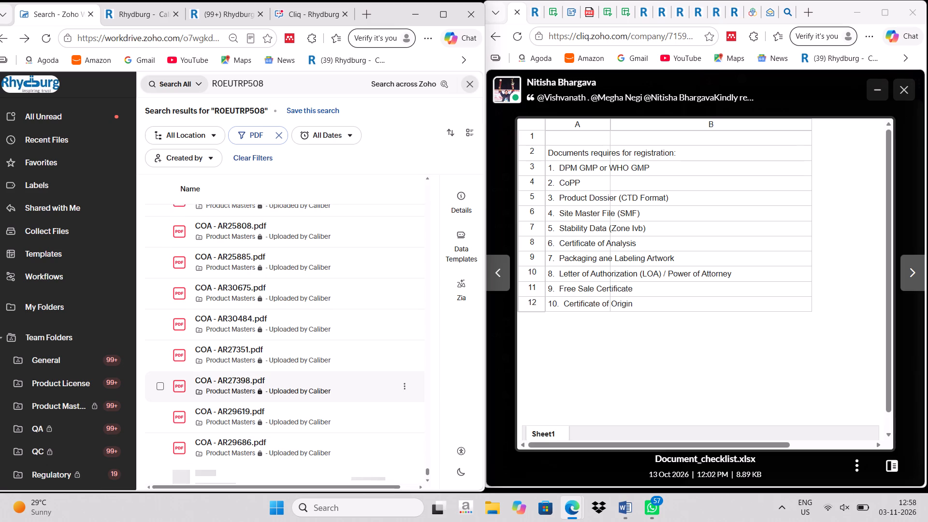
pyautogui.scroll(-8, 294, 372)
pyautogui.scroll(7, 294, 372)
pyautogui.scroll(-12, 294, 372)
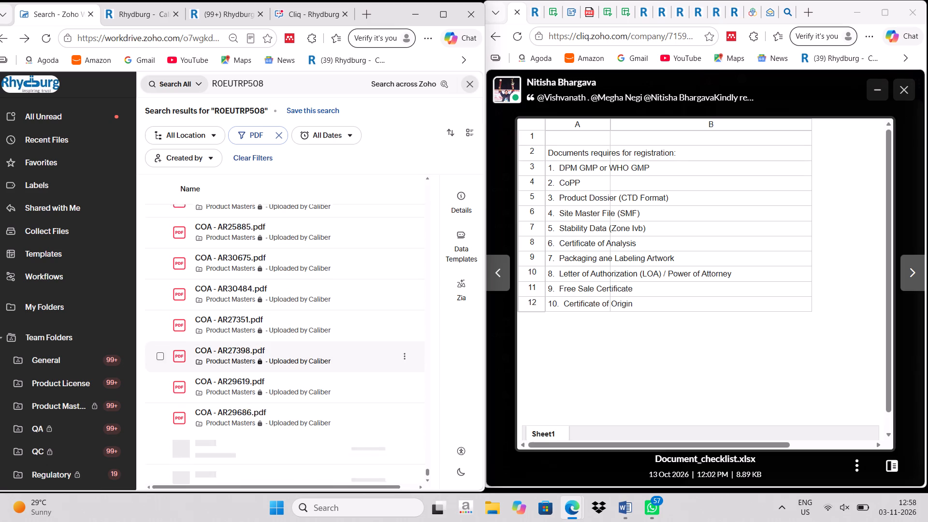
pyautogui.scroll(-16, 294, 372)
pyautogui.scroll(-7, 294, 372)
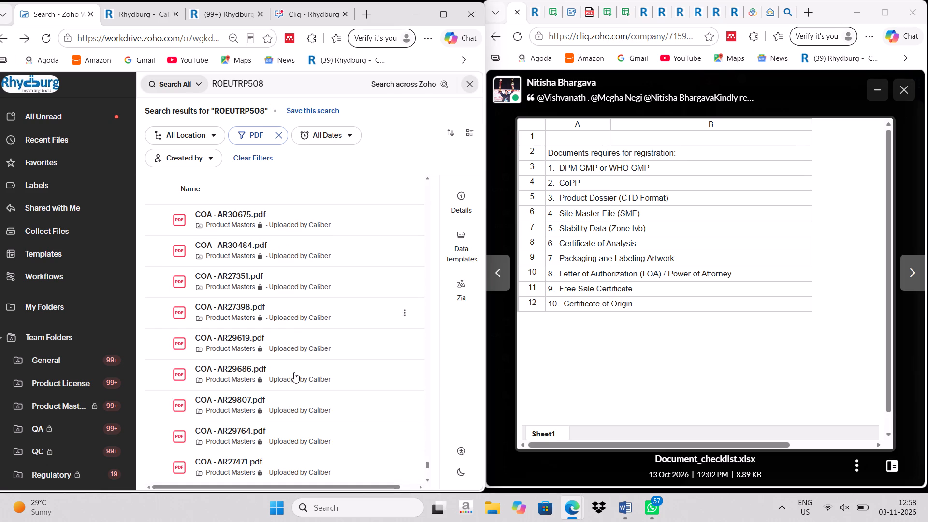
pyautogui.scroll(-14, 294, 372)
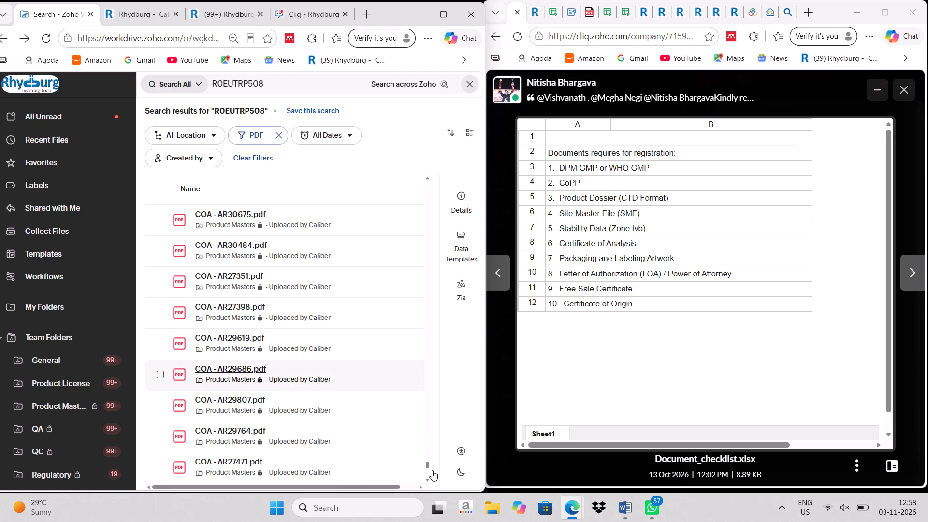
pyautogui.click(428, 471)
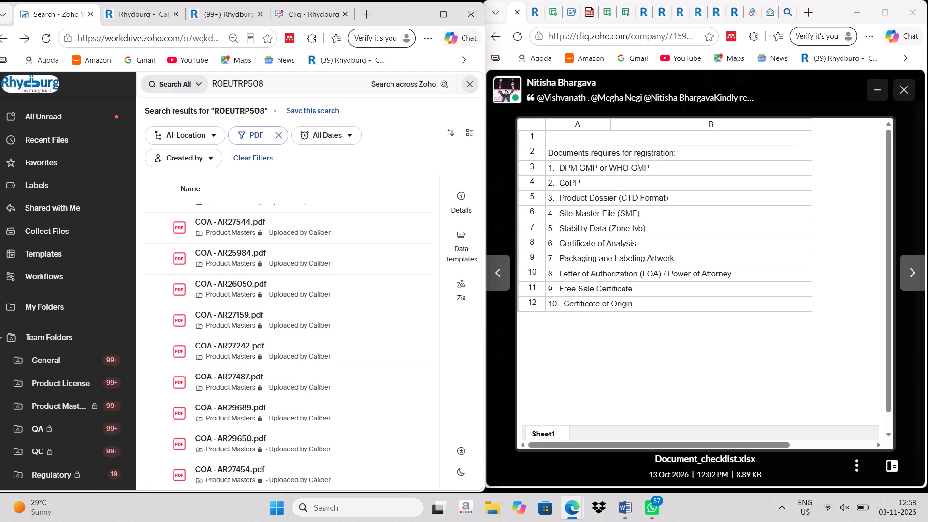
pyautogui.moveTo(428, 471); pyautogui.dragTo(428, 491)
pyautogui.scroll(-15, 352, 396)
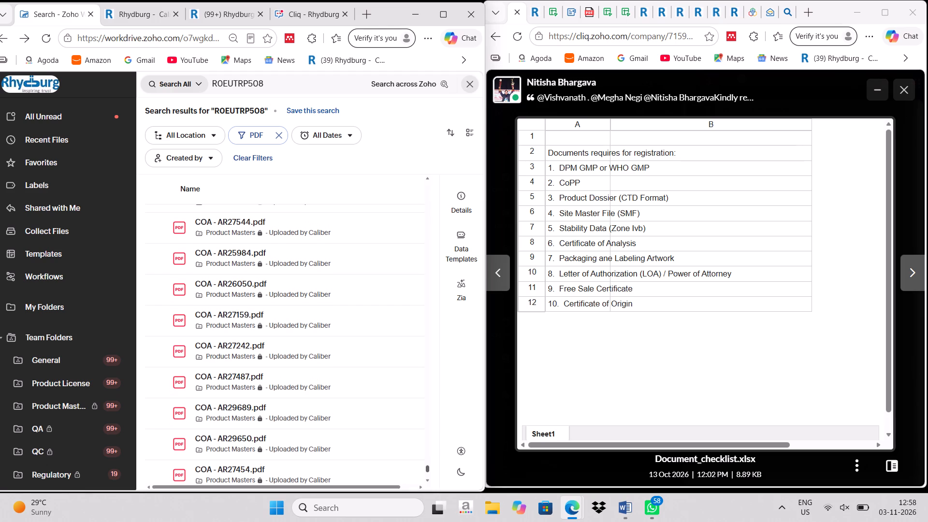
pyautogui.scroll(-16, 351, 398)
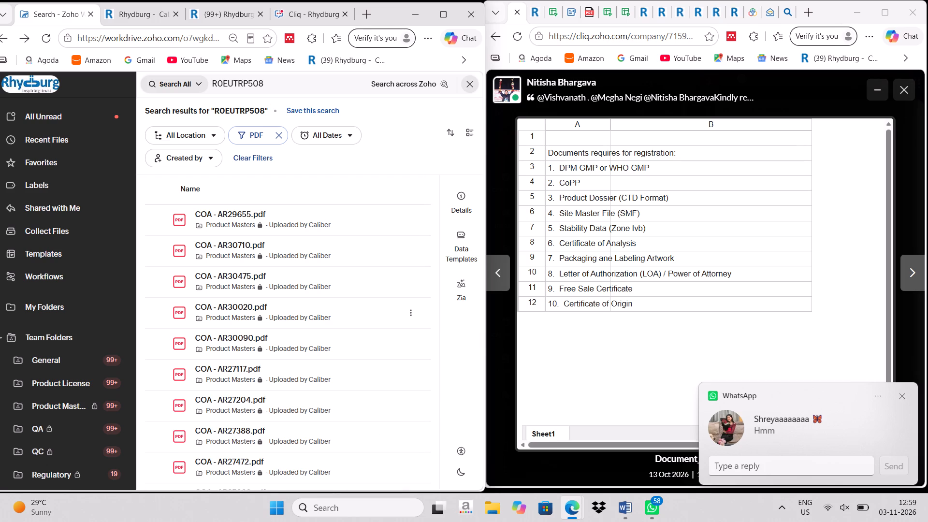
# Switch to WhatsApp by opening the newly received chat message.
pyautogui.click(768, 426)
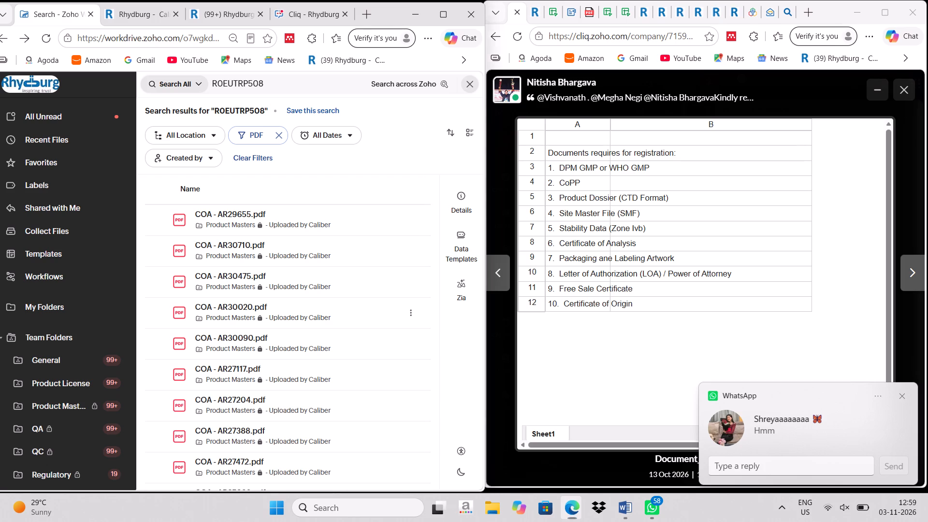
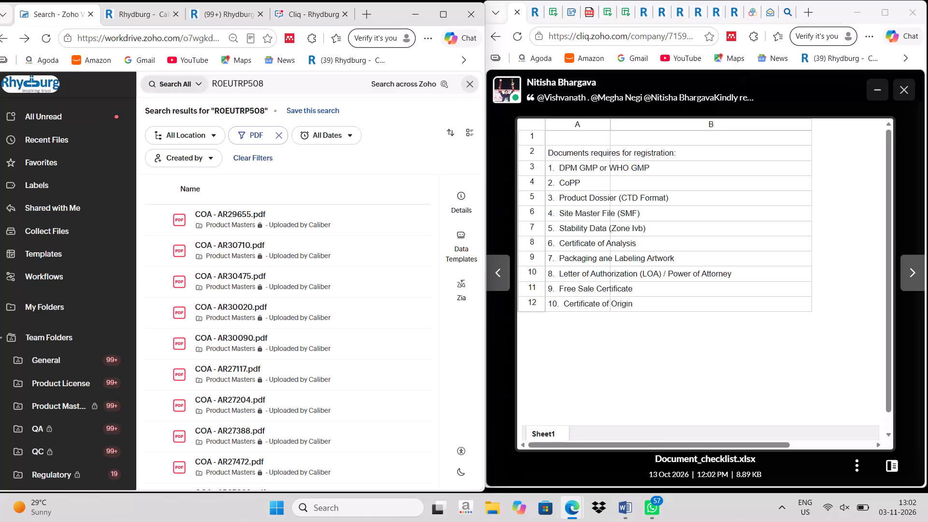
# Add a "Cerificate of Origin" entry on the line below "FSC (Available)" in the gap request's feedback.
pyautogui.scroll(-10, 319, 332)
pyautogui.click(663, 8)
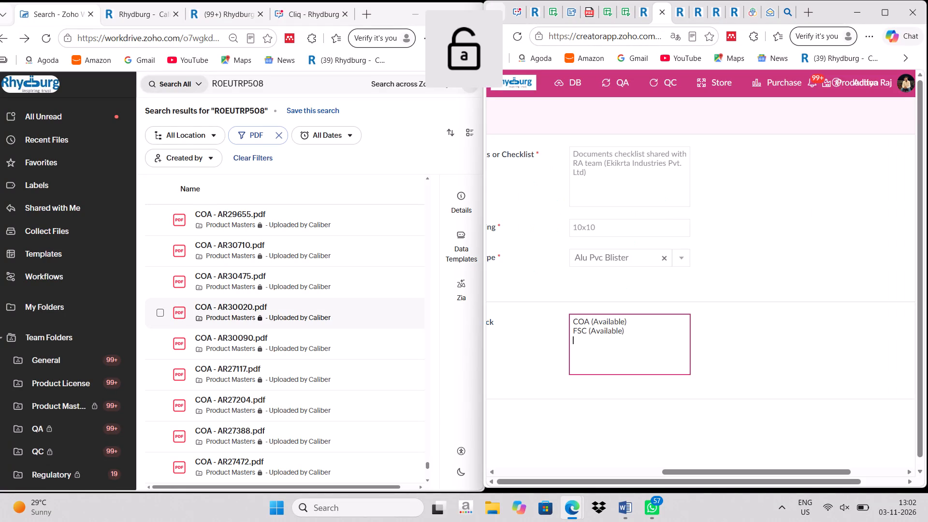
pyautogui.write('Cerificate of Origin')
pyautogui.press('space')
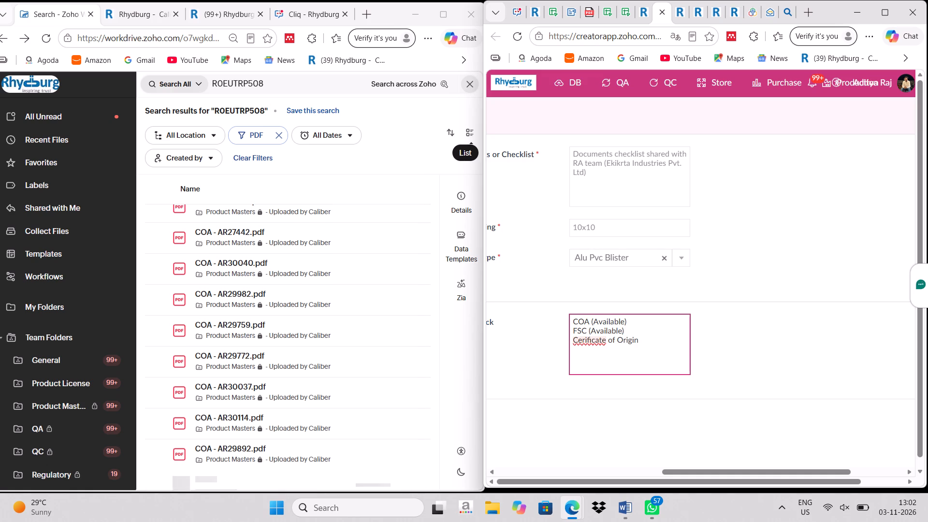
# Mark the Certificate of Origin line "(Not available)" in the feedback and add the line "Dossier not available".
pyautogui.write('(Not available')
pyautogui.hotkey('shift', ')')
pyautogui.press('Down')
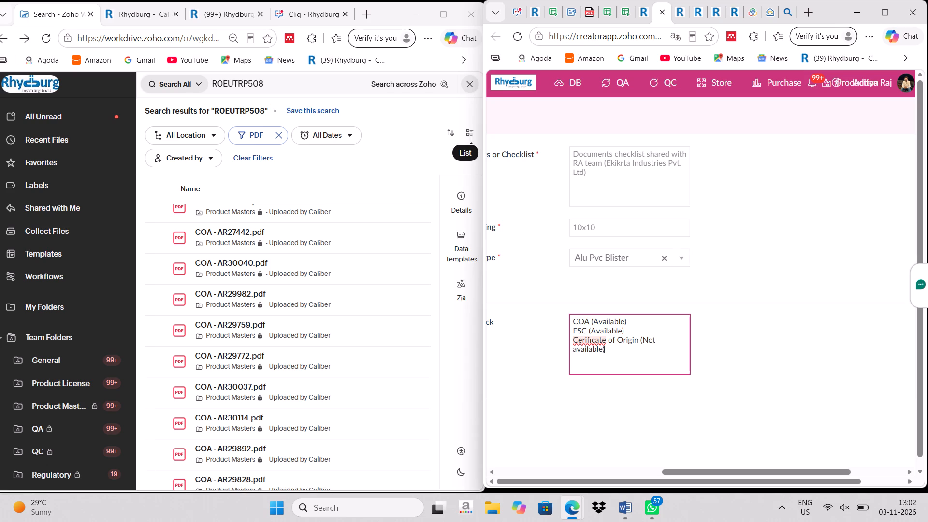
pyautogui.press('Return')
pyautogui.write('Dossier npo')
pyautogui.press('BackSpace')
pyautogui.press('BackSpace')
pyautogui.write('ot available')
# Recheck the top R0EUTRP508 search results and replace the Certificate of Origin and dossier feedback lines with "PP (Available)".
pyautogui.scroll(3, 327, 318)
pyautogui.scroll(20, 327, 318)
pyautogui.scroll(10, 327, 318)
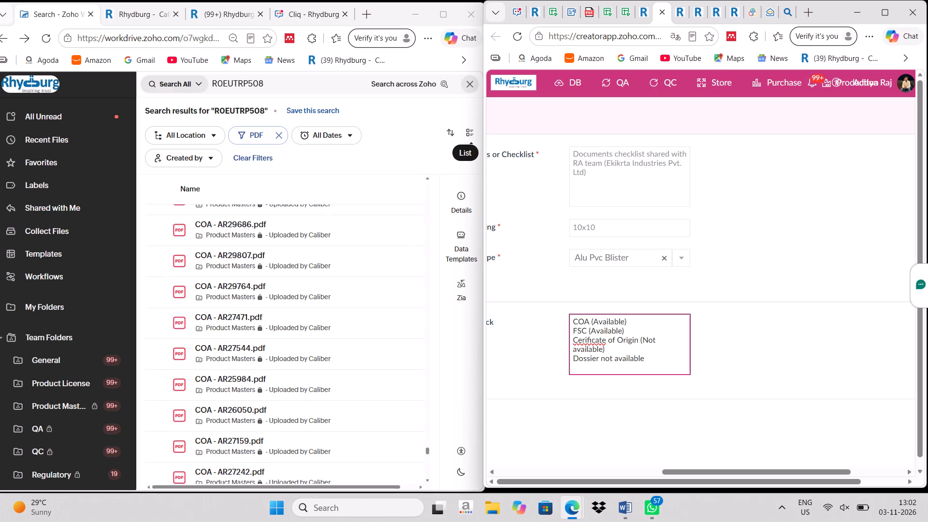
pyautogui.scroll(8, 291, 295)
pyautogui.scroll(20, 291, 295)
pyautogui.scroll(20, 291, 295)
pyautogui.scroll(4, 291, 295)
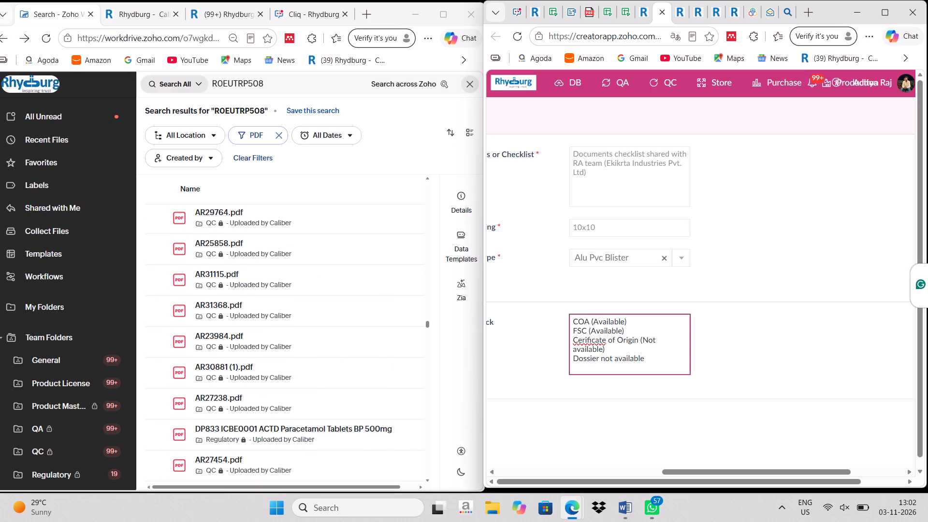
pyautogui.scroll(17, 291, 295)
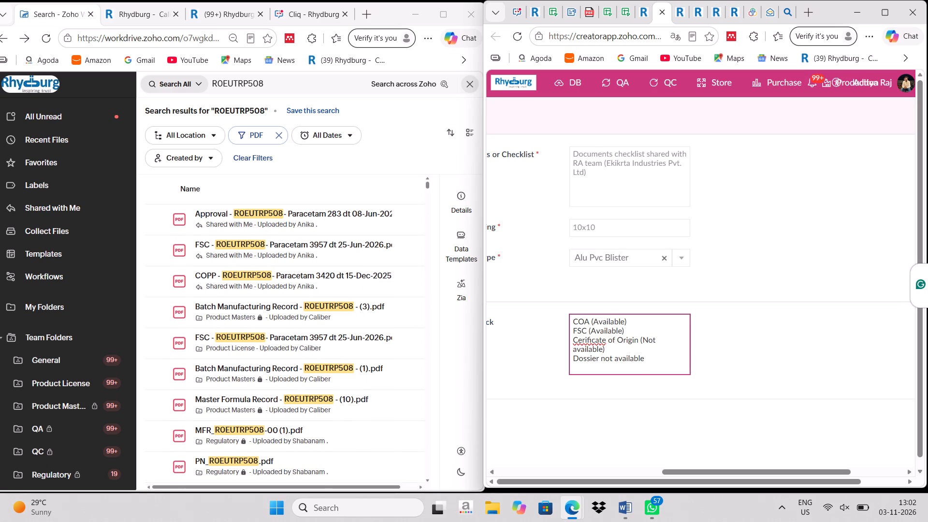
pyautogui.scroll(7, 291, 295)
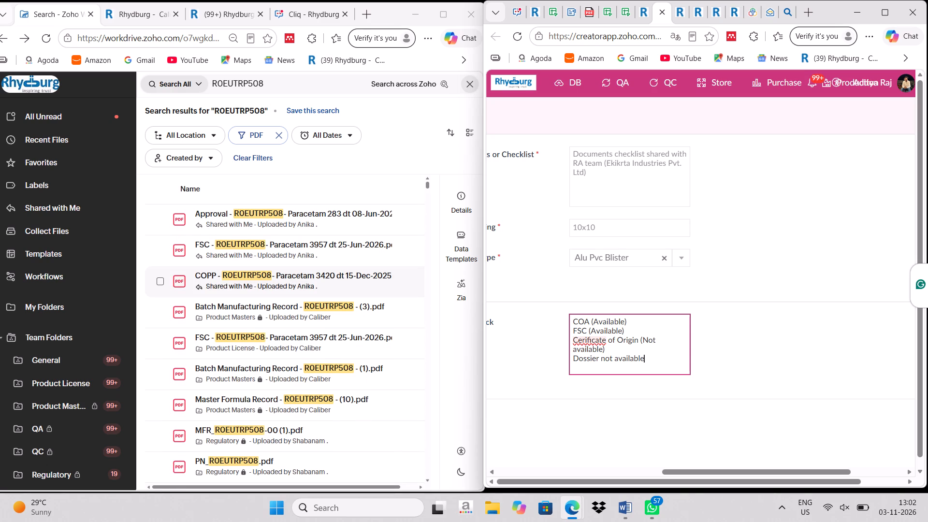
pyautogui.moveTo(573, 339); pyautogui.dragTo(660, 366)
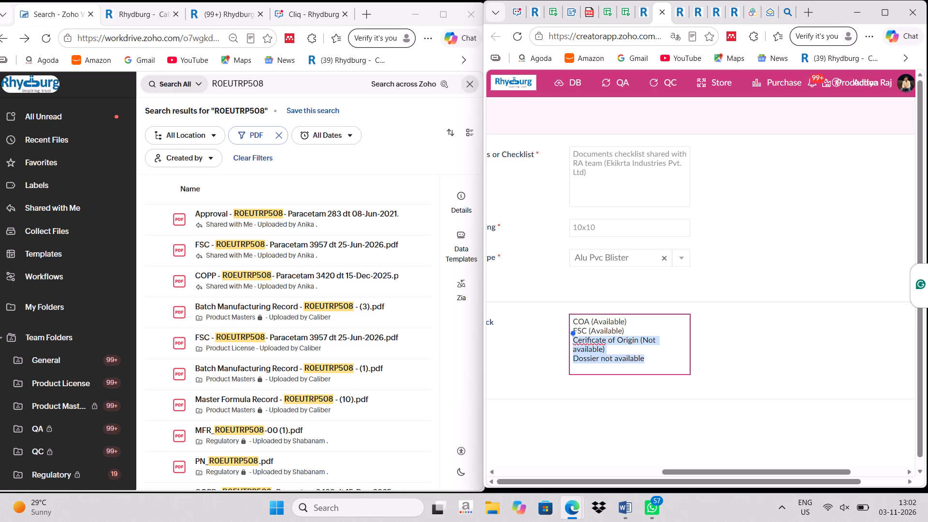
pyautogui.press('BackSpace')
pyautogui.write('PP (Availa')
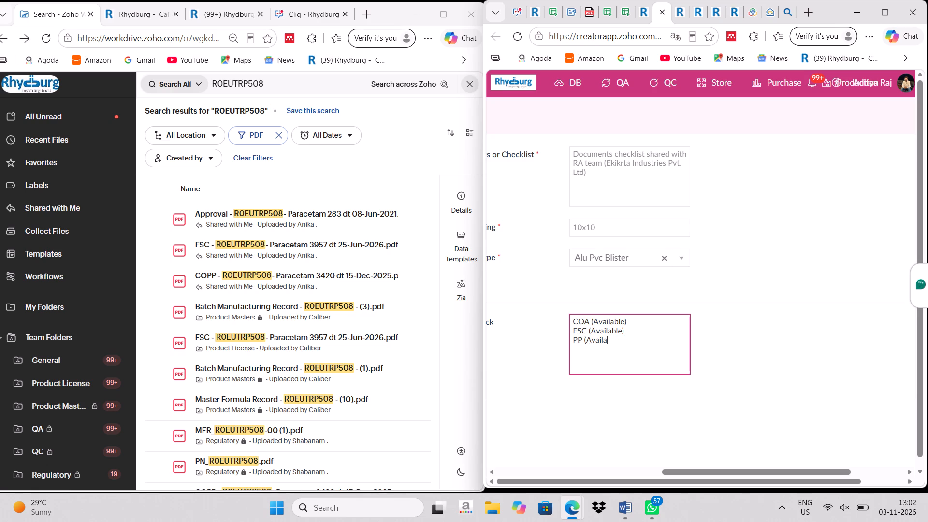
pyautogui.write('ble)')
pyautogui.press('Return')
# Add the feedback lines "BMR (Available)" and "MFR (Available)" based on the manufacturing and formula records in the search results.
pyautogui.scroll(-1, 309, 335)
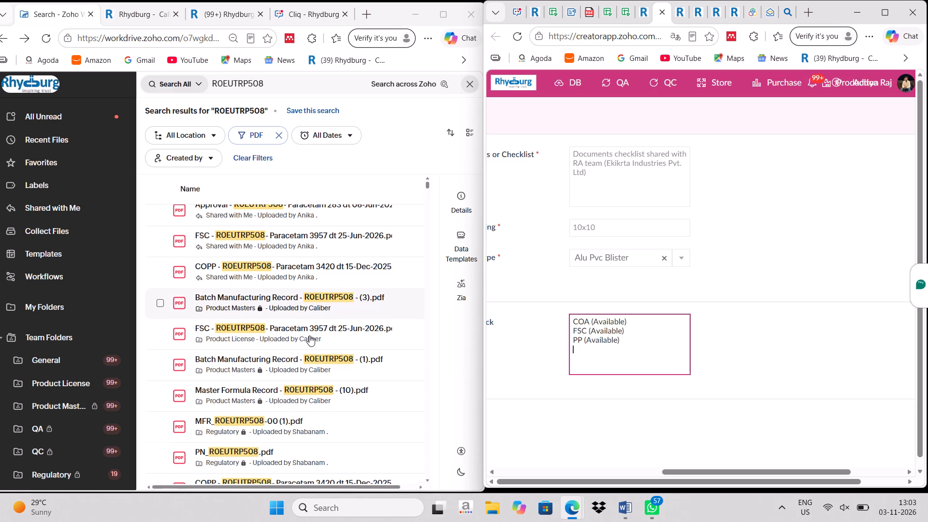
pyautogui.write('BMR (Available)')
pyautogui.press('Return')
pyautogui.write('MFR (Available')
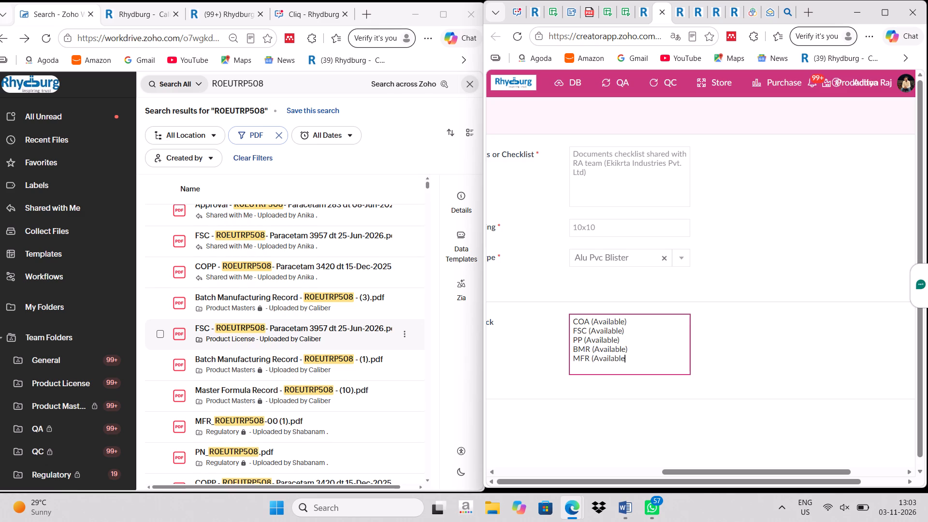
pyautogui.hotkey('shift', ')')
pyautogui.press('Return')
# Check the search results for testing procedure files and add the feedback line "STP (Available)".
pyautogui.scroll(-1, 225, 388)
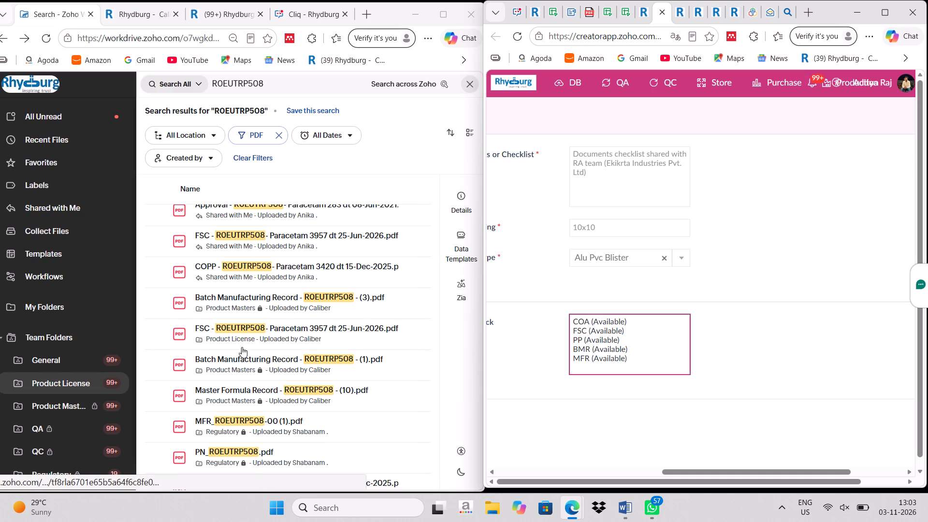
pyautogui.scroll(-1, 284, 351)
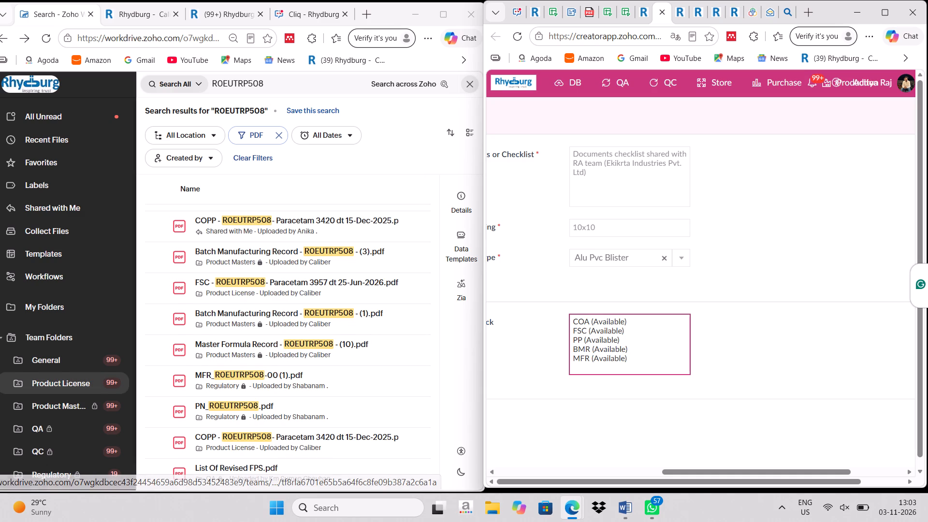
pyautogui.scroll(10, 281, 348)
pyautogui.scroll(-5, 285, 347)
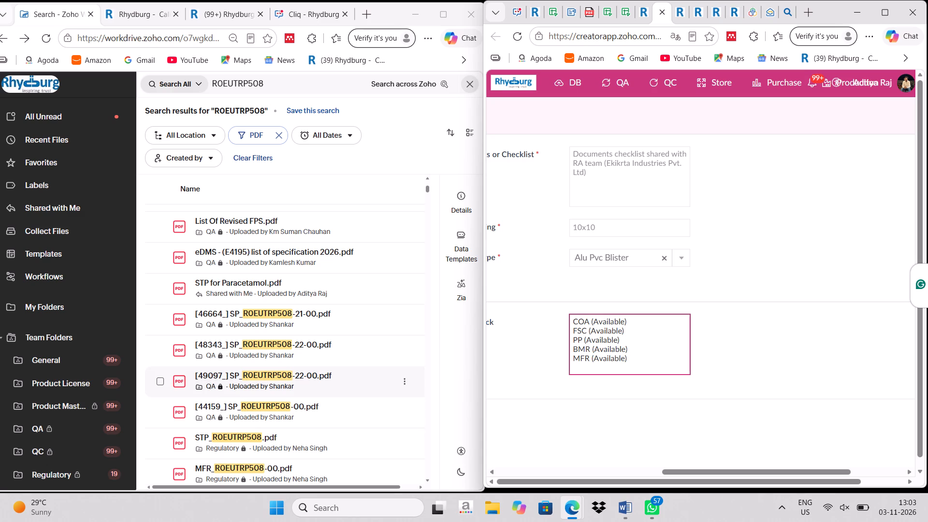
pyautogui.write('STP (Available)')
pyautogui.press('Return')
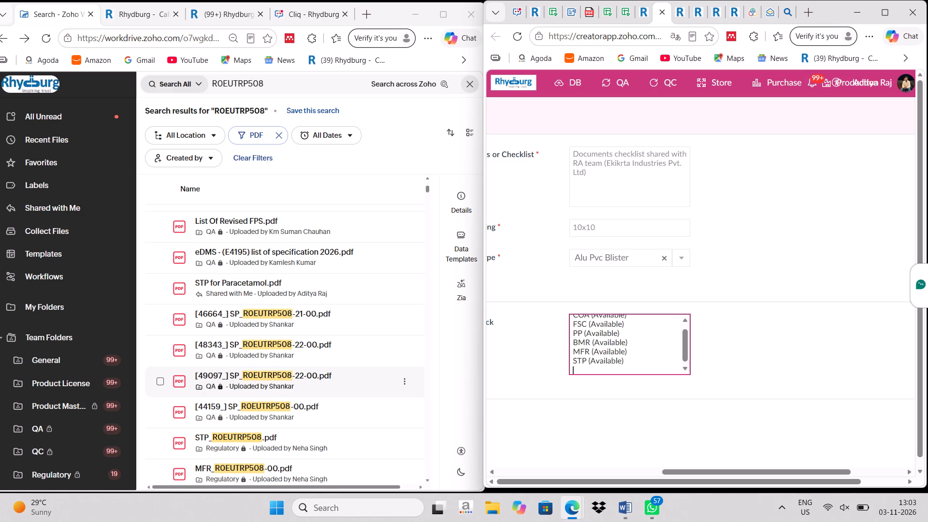
# Check the following search results and add the feedback lines "PVP (Available)" and "AMV (Available)".
pyautogui.scroll(-2, 278, 416)
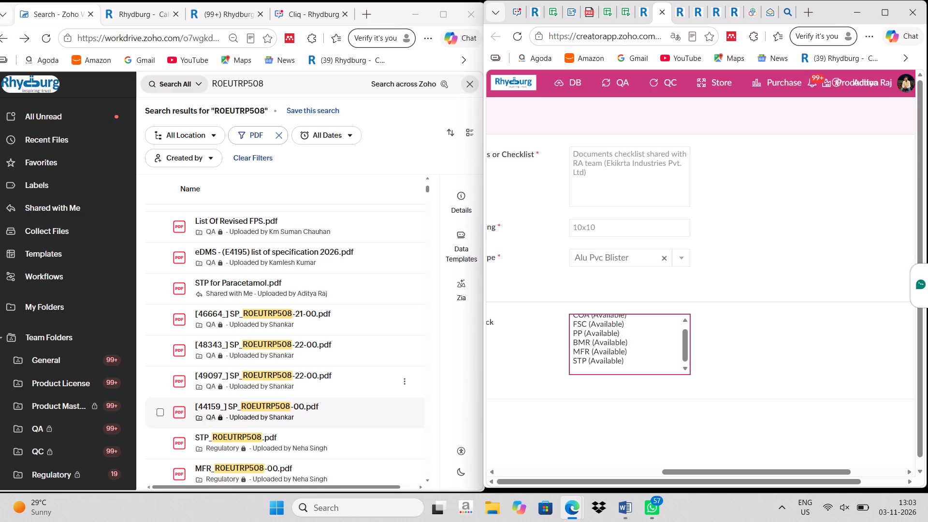
pyautogui.scroll(-2, 362, 286)
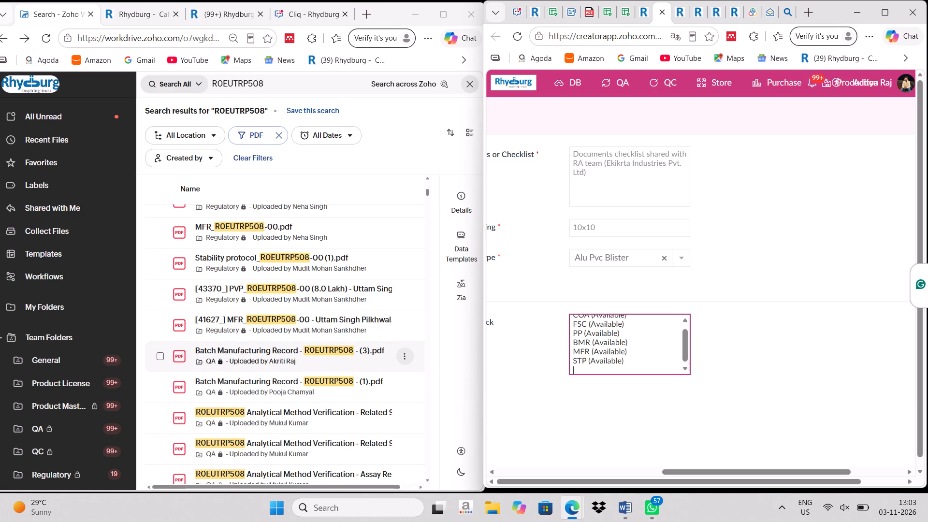
pyautogui.scroll(1, 583, 351)
pyautogui.scroll(-2, 583, 351)
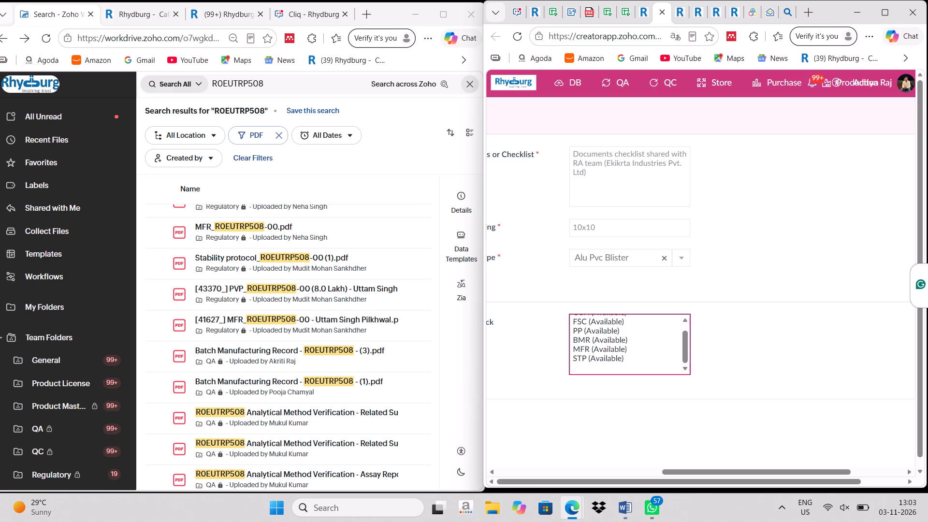
pyautogui.write('PVP (Available)')
pyautogui.press('Return')
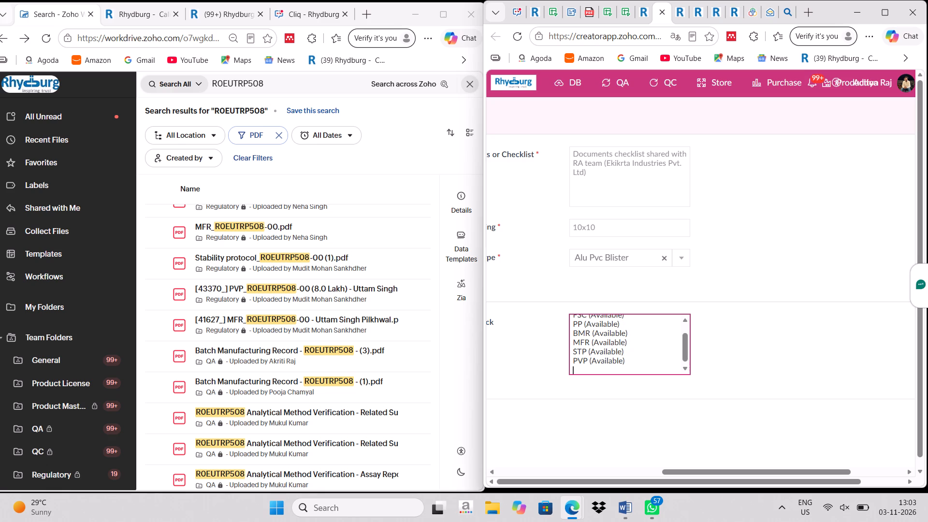
pyautogui.write('AMV (Available)')
# Check the following R0EUTRP508 search results for batch records and add the feedback line "BPR (Available)".
pyautogui.scroll(-1, 294, 343)
pyautogui.scroll(-1, 300, 387)
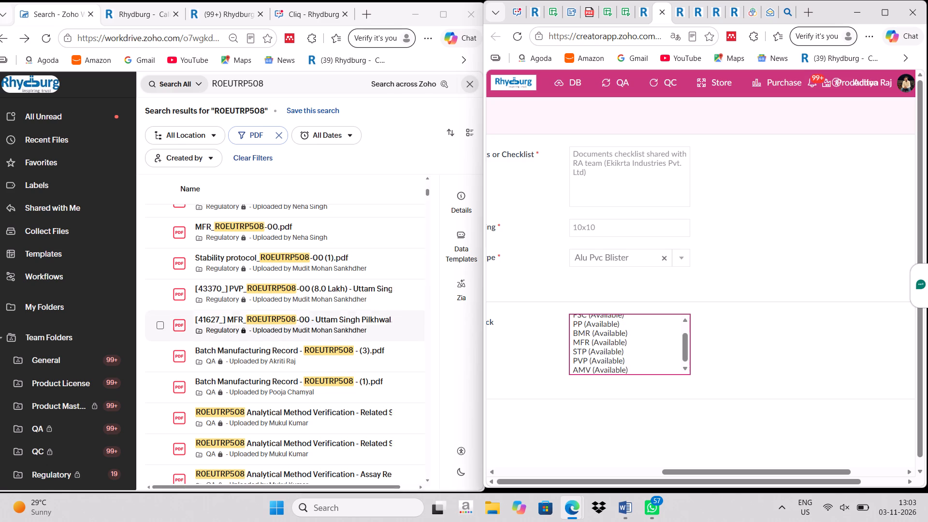
pyautogui.scroll(-2, 301, 412)
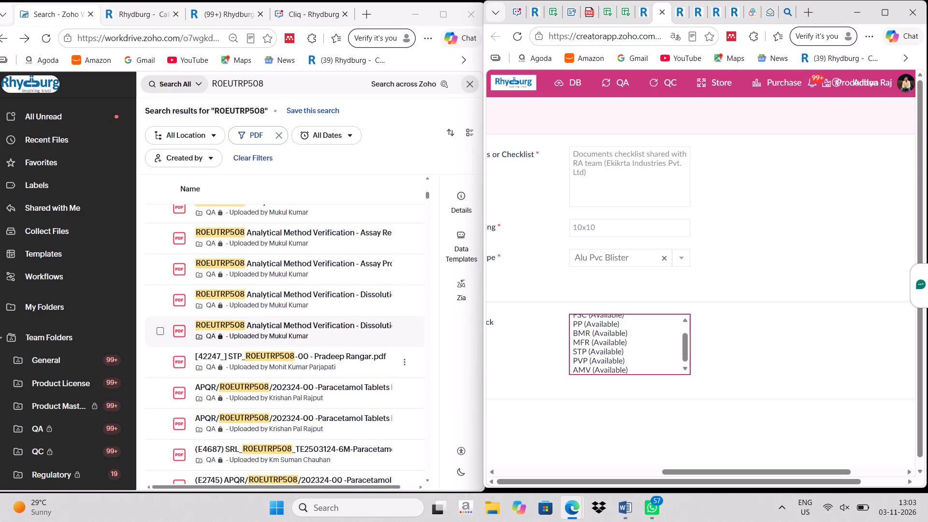
pyautogui.scroll(2, 278, 334)
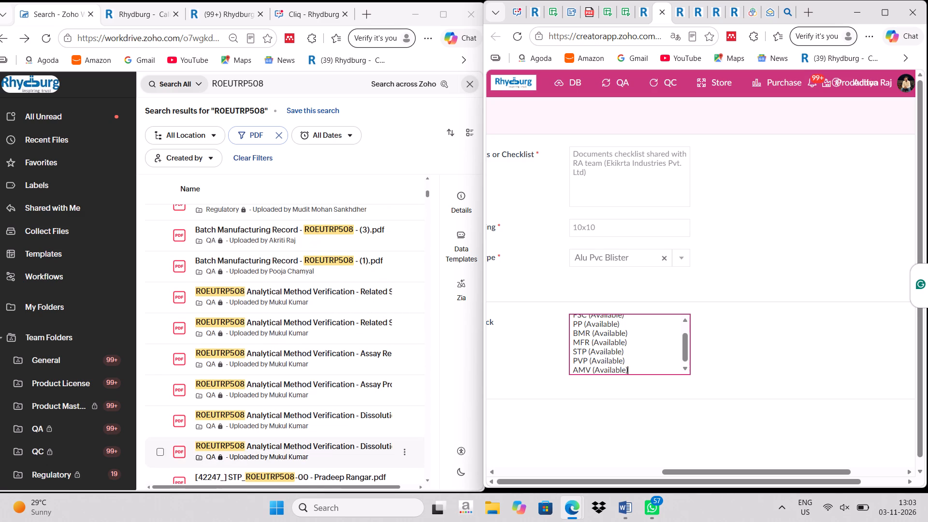
pyautogui.scroll(1, 278, 335)
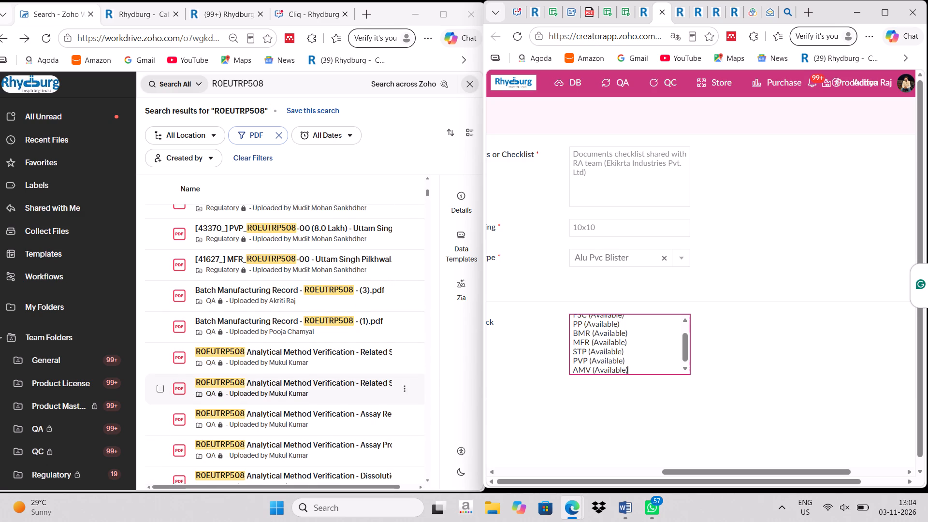
pyautogui.scroll(-7, 278, 335)
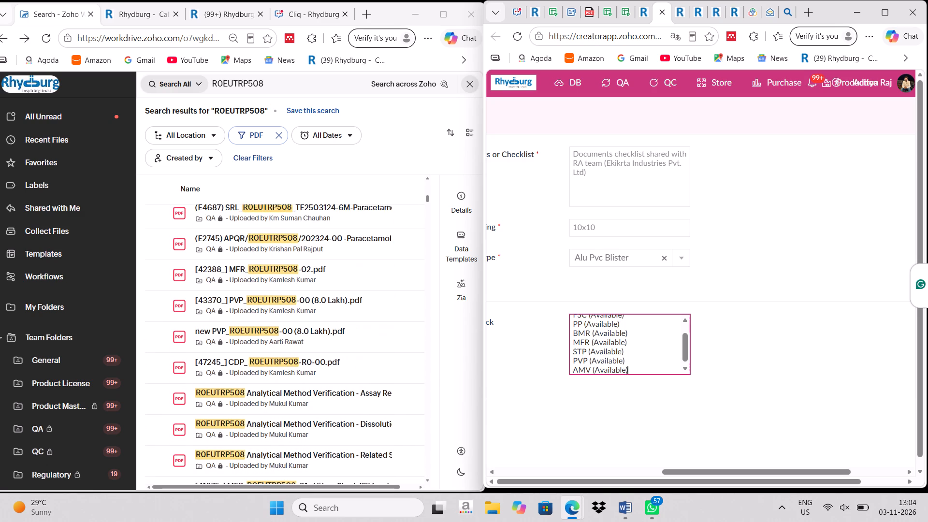
pyautogui.scroll(-1, 278, 335)
pyautogui.scroll(-1, 287, 373)
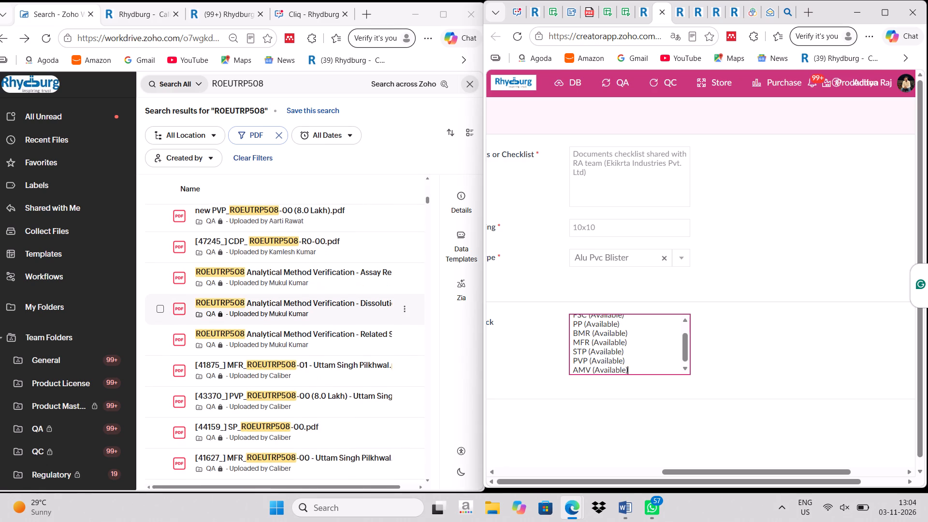
pyautogui.scroll(-3, 287, 373)
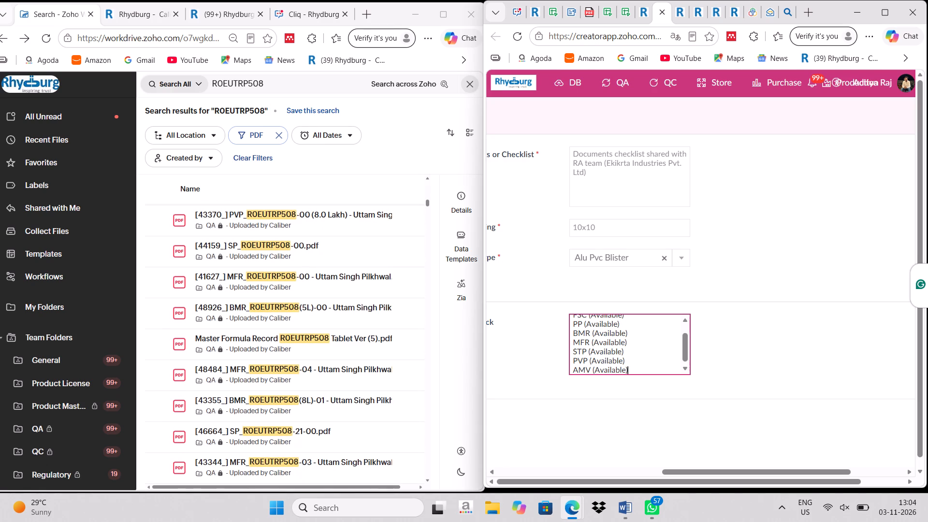
pyautogui.scroll(-2, 287, 373)
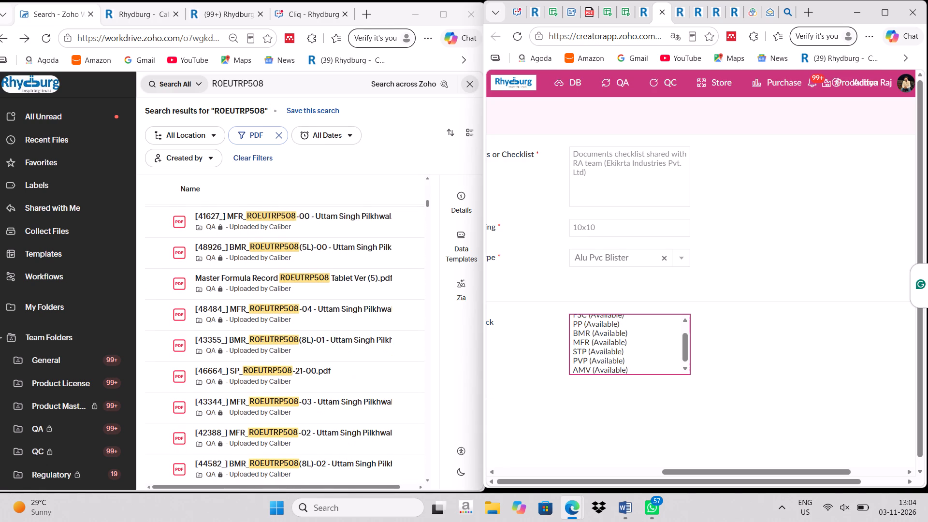
pyautogui.scroll(-3, 287, 373)
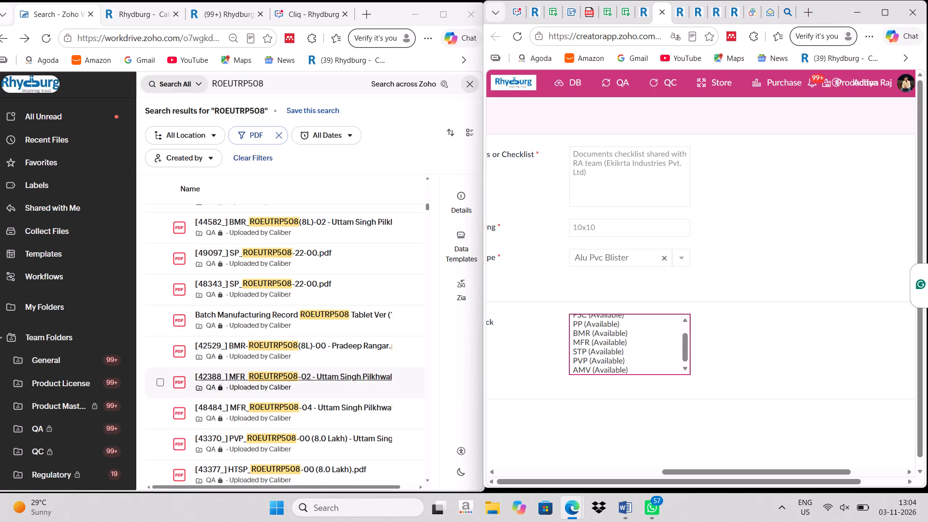
pyautogui.press('Return')
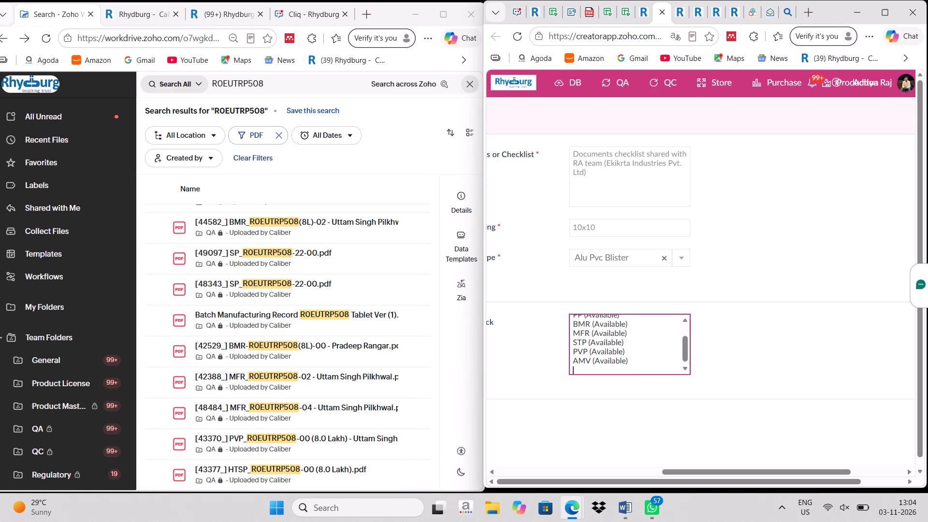
pyautogui.write('BPR (Available)')
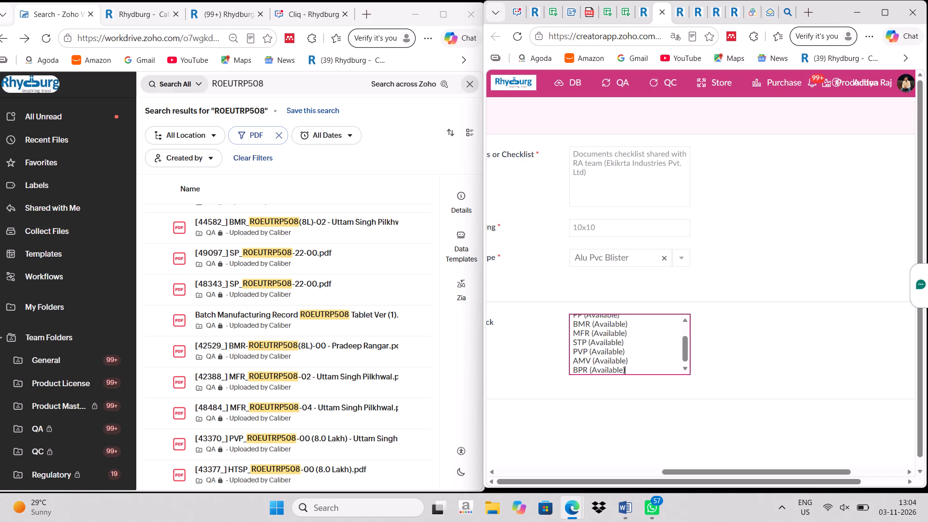
# Look further down the search results for process validation reports and add the feedback line "PVR (Available)".
pyautogui.scroll(-3, 345, 362)
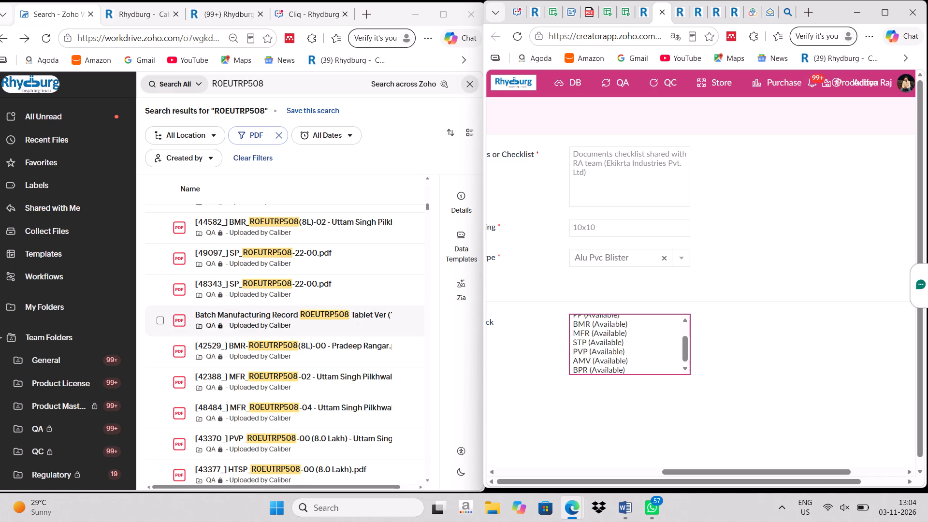
pyautogui.scroll(-6, 341, 348)
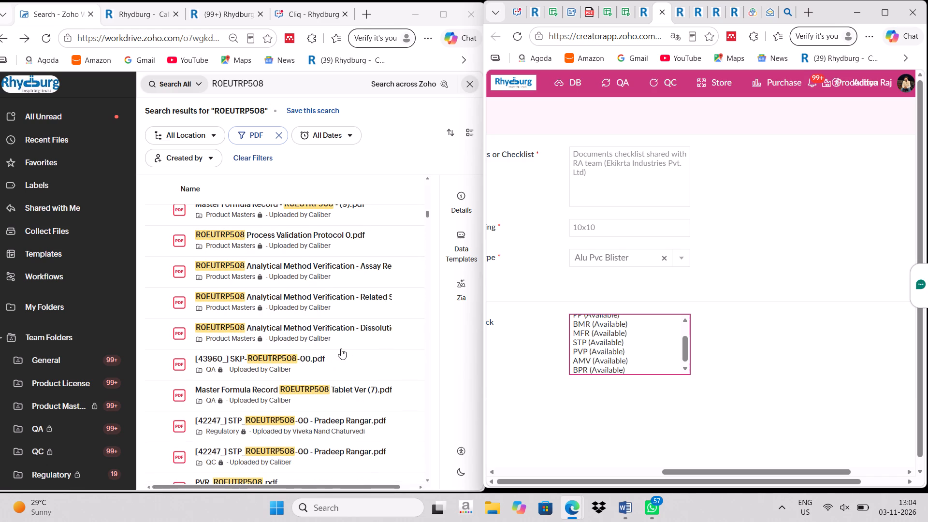
pyautogui.scroll(1, 338, 347)
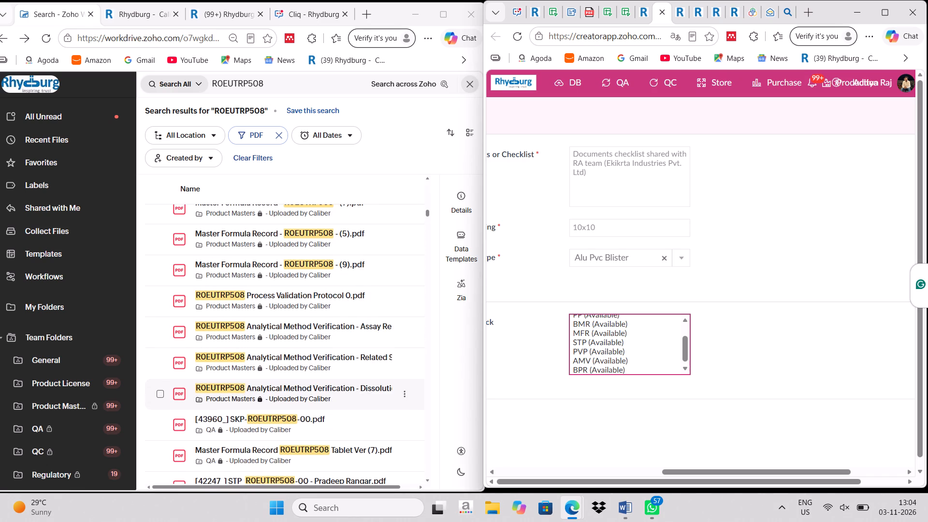
pyautogui.scroll(-5, 338, 347)
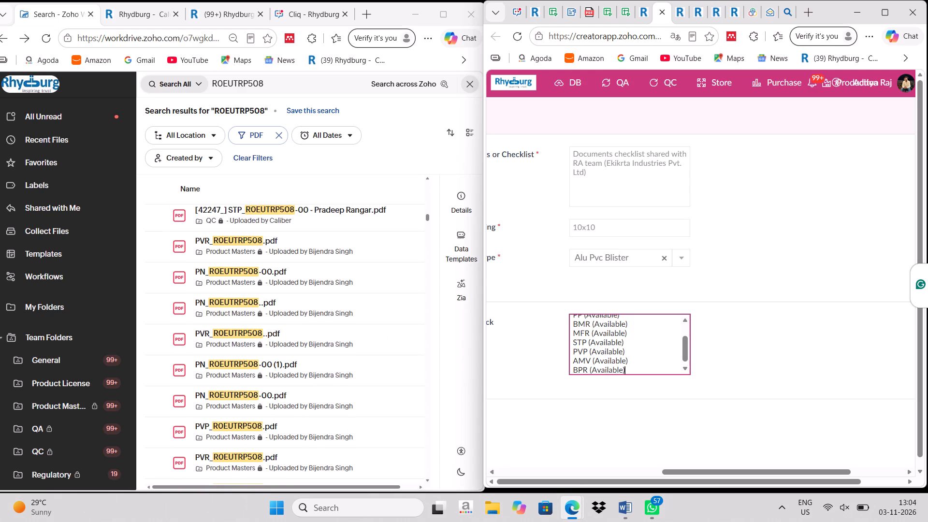
pyautogui.scroll(-5, 338, 347)
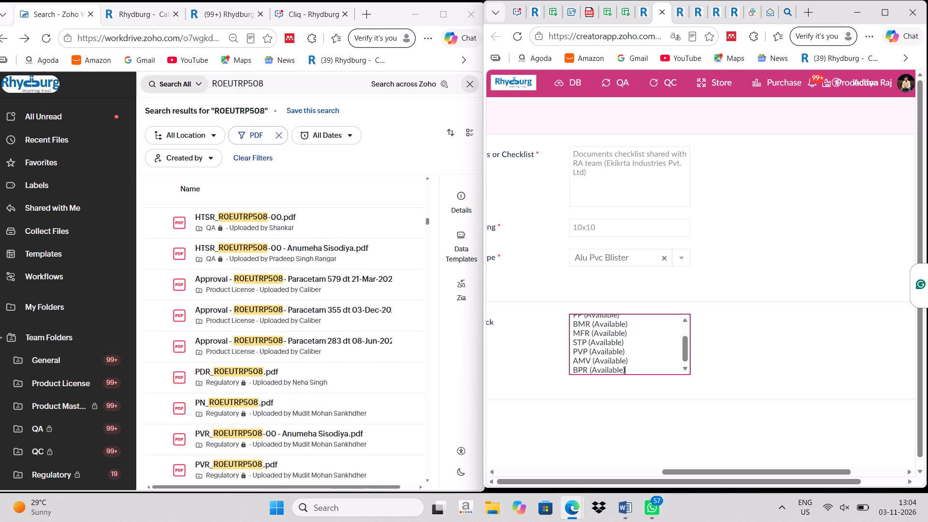
pyautogui.scroll(-1, 338, 347)
pyautogui.rightClick(338, 347)
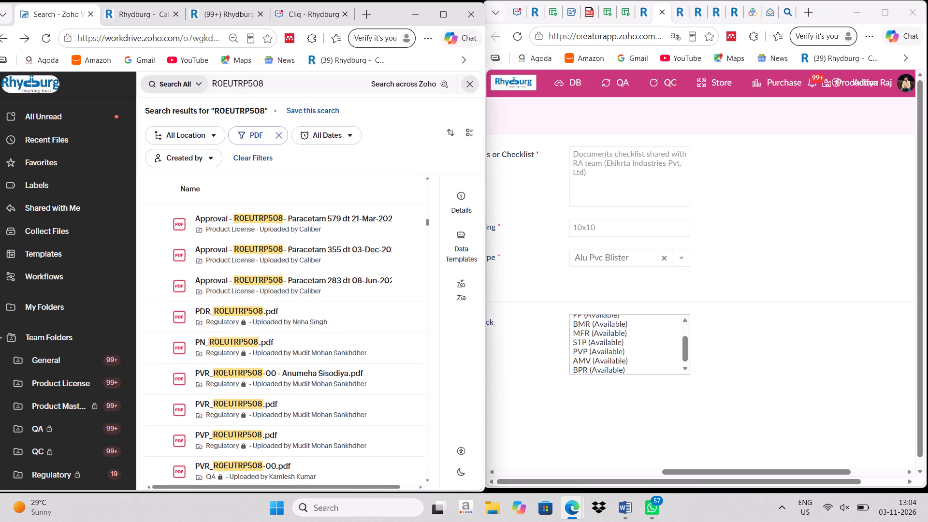
pyautogui.scroll(3, 607, 342)
pyautogui.scroll(-1, 607, 342)
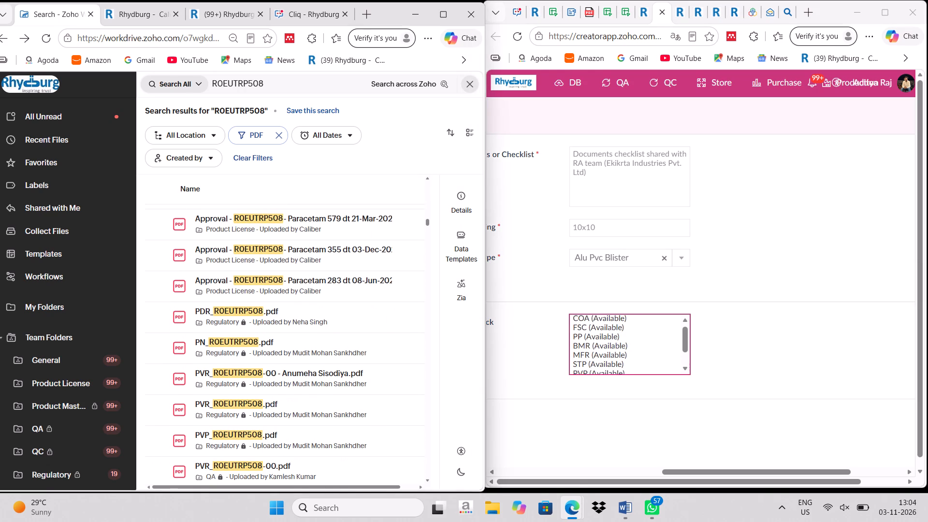
pyautogui.scroll(-2, 607, 342)
pyautogui.click(628, 369)
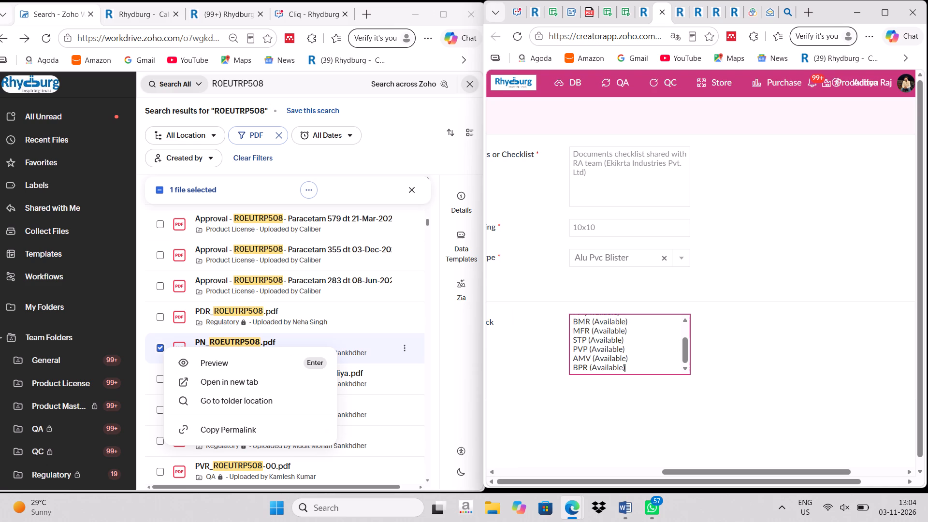
pyautogui.press('Return')
pyautogui.write('PVR')
pyautogui.press('space')
pyautogui.write('(Ava')
pyautogui.write('ilable)')
# Add the feedback line "PDR (Available)" below the PVR line, based on the PDR file in the search results.
pyautogui.press('Return')
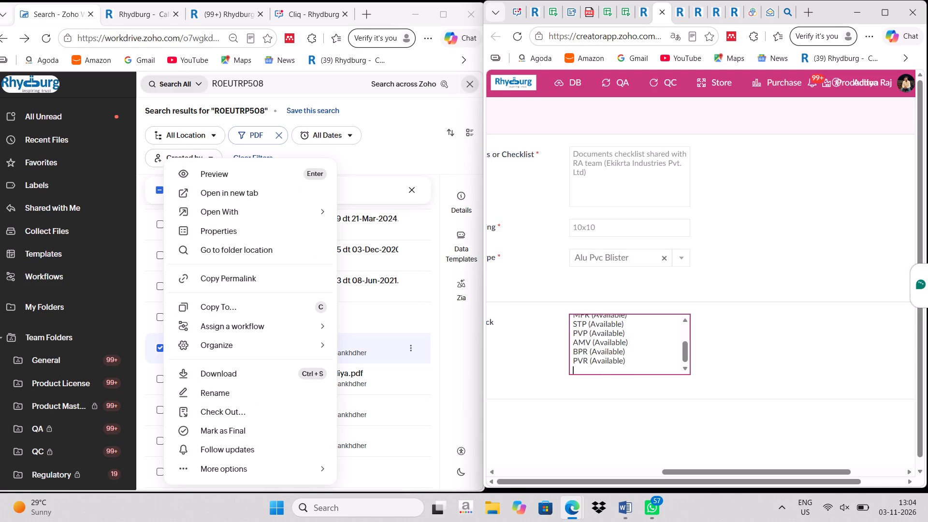
pyautogui.click(388, 112)
pyautogui.click(410, 186)
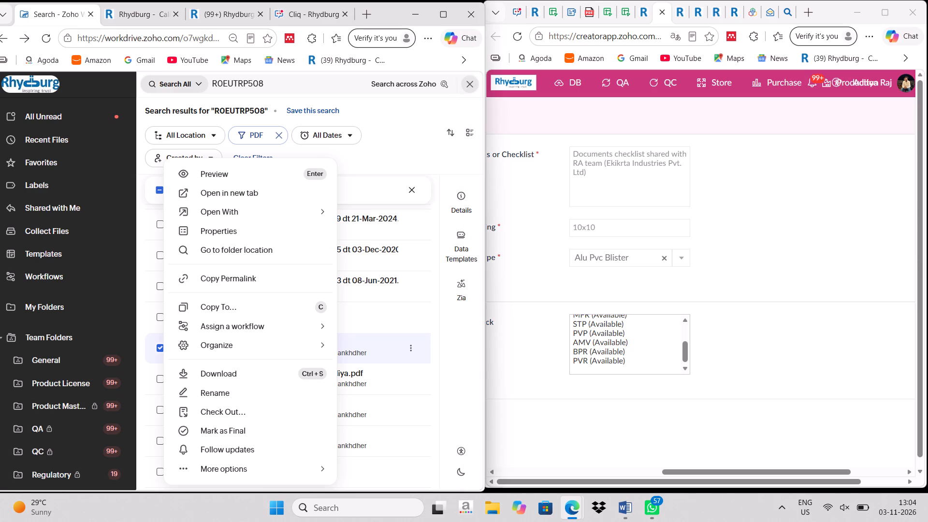
pyautogui.click(158, 347)
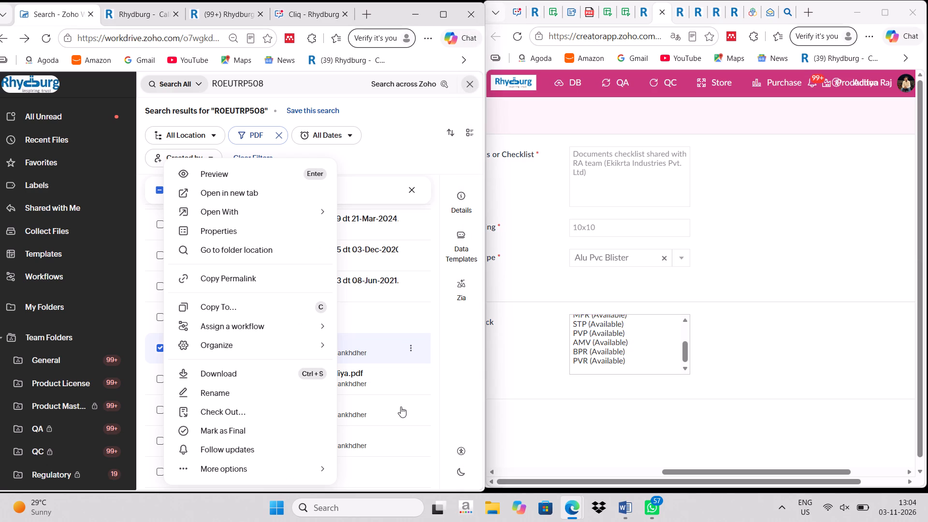
pyautogui.click(402, 406)
pyautogui.click(592, 369)
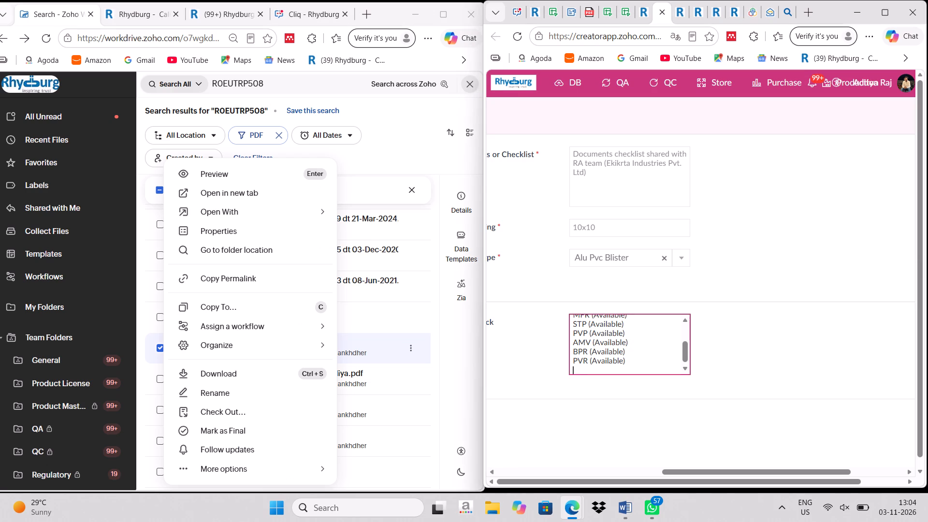
pyautogui.write('PDR')
pyautogui.press('space')
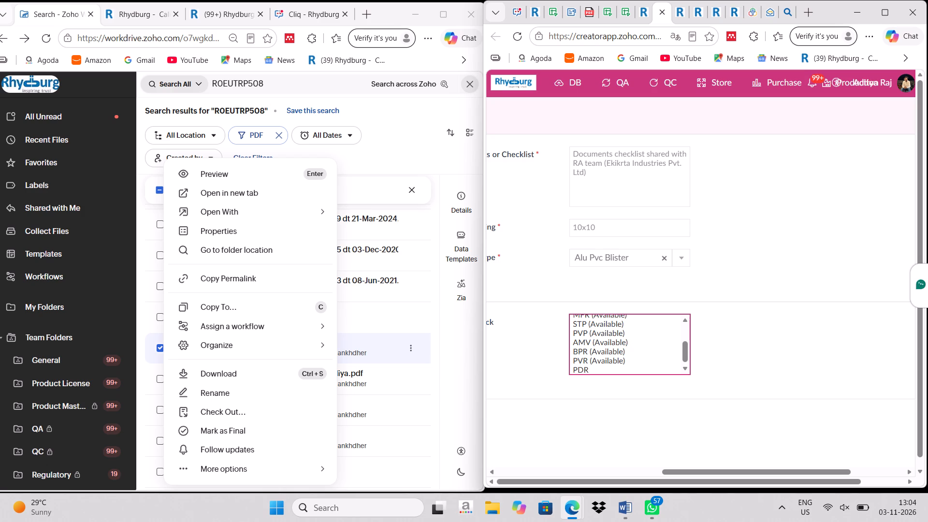
pyautogui.hotkey('shift', '(')
pyautogui.hotkey('shift', 'a')
pyautogui.write('vailable')
pyautogui.hotkey('shift', ')')
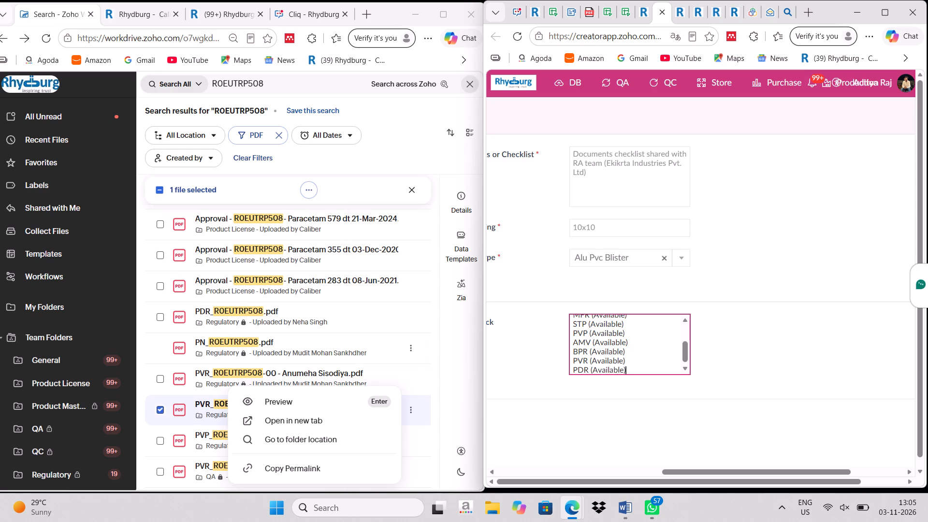
# Examine the further R0EUTRP508 search results for other checklist documents not yet listed in the feedback.
pyautogui.scroll(-2, 314, 345)
pyautogui.click(439, 354)
pyautogui.scroll(-1, 270, 362)
pyautogui.scroll(-1, 245, 314)
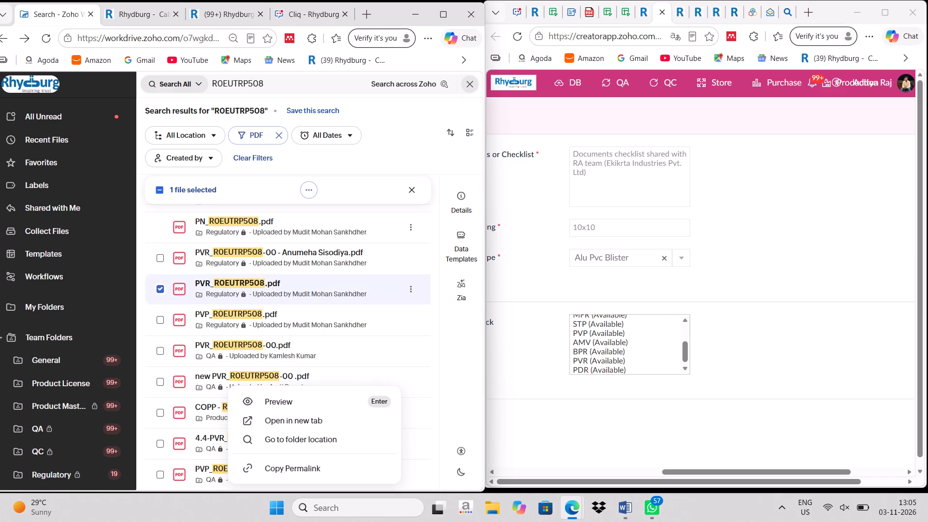
pyautogui.scroll(-5, 245, 314)
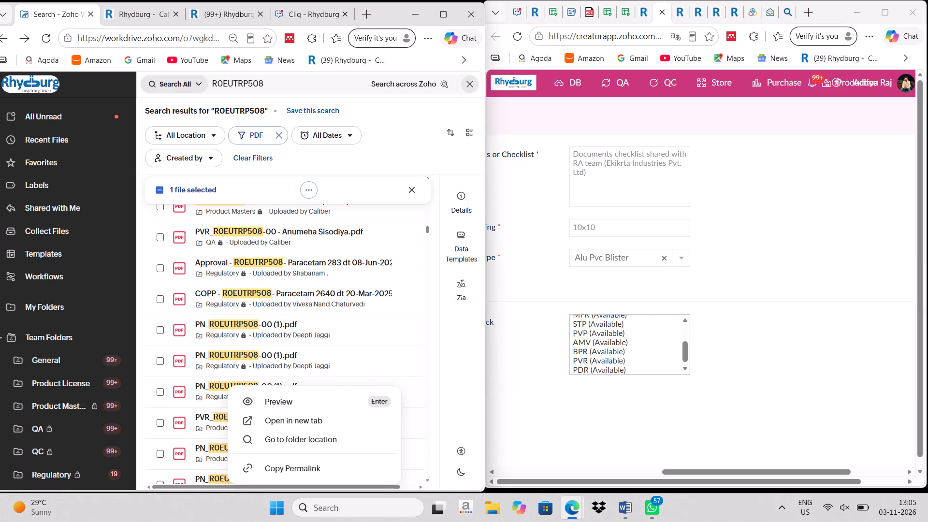
pyautogui.scroll(-6, 245, 314)
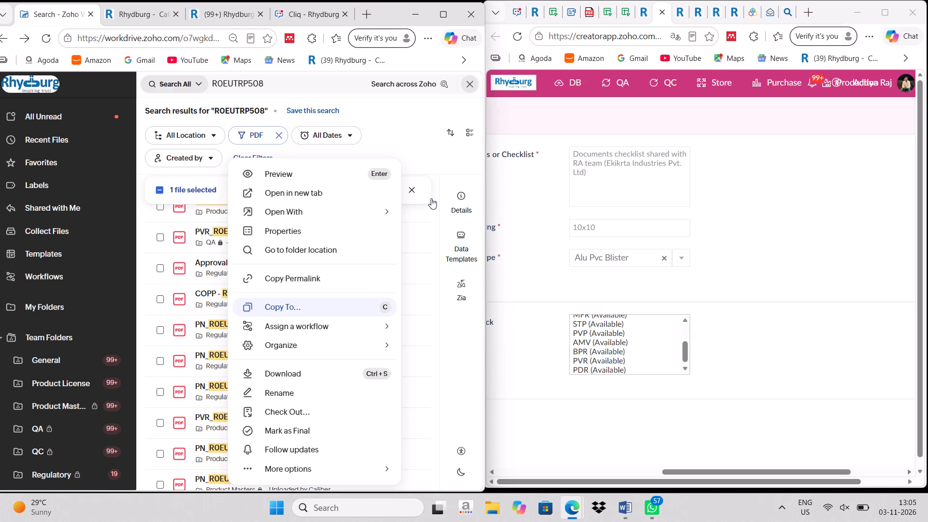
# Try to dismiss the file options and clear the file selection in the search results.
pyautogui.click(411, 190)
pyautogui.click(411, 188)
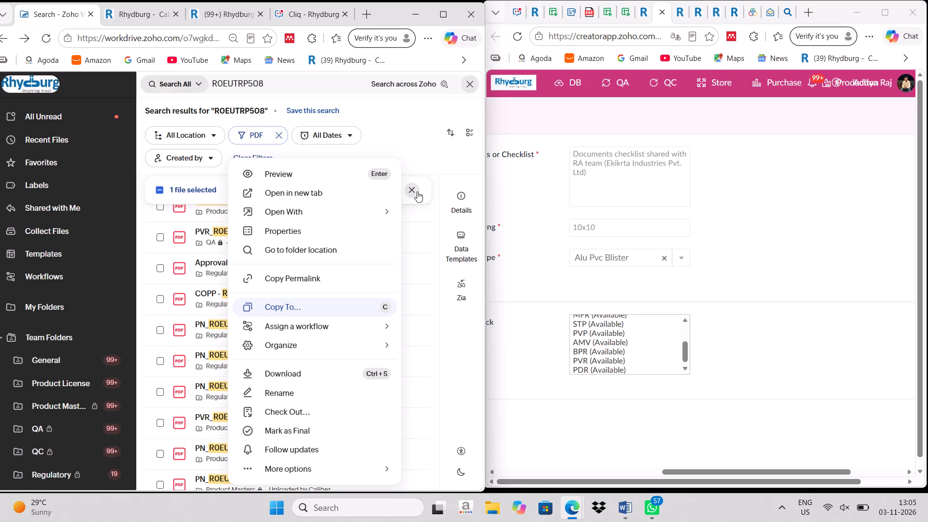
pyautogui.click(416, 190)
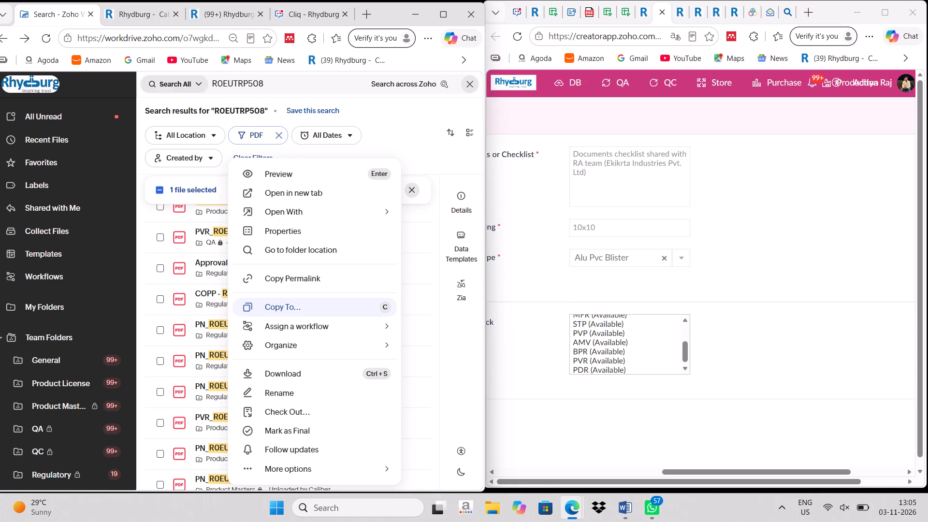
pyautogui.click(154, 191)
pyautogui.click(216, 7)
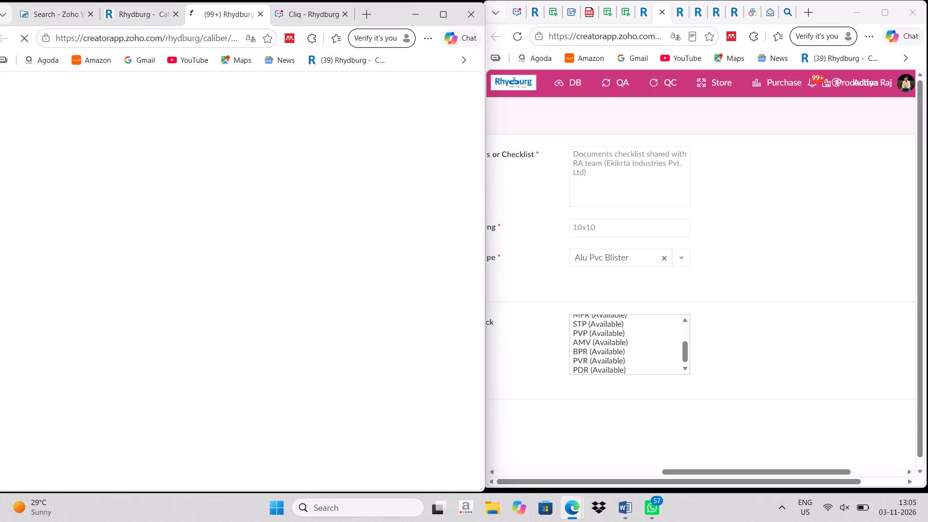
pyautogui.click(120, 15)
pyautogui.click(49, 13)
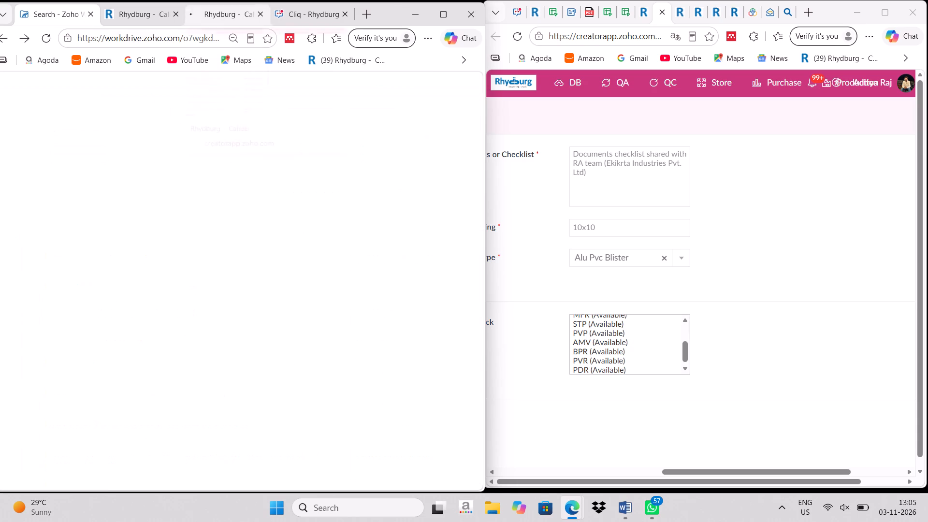
# Make the WorkDrive window slightly narrower and clear the selection of all files in the R0EUTRP508 search results.
pyautogui.click(63, 12)
pyautogui.moveTo(486, 186); pyautogui.dragTo(483, 185)
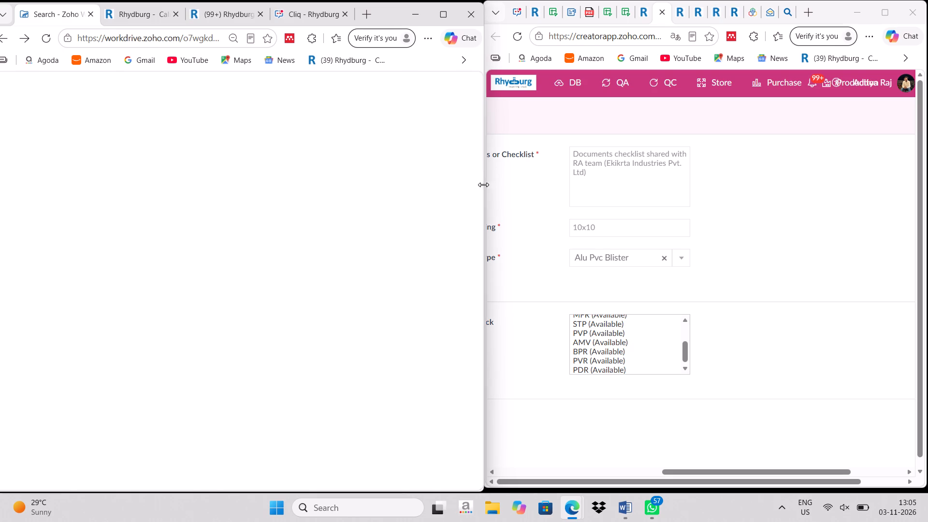
pyautogui.moveTo(483, 185); pyautogui.dragTo(476, 179)
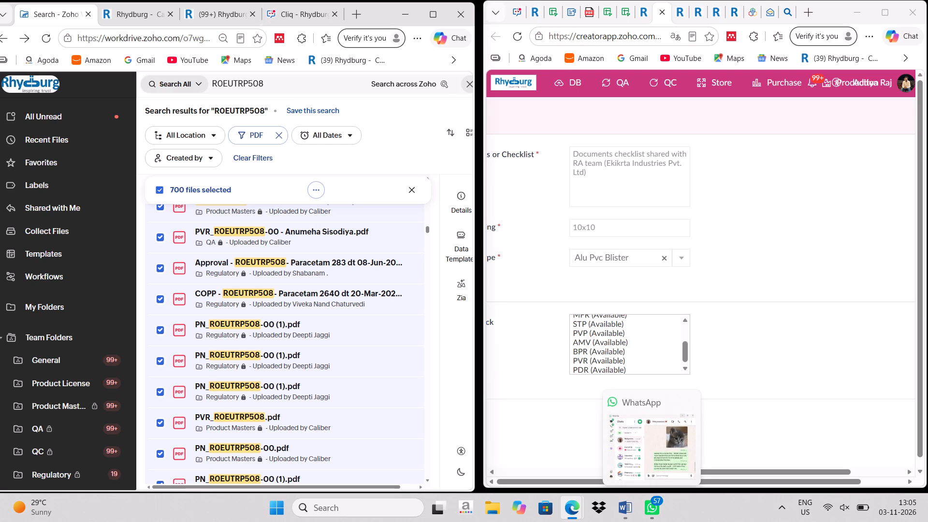
pyautogui.click(314, 188)
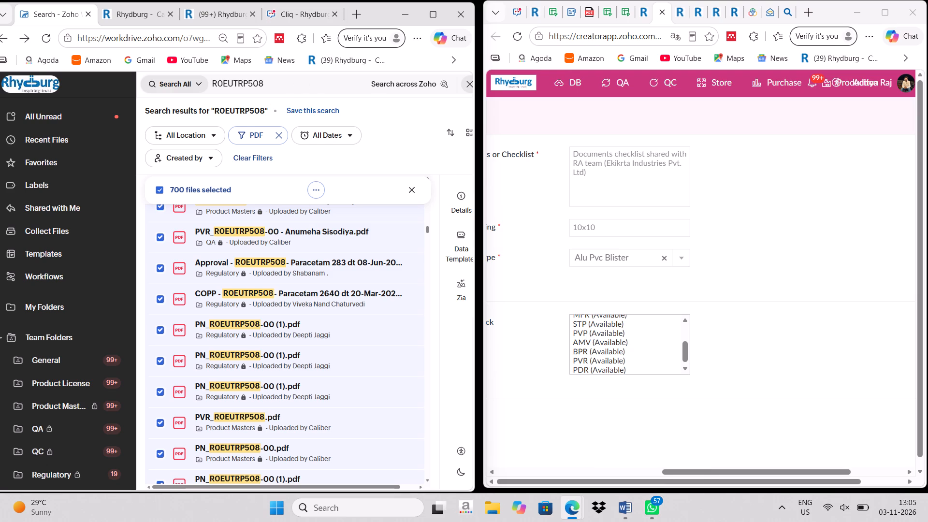
pyautogui.click(412, 190)
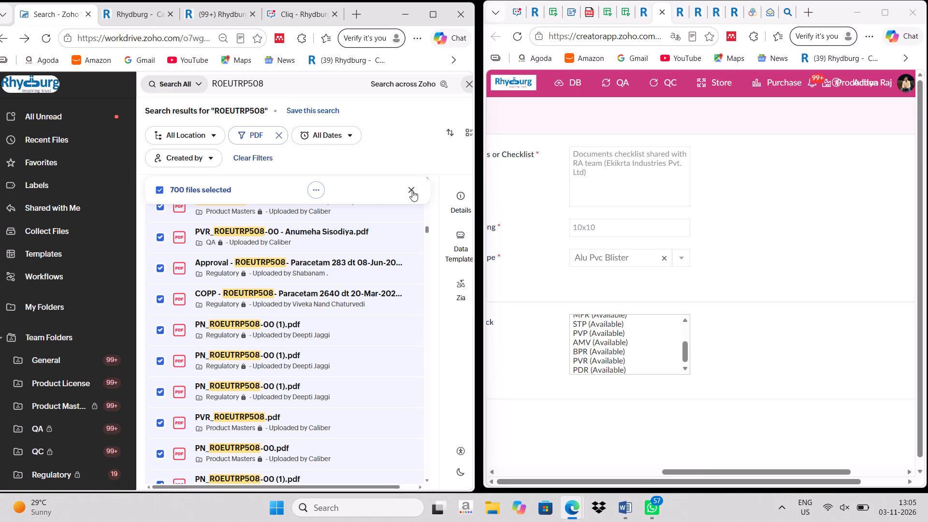
# Replace the PDF filter on the R0EUTRP508 search results with the Folders file type.
pyautogui.click(256, 137)
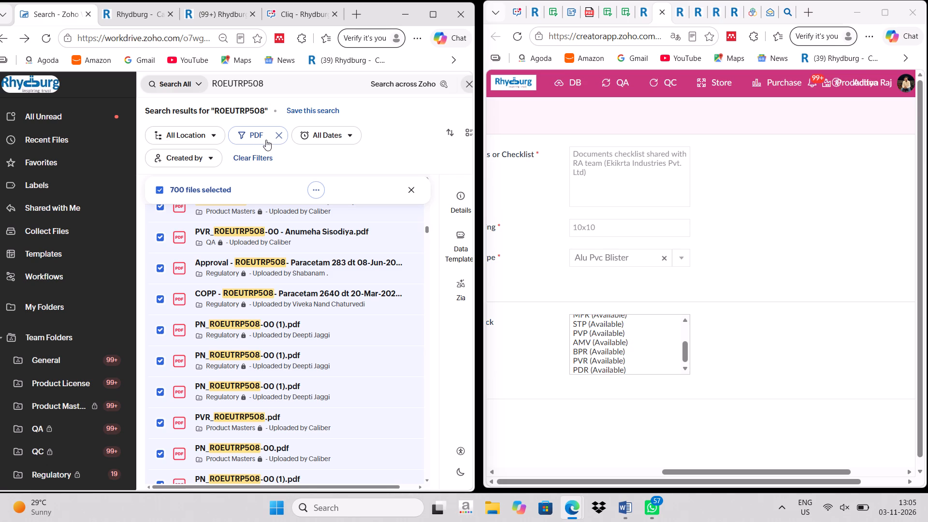
pyautogui.click(277, 136)
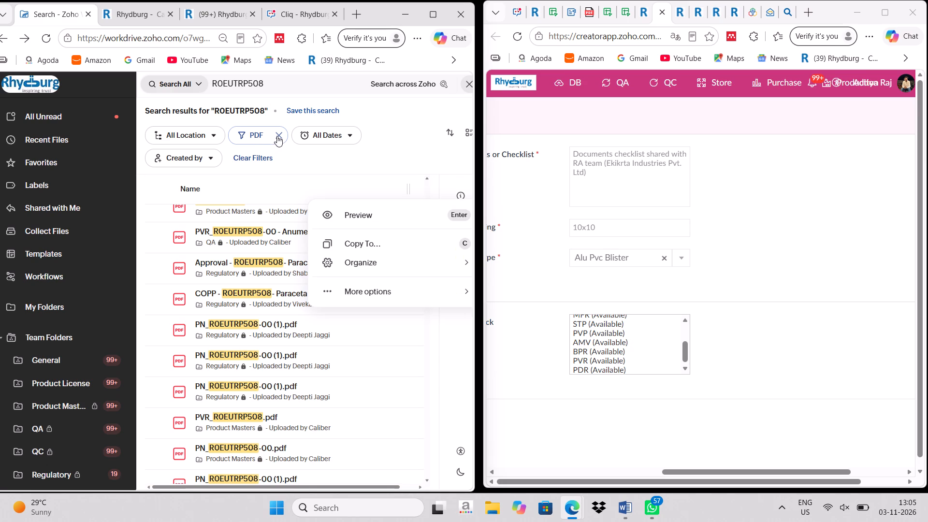
pyautogui.click(277, 135)
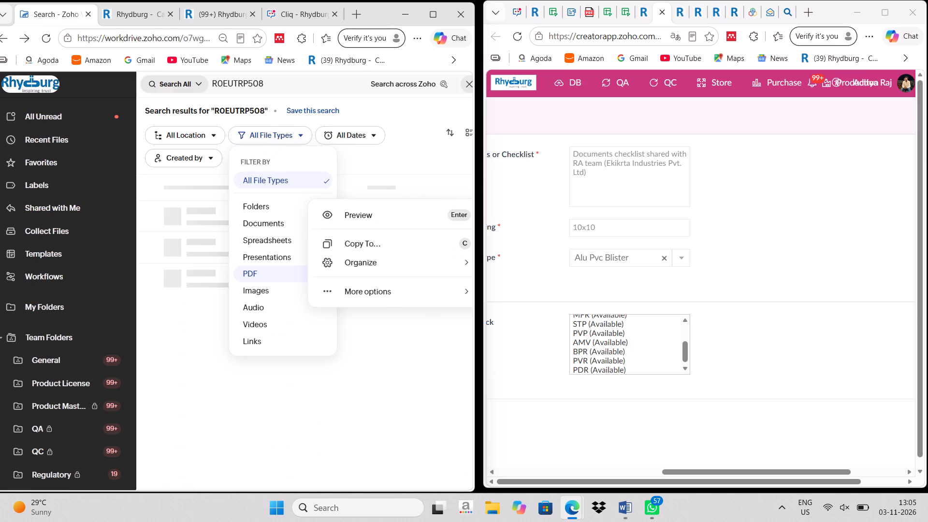
pyautogui.click(262, 210)
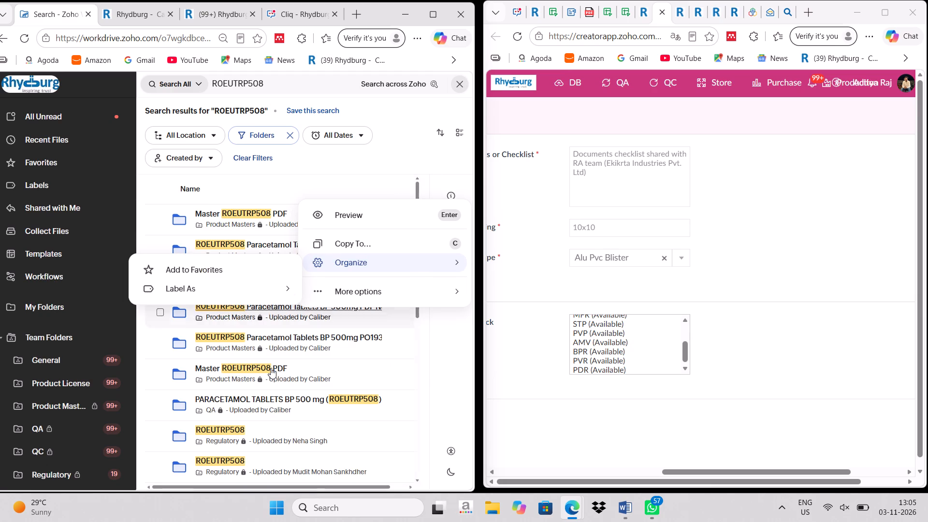
# Examine the Process validation and Stability subfolders of the QA folder PARACETAMOL TABLETS BP 500 mg (R0EUTRP508), and return to the search results.
pyautogui.click(261, 396)
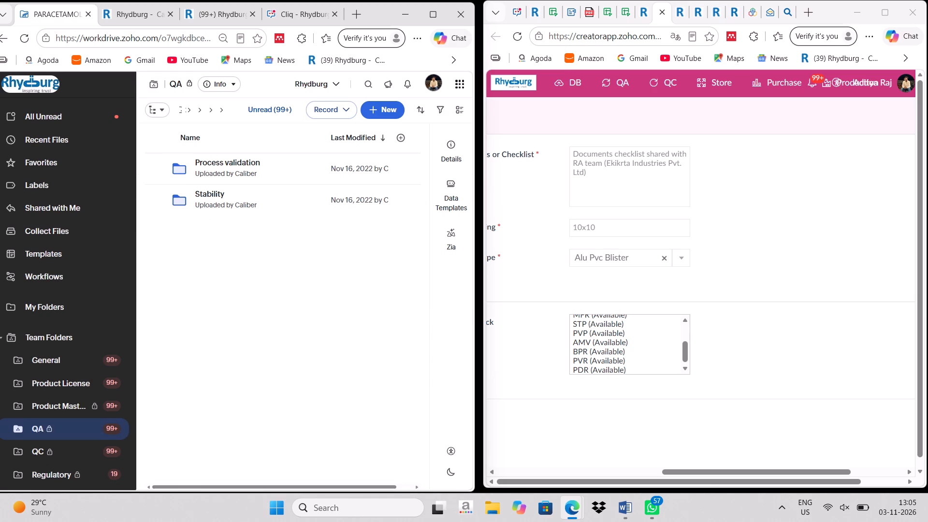
pyautogui.click(203, 163)
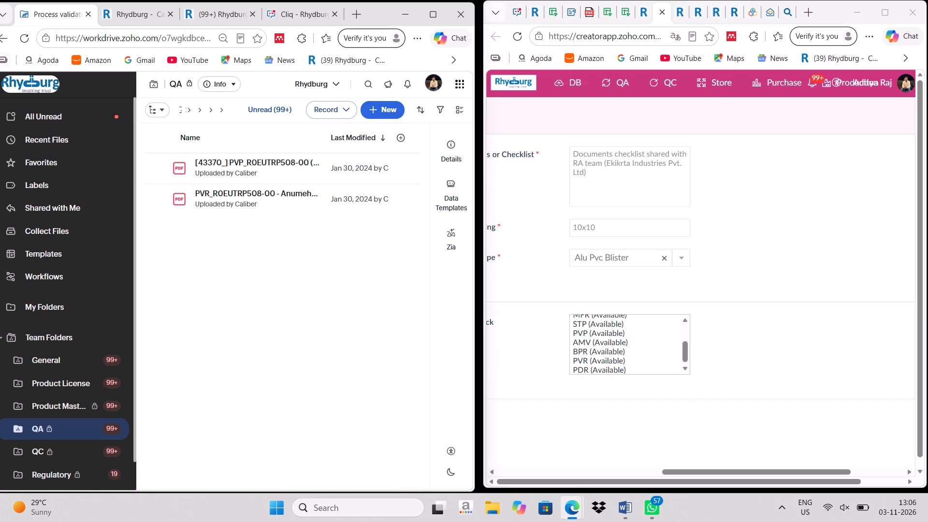
pyautogui.click(7, 40)
pyautogui.click(204, 191)
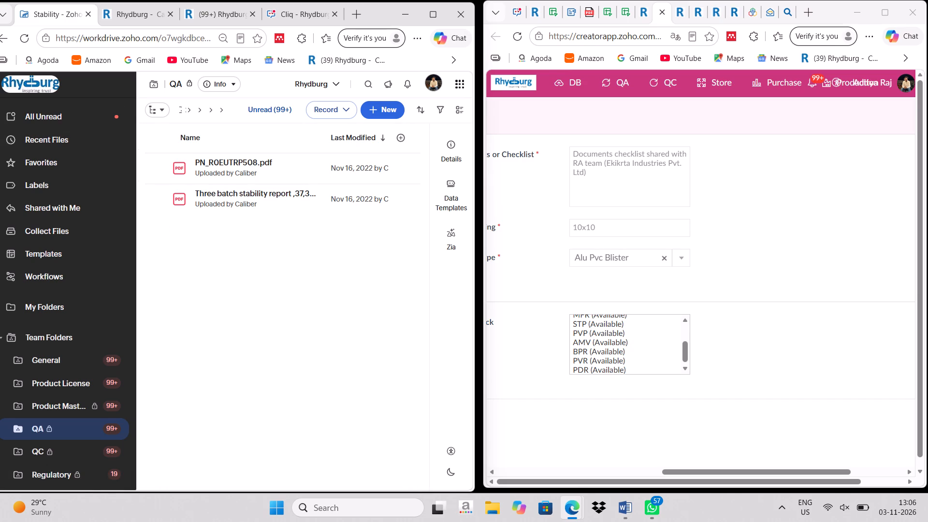
pyautogui.click(4, 32)
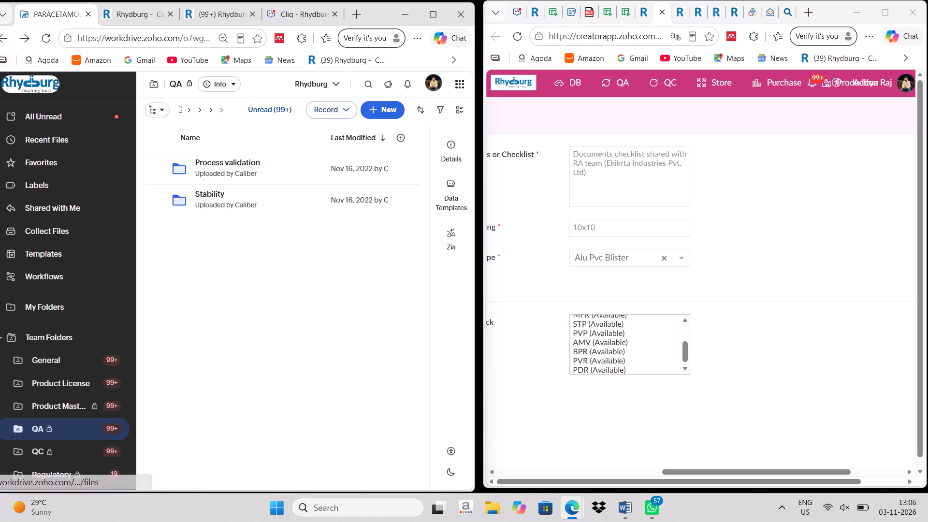
pyautogui.click(0, 36)
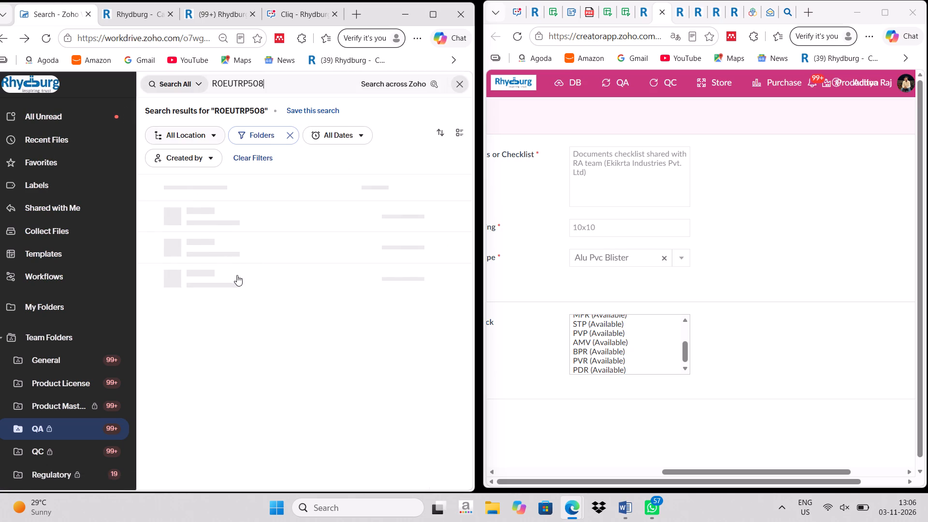
# In Product Masters' first R0EUTRP508 Paracetamol Tablets BP 500mg folder, examine the Assay AMV documents and annexures under Validation.
pyautogui.scroll(4, 237, 275)
pyautogui.click(248, 242)
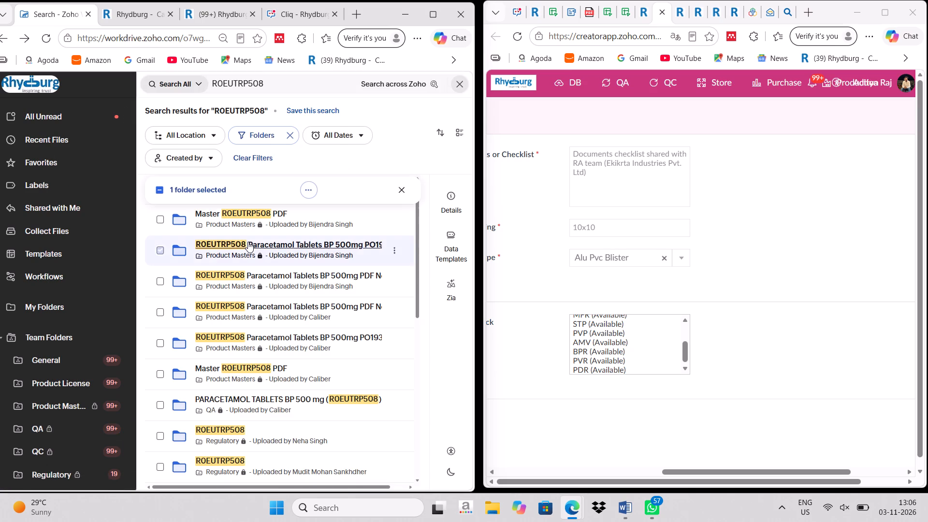
pyautogui.click(251, 158)
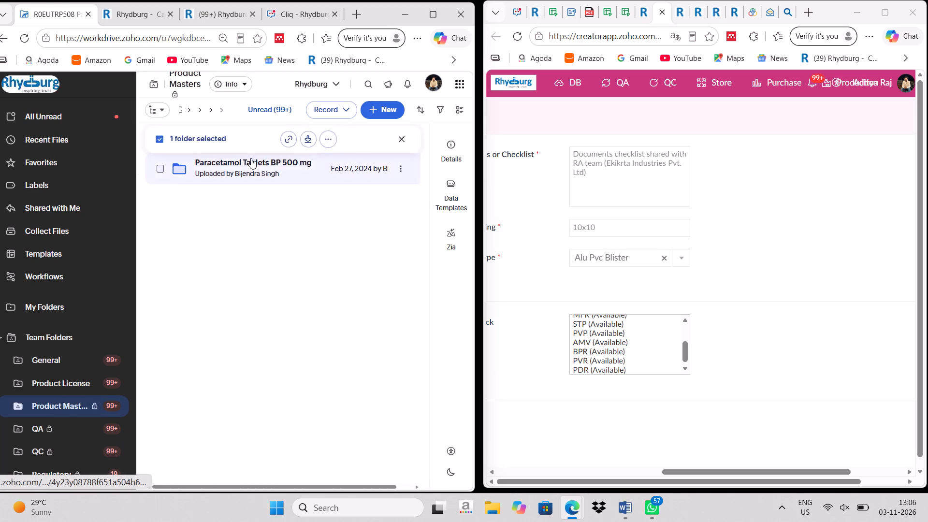
pyautogui.click(217, 191)
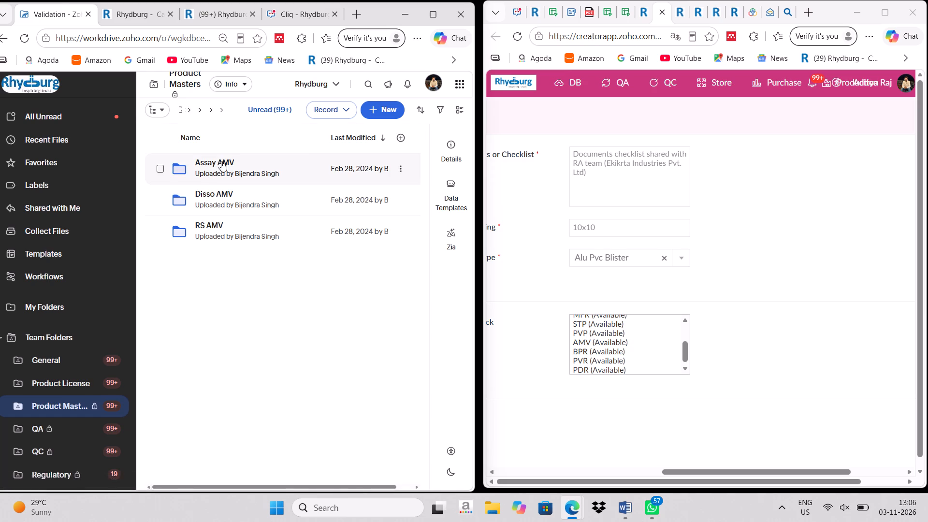
pyautogui.click(221, 161)
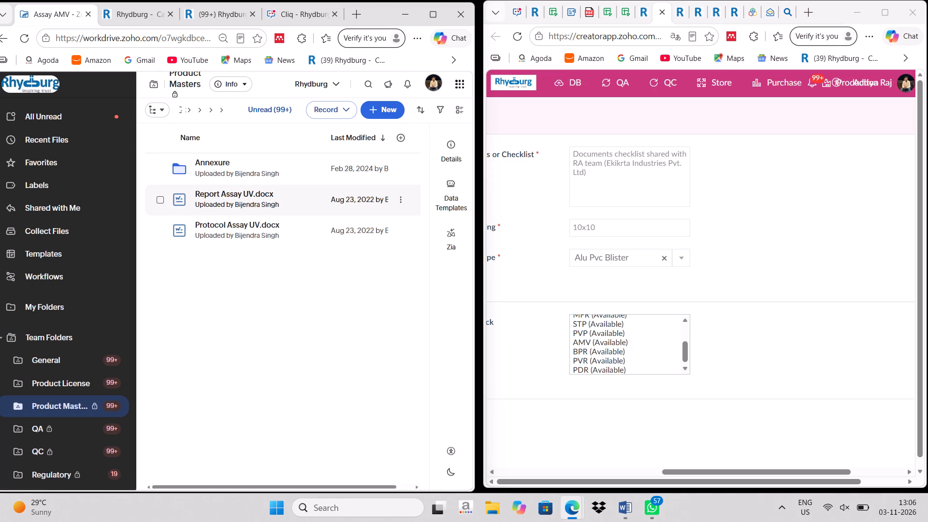
pyautogui.click(226, 162)
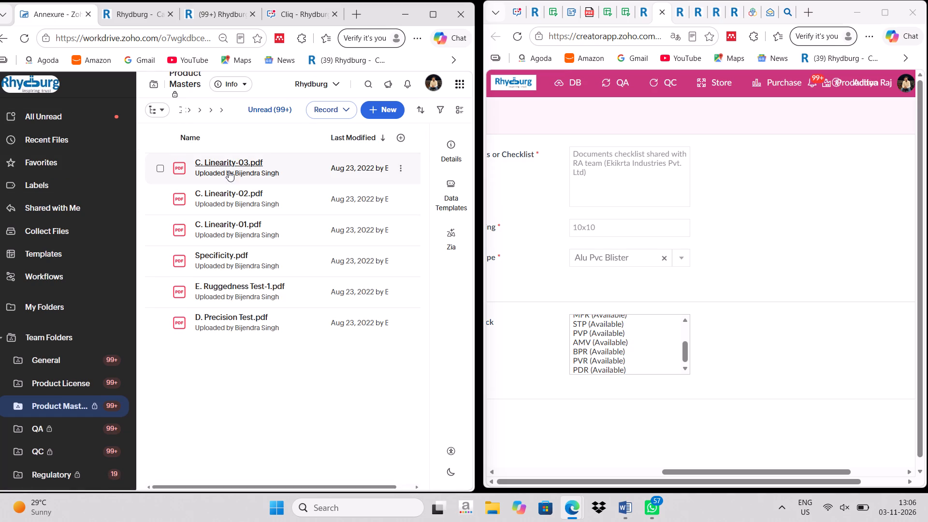
pyautogui.click(3, 43)
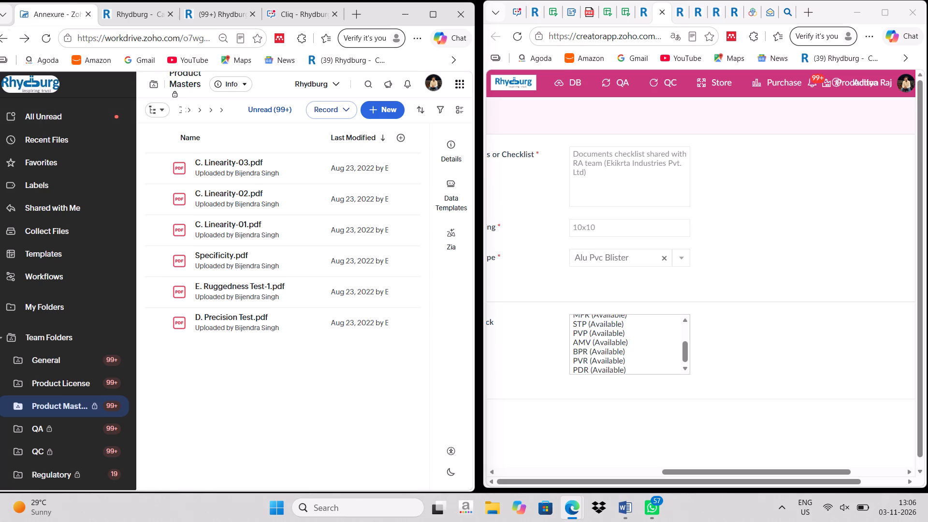
pyautogui.click(3, 43)
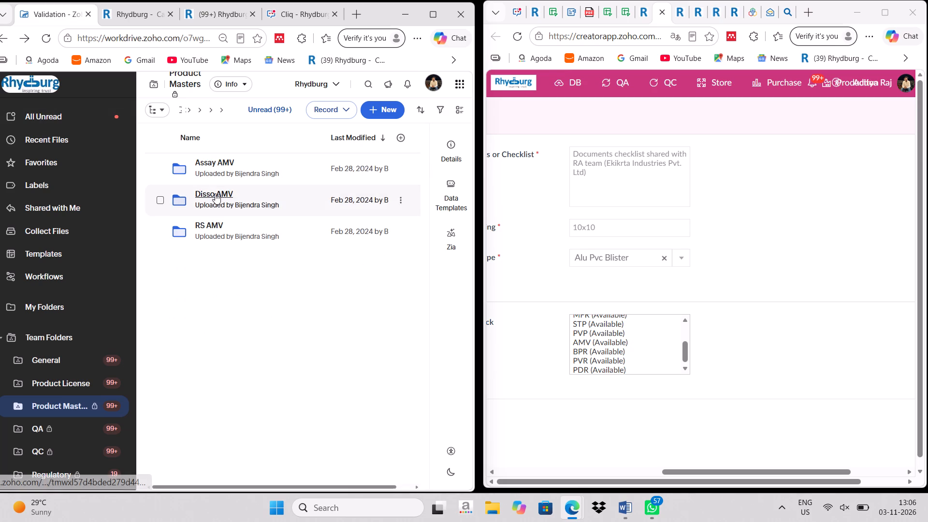
# Examine the Disso AMV folder with its annexures and the RS AMV folder, and return to the folder search results.
pyautogui.click(215, 193)
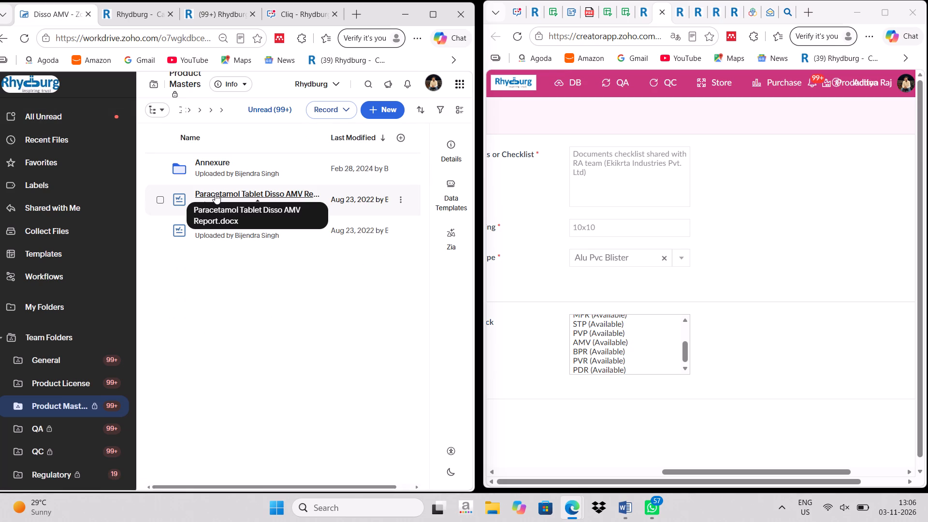
pyautogui.click(217, 158)
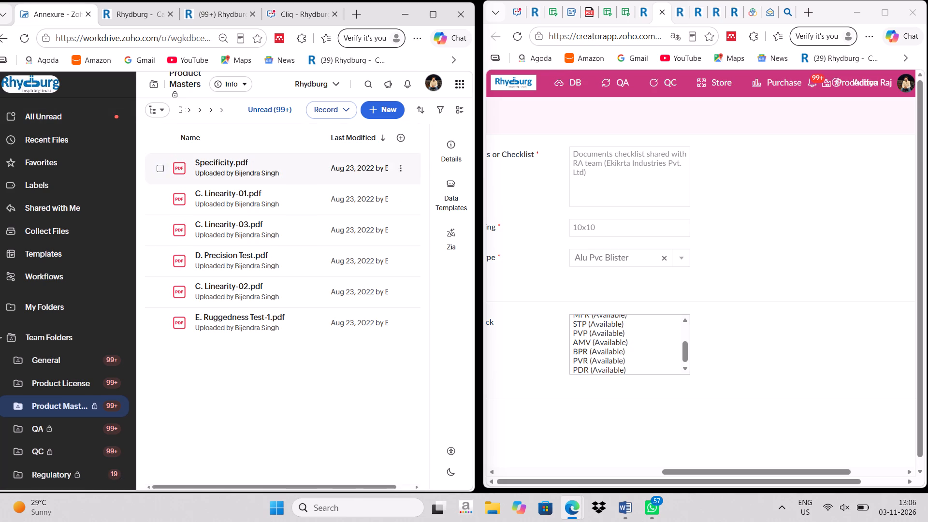
pyautogui.click(0, 36)
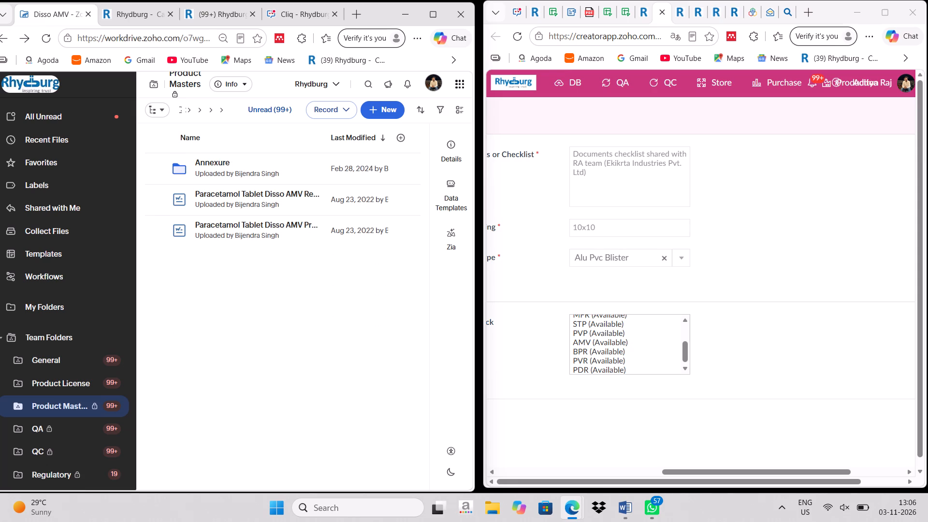
pyautogui.click(0, 36)
pyautogui.click(197, 223)
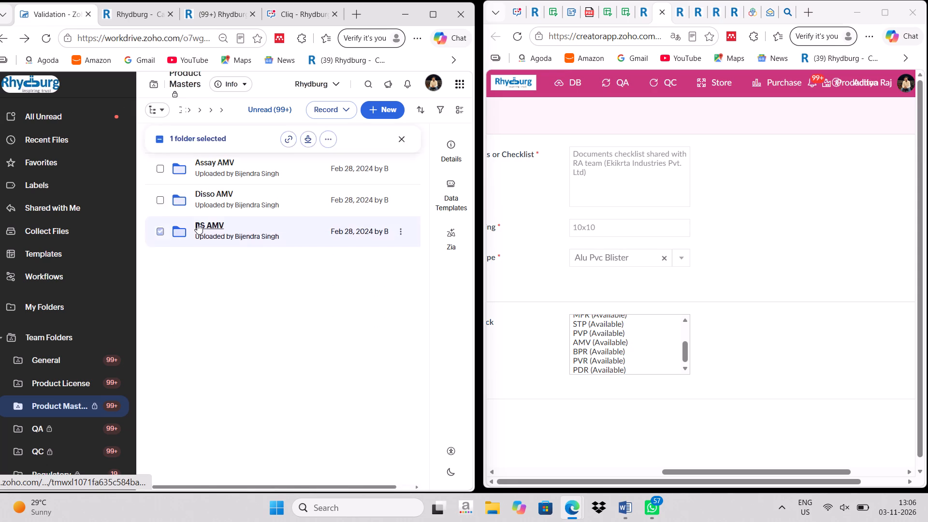
pyautogui.click(5, 43)
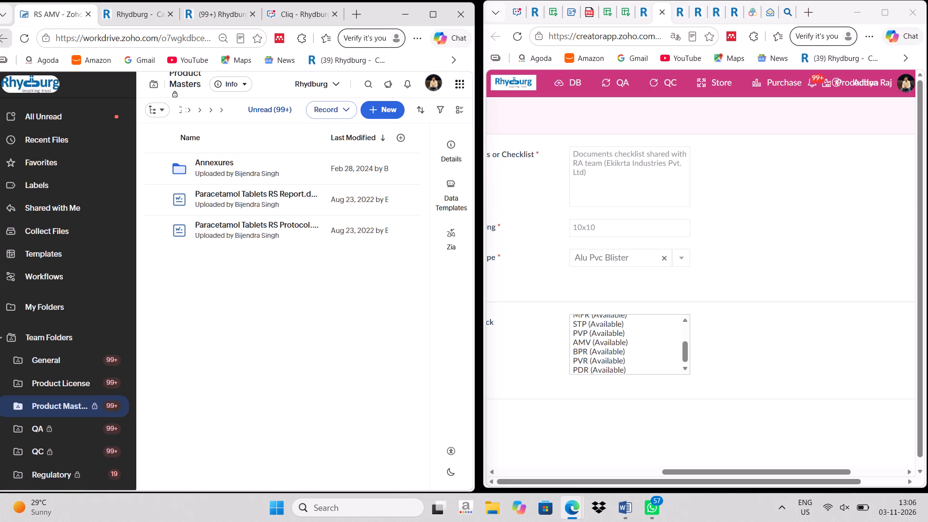
pyautogui.click(5, 43)
pyautogui.click(8, 44)
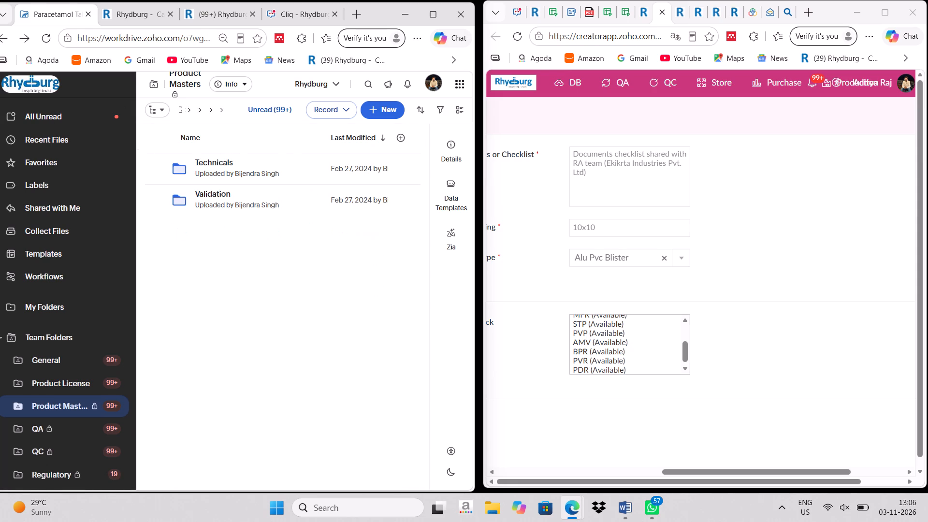
pyautogui.click(0, 33)
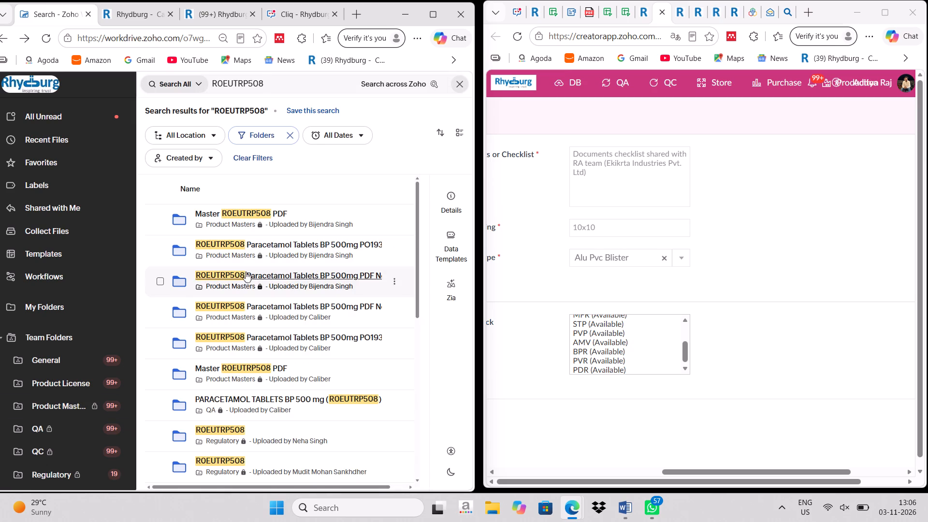
# Examine the Master R0EUTRP508 PDF folder's 10 x 10 COA, Master_R0EFUTRP508 PDF, RM and R0EUTRP508 Paracetamol subfolders for checklist documents.
pyautogui.click(239, 216)
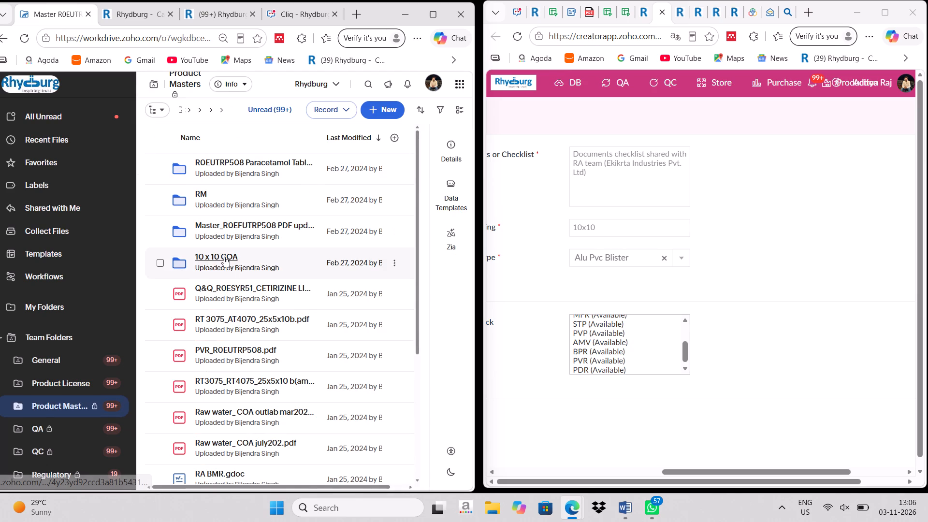
pyautogui.click(224, 257)
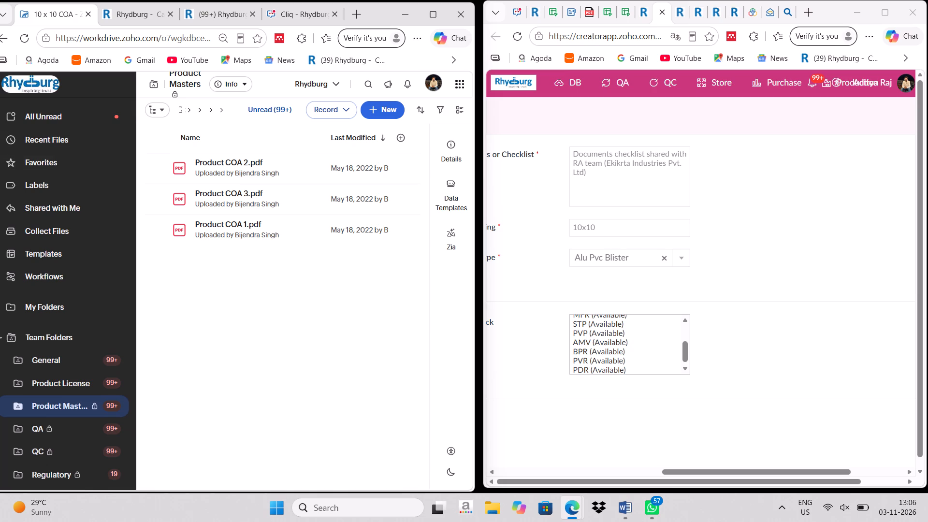
pyautogui.click(3, 36)
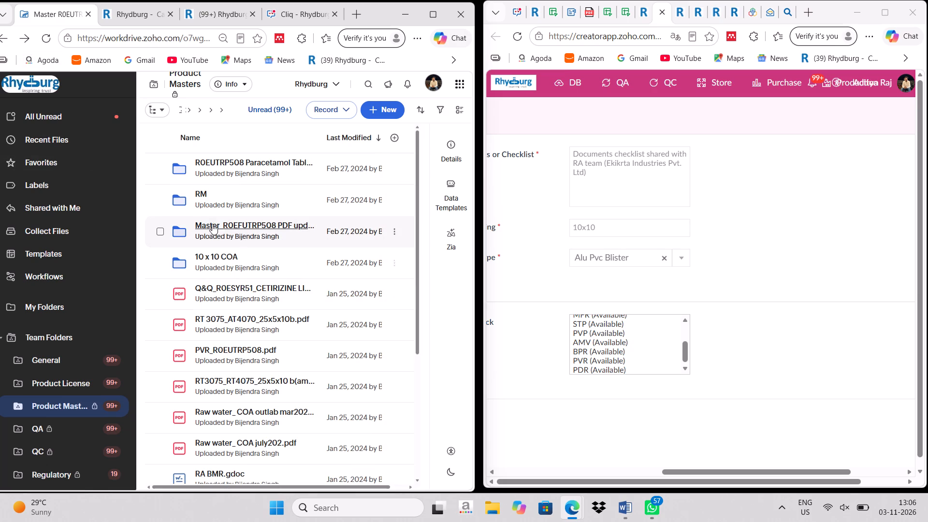
pyautogui.click(213, 221)
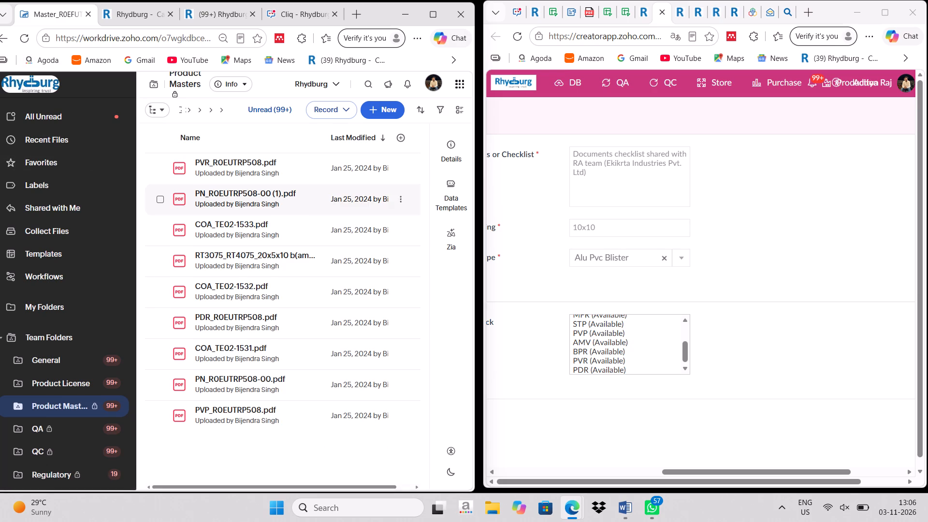
pyautogui.click(3, 37)
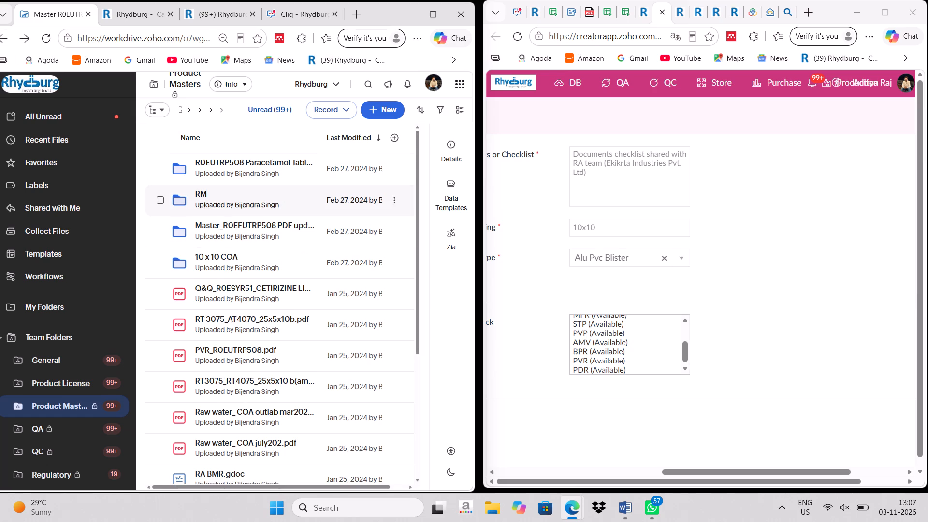
pyautogui.click(202, 195)
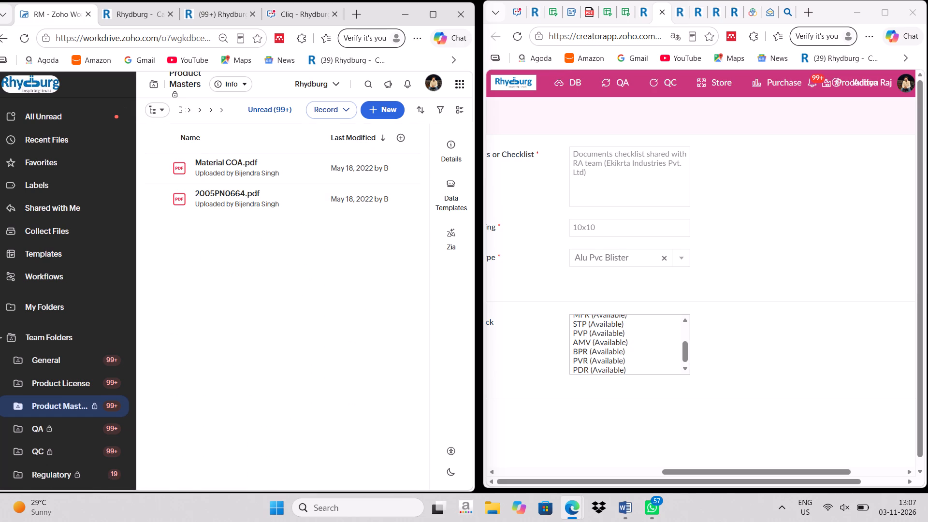
pyautogui.click(0, 36)
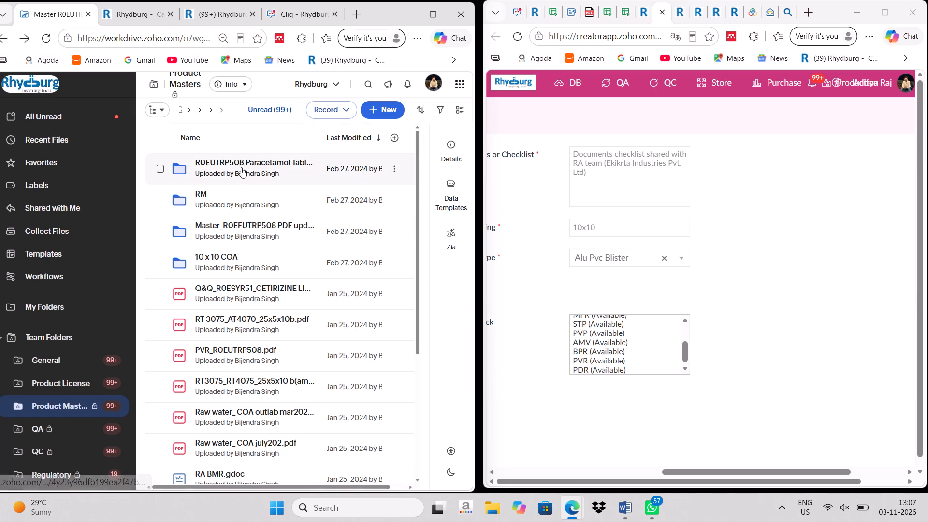
pyautogui.click(240, 158)
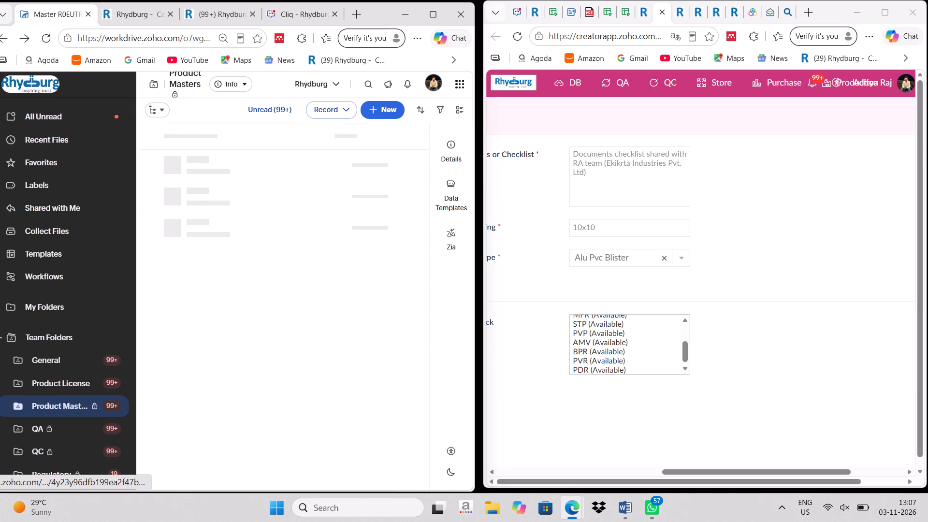
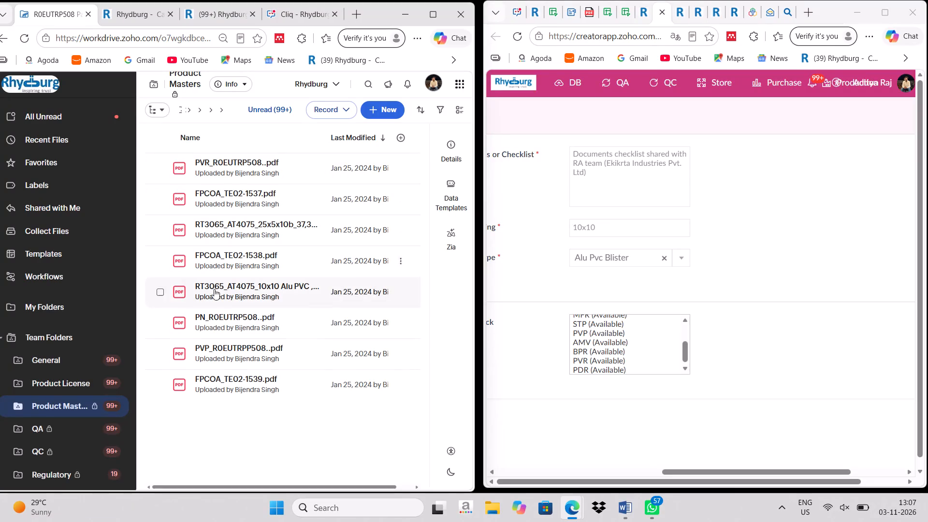
# Examine the files at the top level of the Master R0EUTRP508 PDF folder for checklist documents, and return to the folder search results.
pyautogui.click(2, 38)
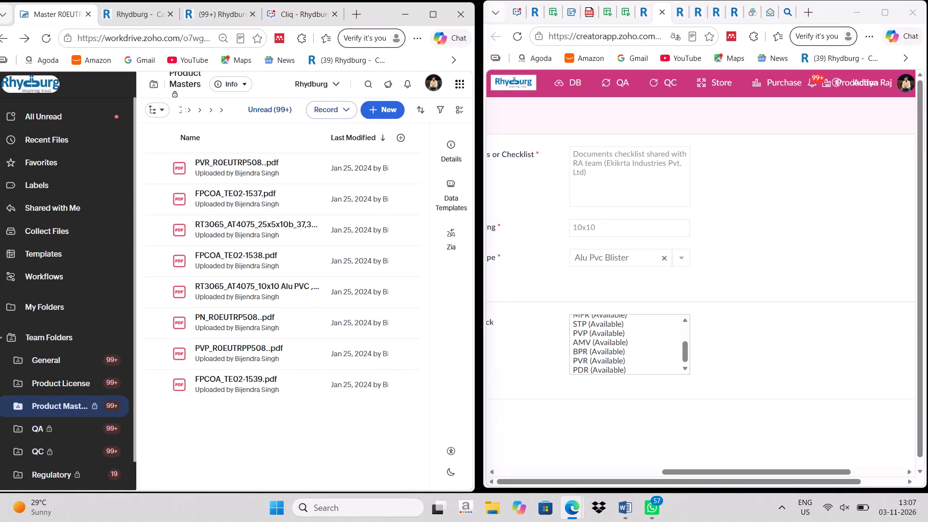
pyautogui.scroll(-10, 242, 304)
pyautogui.scroll(1, 242, 304)
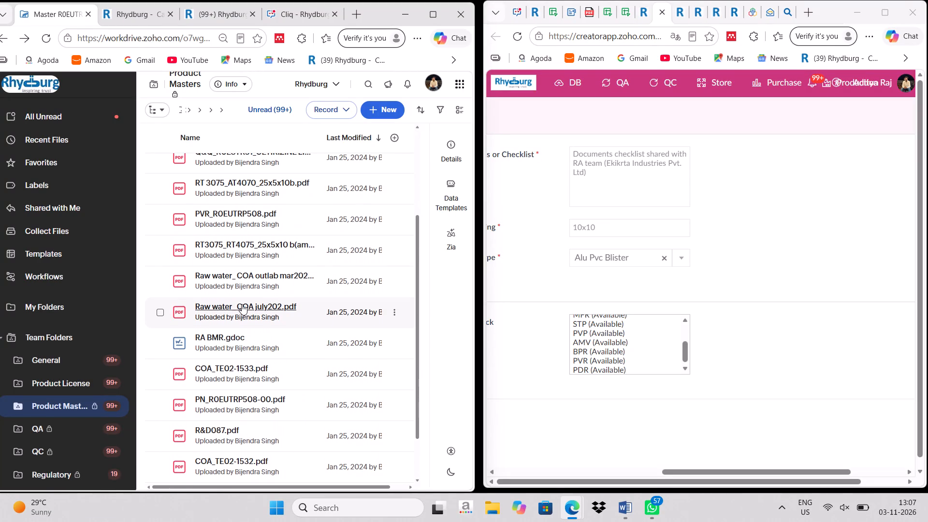
pyautogui.scroll(5, 242, 303)
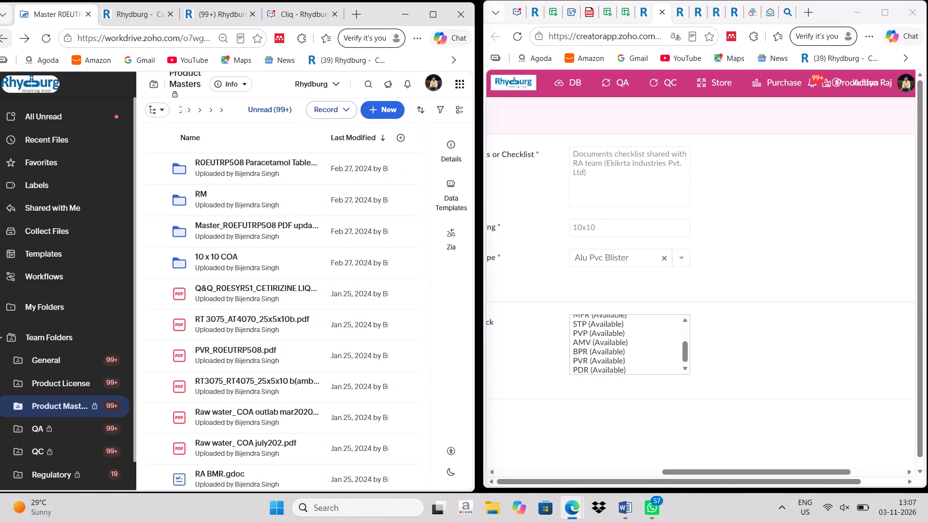
pyautogui.click(8, 42)
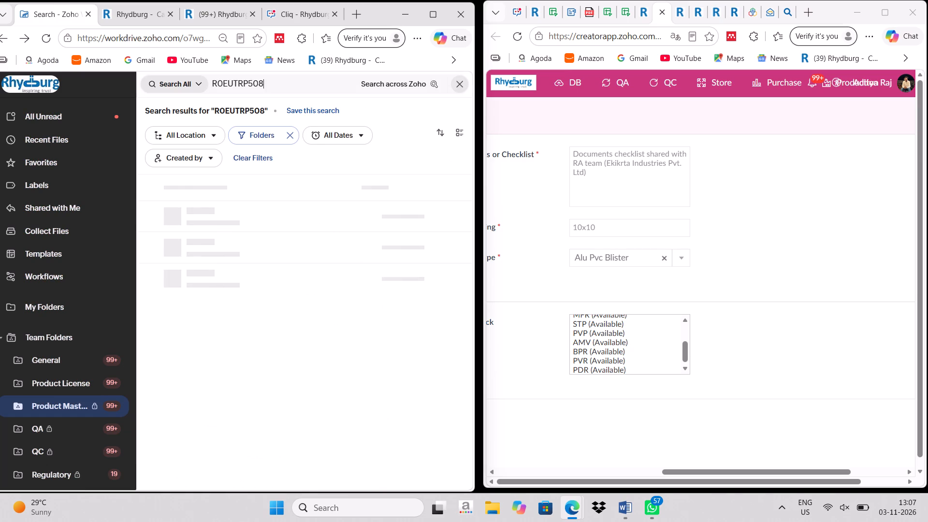
pyautogui.click(233, 247)
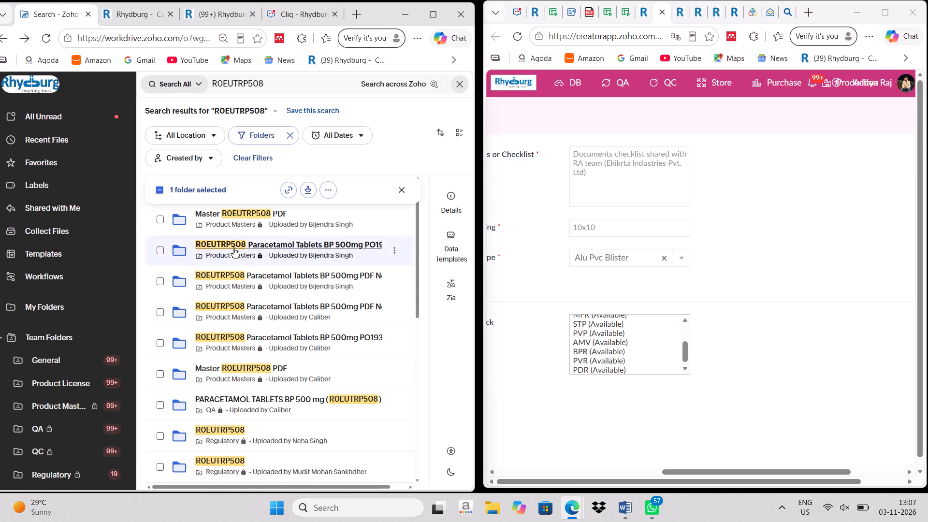
pyautogui.click(0, 39)
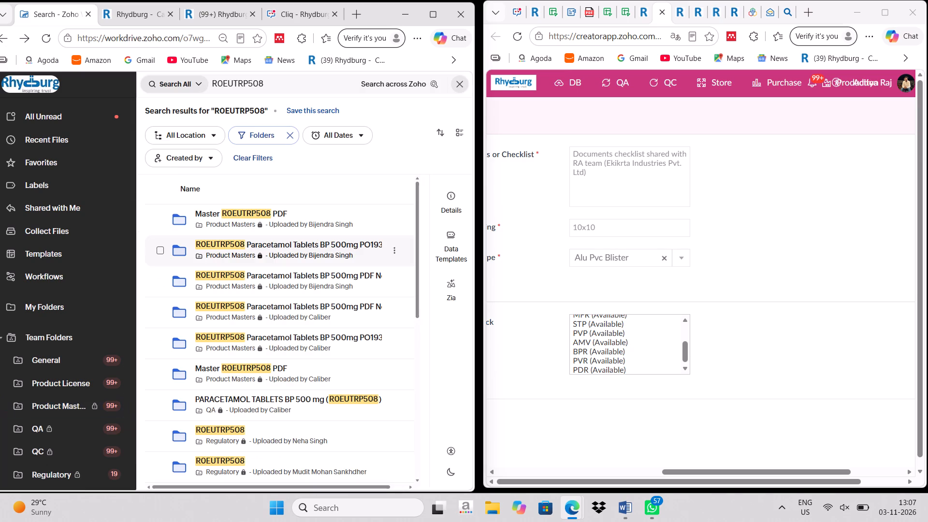
pyautogui.click(242, 276)
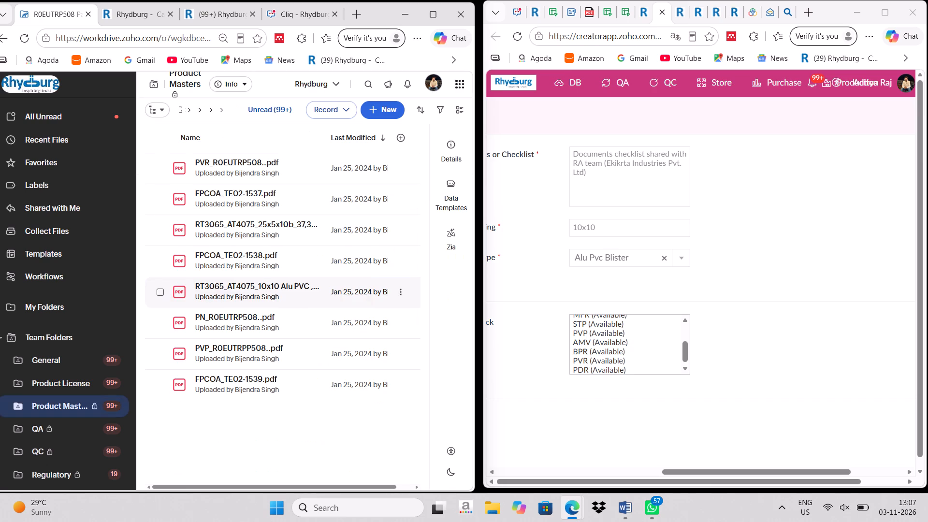
# Examine the Caliber-uploaded R0EUTRP508 Paracetamol Tablets BP 500mg PO193 folder in Product Masters, and look through the remaining R0EUTRP508 folder search results.
pyautogui.click(0, 40)
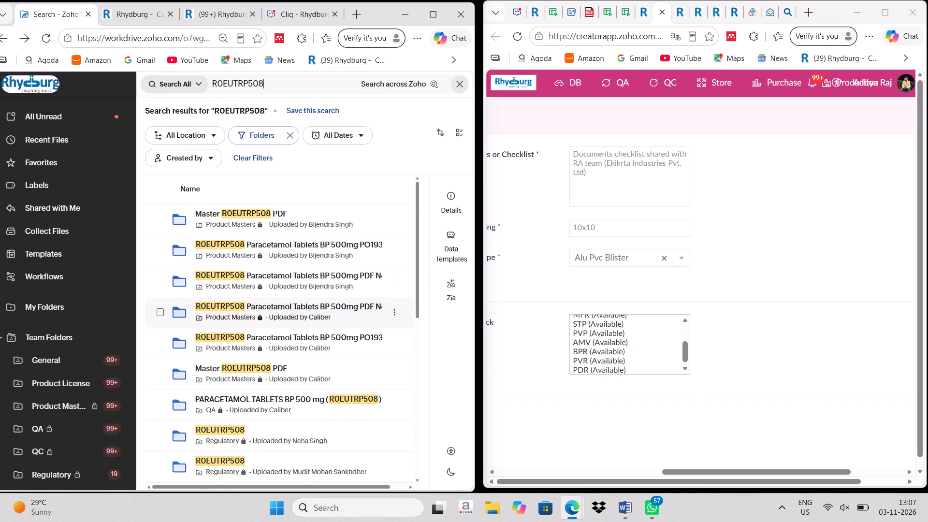
pyautogui.click(239, 335)
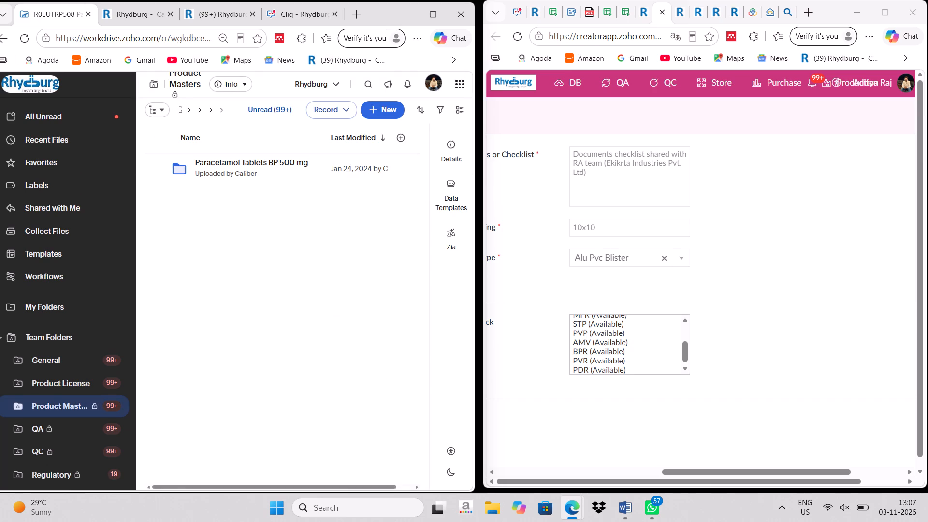
pyautogui.click(0, 39)
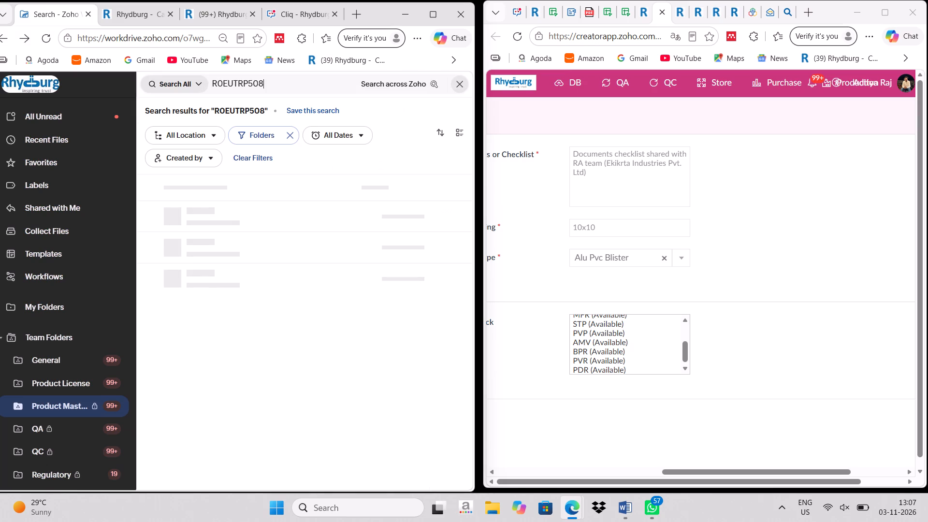
pyautogui.scroll(-6, 221, 323)
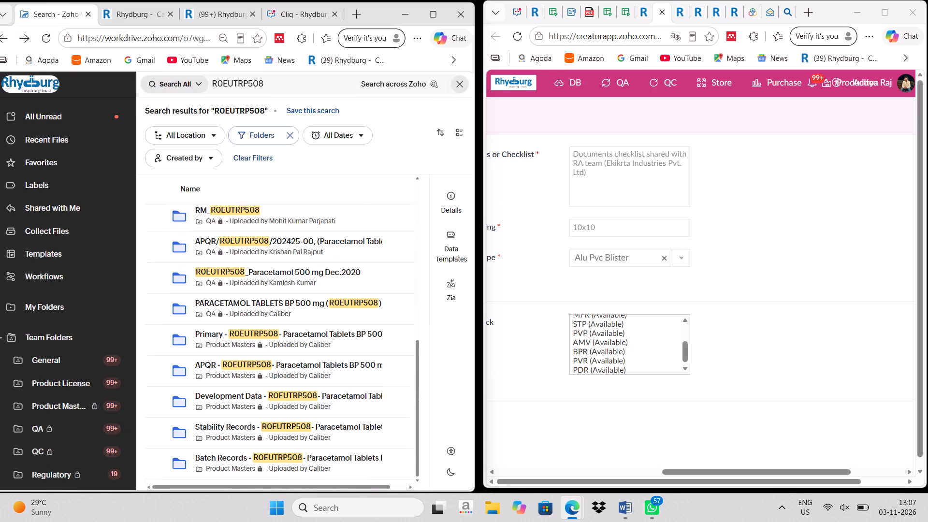
pyautogui.scroll(-11, 221, 323)
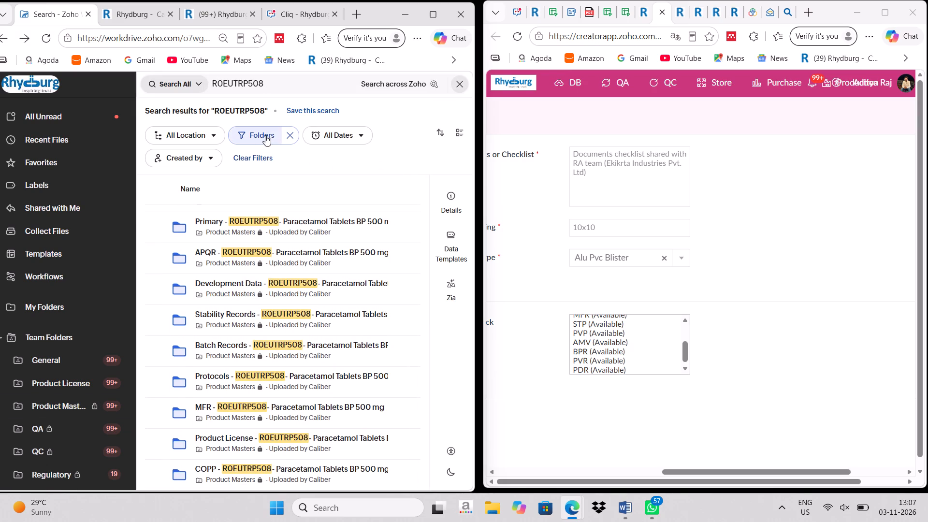
# Remove the Folders filter from the R0EUTRP508 search so it covers all file types.
pyautogui.click(290, 131)
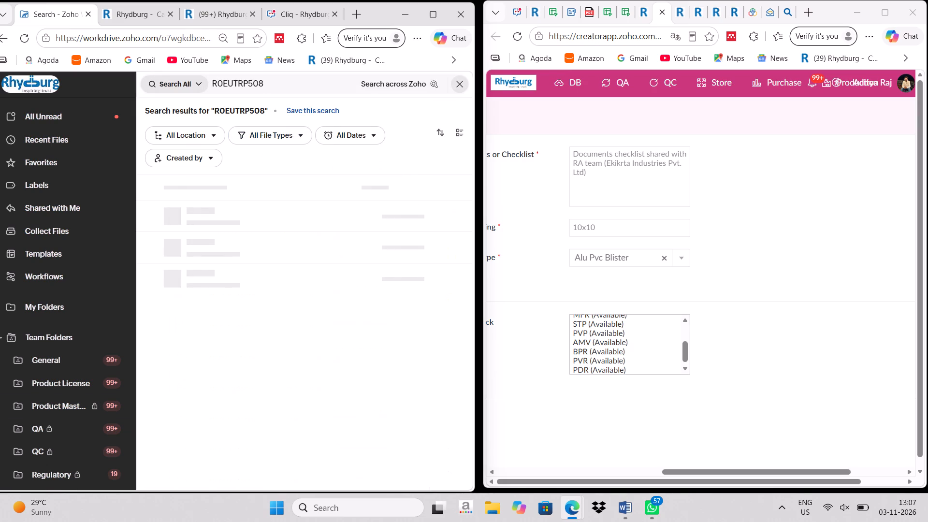
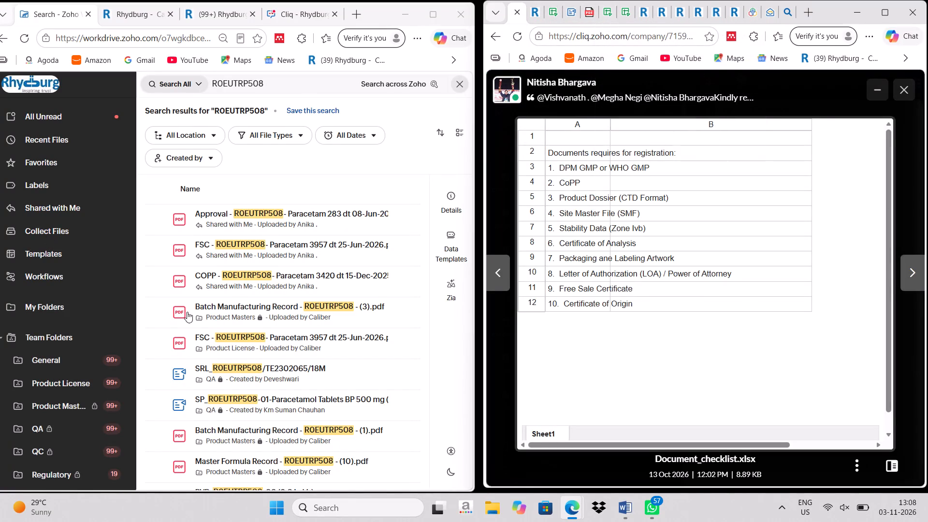
# Look through the R0EUTRP508 search results across all file types for checklist documents, with the gap request's feedback form open alongside for comparison.
pyautogui.scroll(-9, 213, 317)
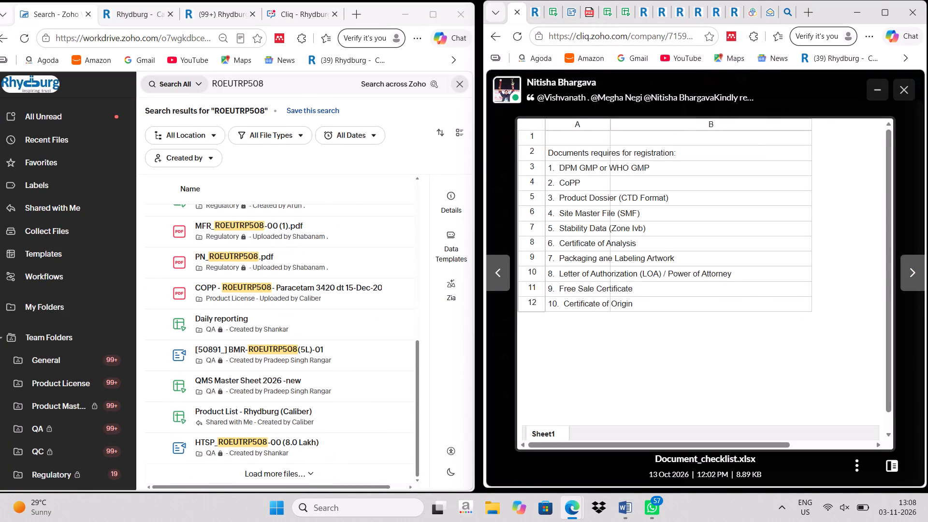
pyautogui.scroll(-5, 213, 317)
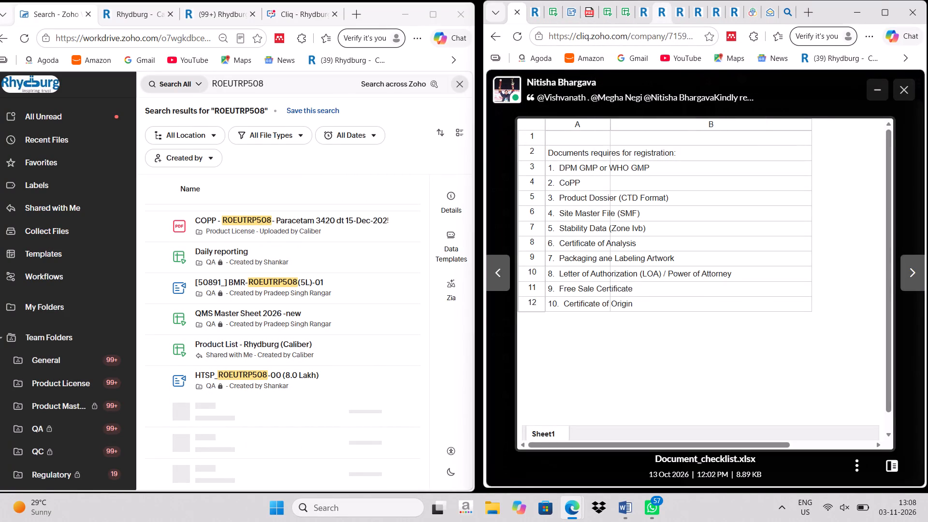
pyautogui.click(658, 12)
pyautogui.scroll(-3, 249, 333)
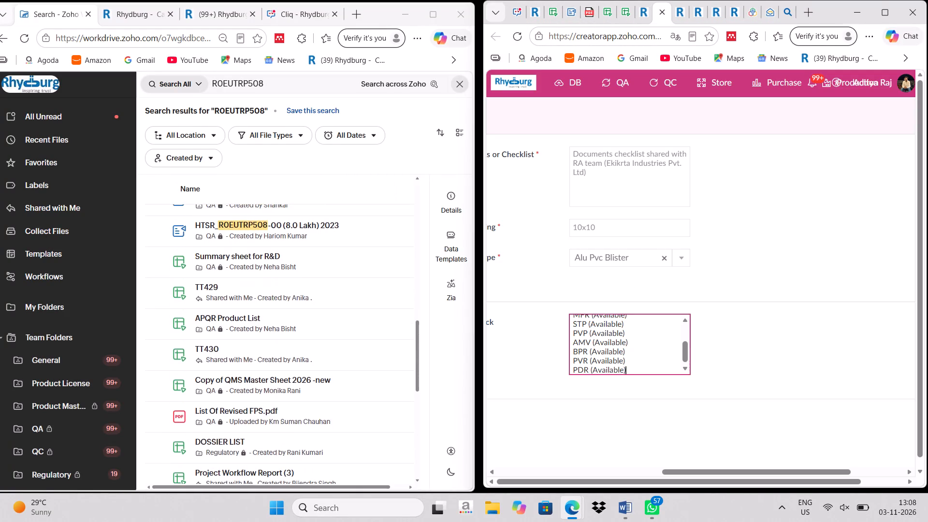
pyautogui.scroll(-6, 249, 333)
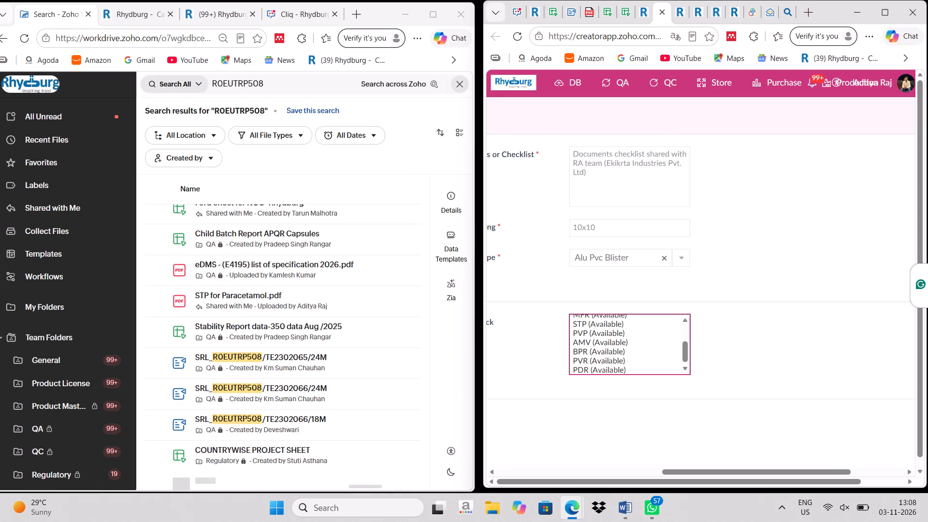
# Open the file type filter choices for the R0EUTRP508 search results.
pyautogui.click(287, 131)
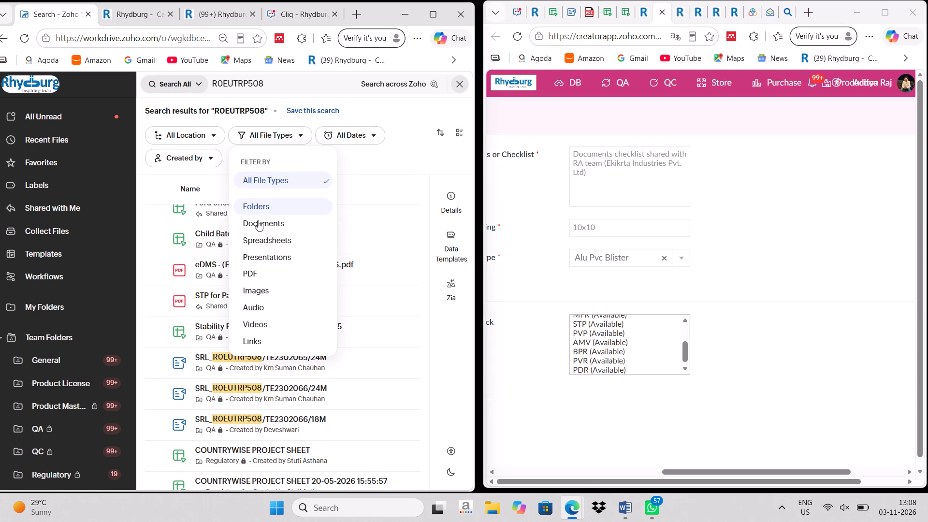
# Filter the R0EUTRP508 search results to PDF files and examine them for registration checklist documents.
pyautogui.click(256, 207)
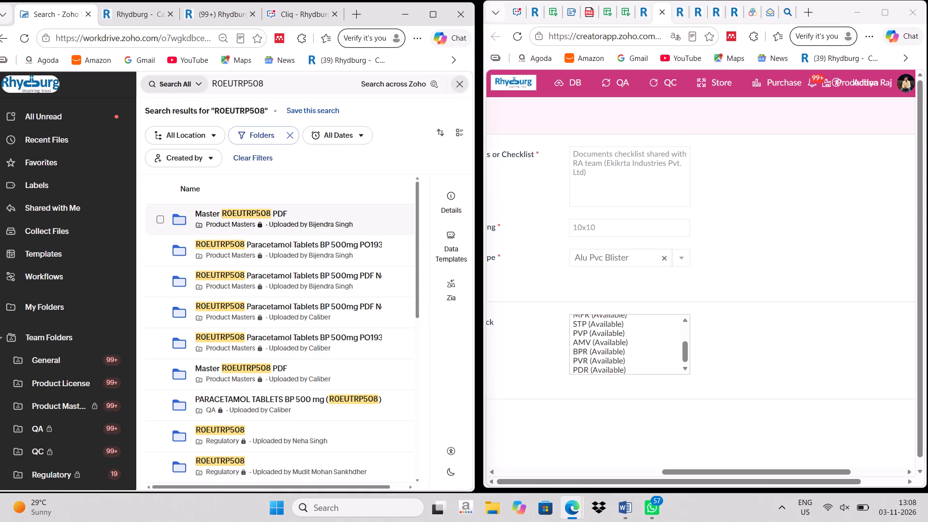
pyautogui.click(288, 135)
pyautogui.click(258, 135)
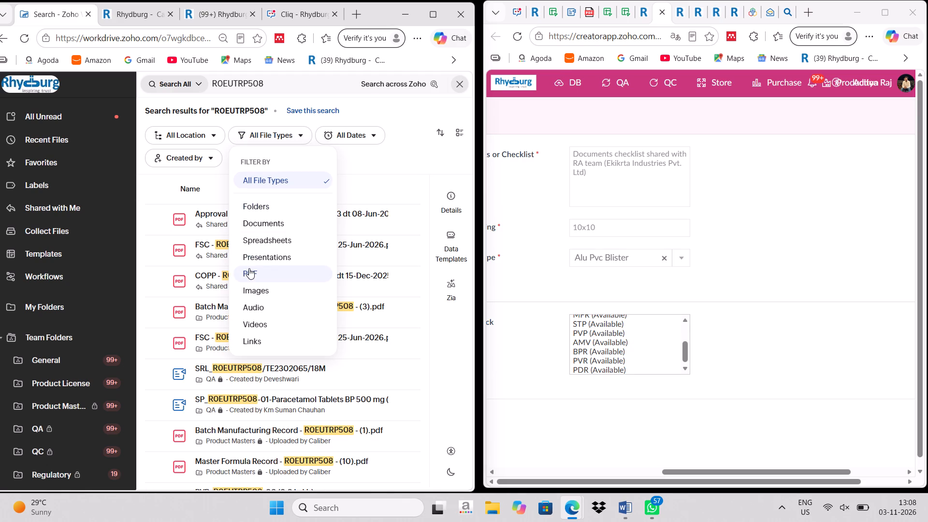
pyautogui.click(249, 269)
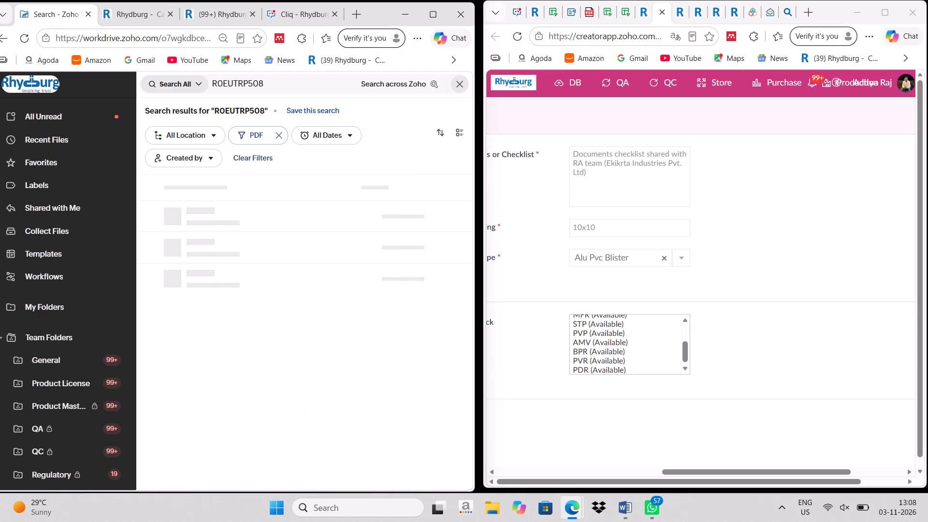
pyautogui.scroll(-9, 249, 269)
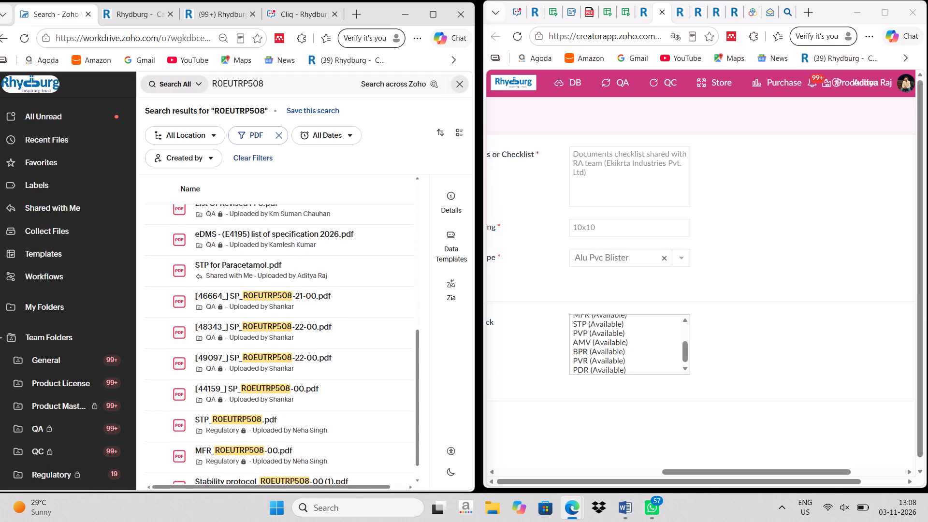
pyautogui.scroll(-11, 249, 269)
pyautogui.scroll(-5, 260, 309)
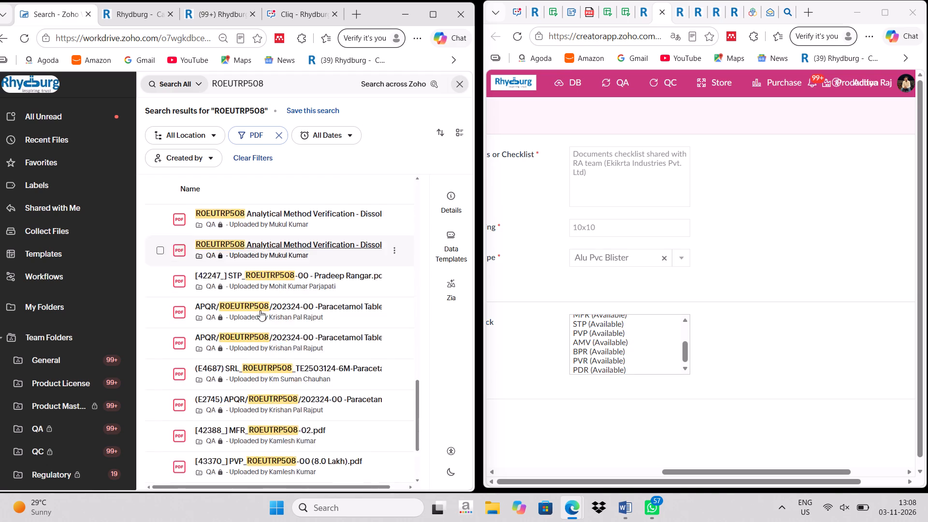
pyautogui.scroll(-19, 260, 310)
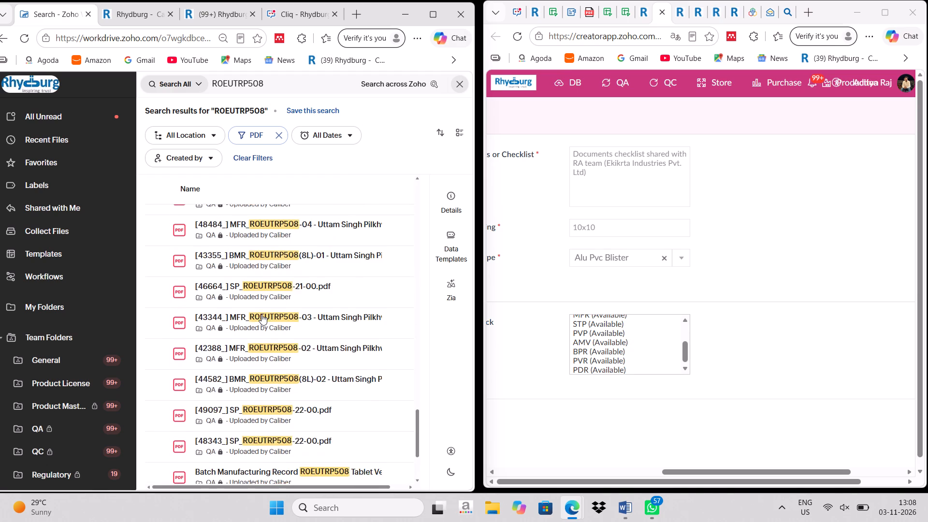
pyautogui.scroll(-20, 261, 314)
pyautogui.scroll(-7, 260, 307)
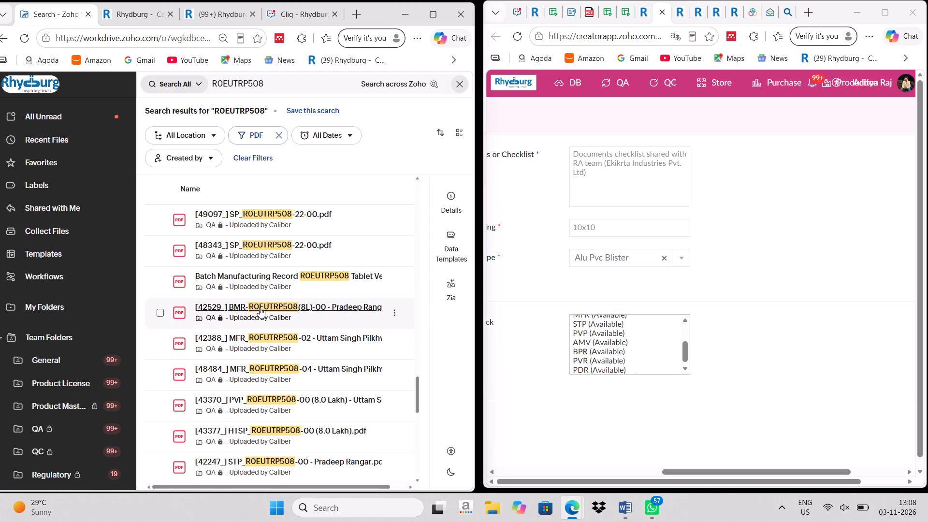
pyautogui.scroll(-7, 260, 307)
pyautogui.scroll(-5, 311, 372)
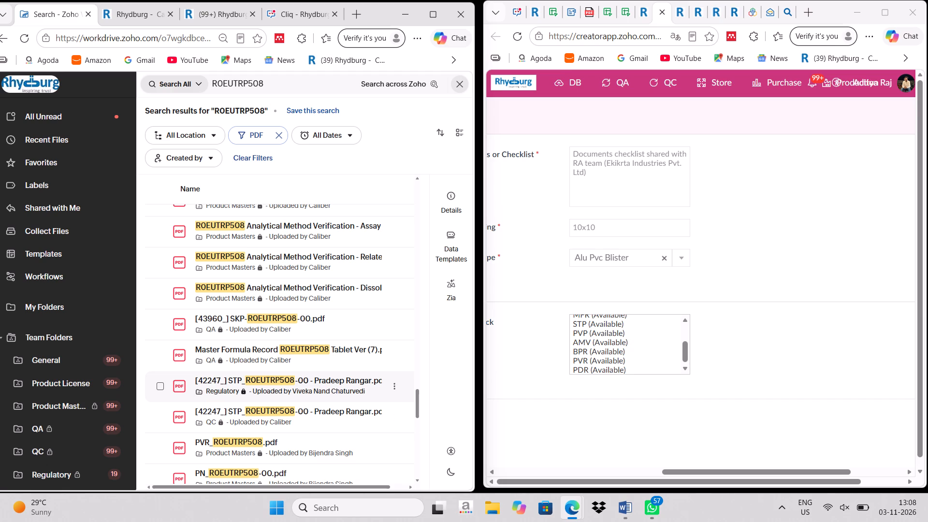
pyautogui.scroll(-18, 319, 399)
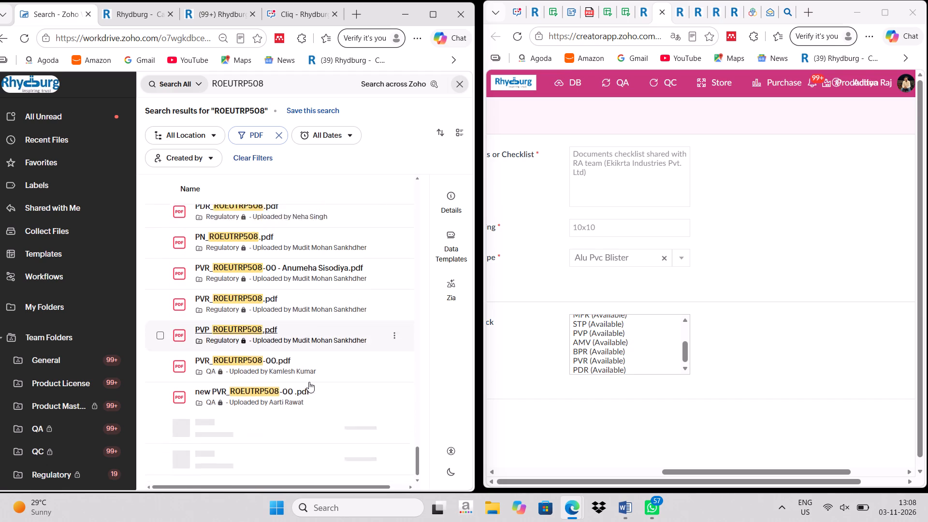
pyautogui.scroll(-6, 250, 331)
pyautogui.scroll(-5, 227, 296)
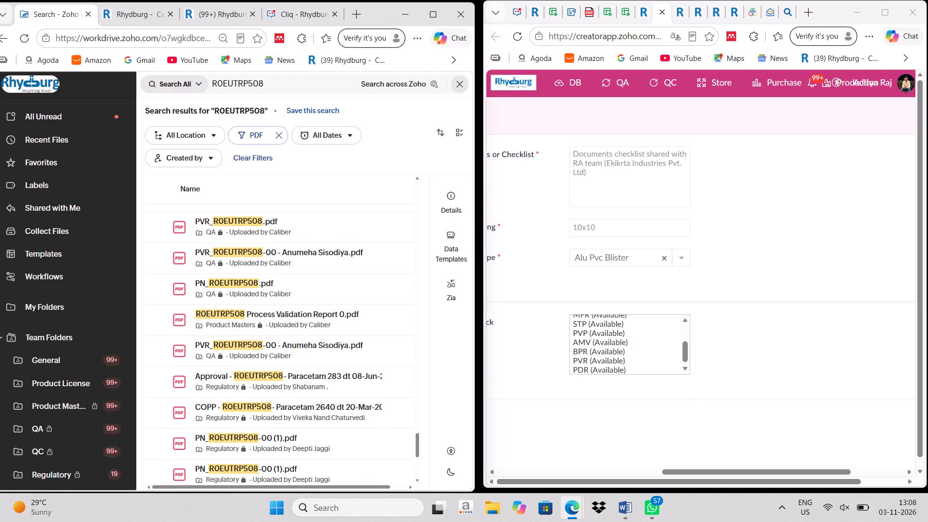
# Review the documents already listed in the feedback and append the lines "PP (Available)" and "COPP (Available)".
pyautogui.scroll(5, 630, 355)
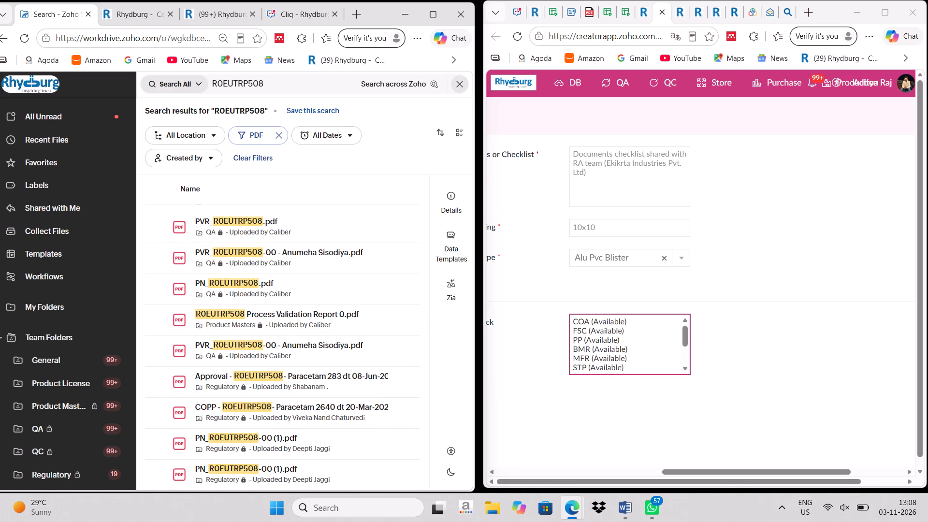
pyautogui.scroll(-1, 582, 336)
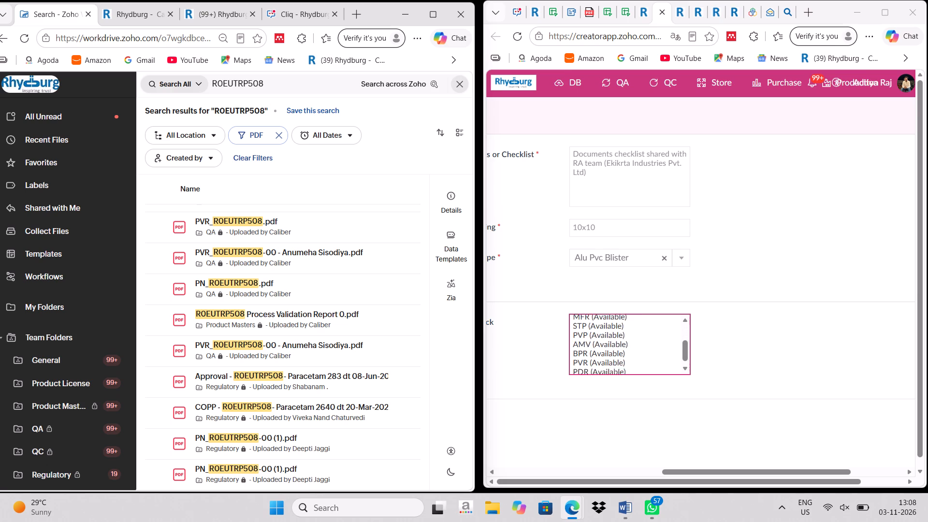
pyautogui.scroll(-3, 583, 339)
pyautogui.scroll(4, 631, 362)
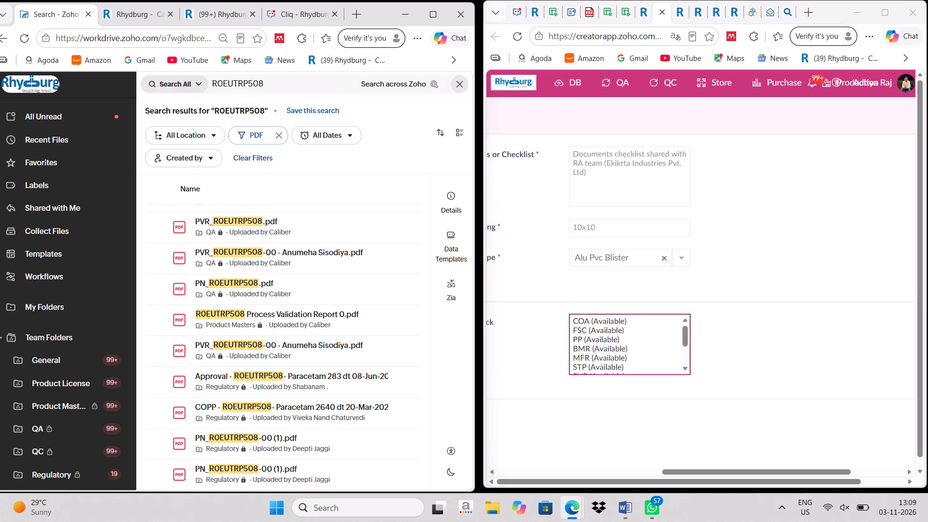
pyautogui.scroll(3, 631, 361)
pyautogui.scroll(-5, 631, 361)
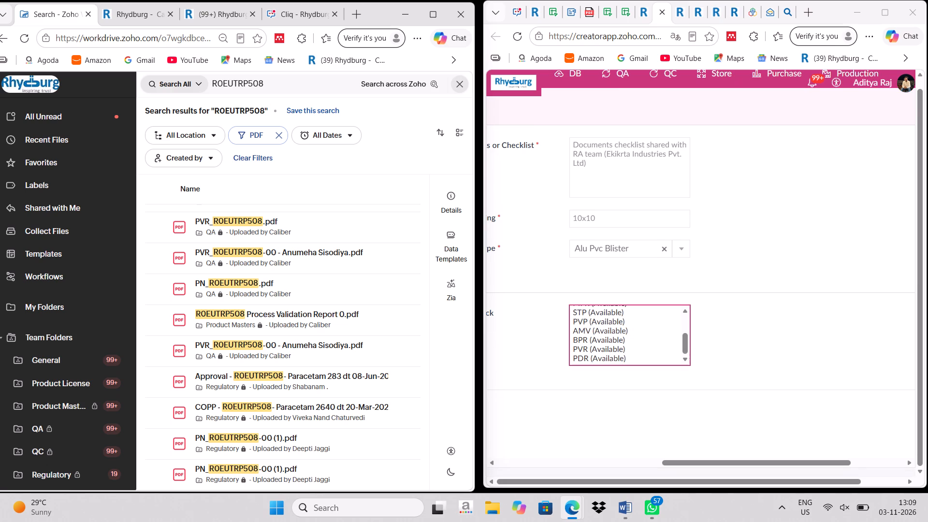
pyautogui.click(630, 357)
pyautogui.press('Return')
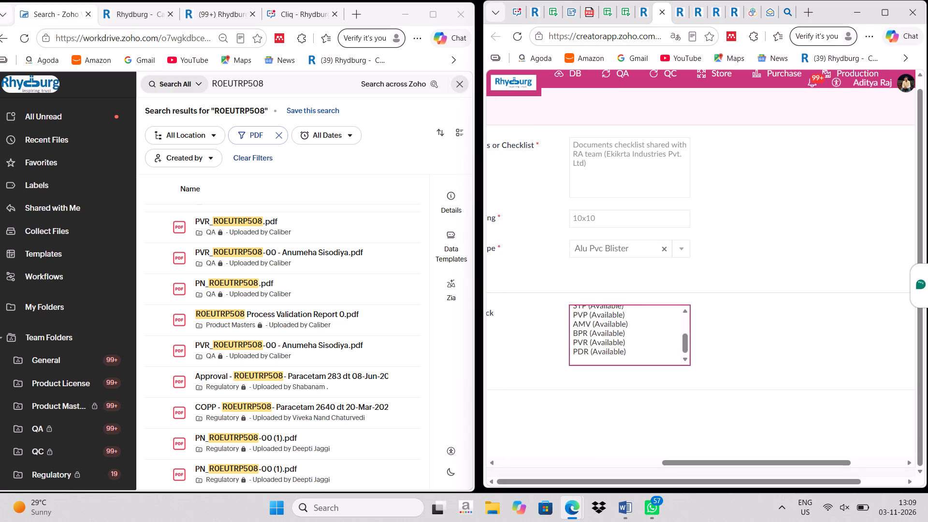
pyautogui.write('PP (Available)')
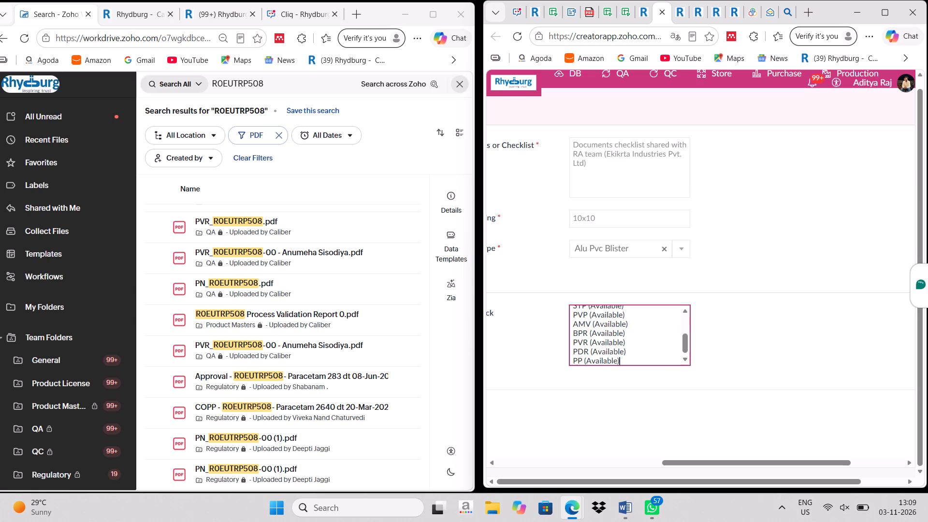
pyautogui.press('Return')
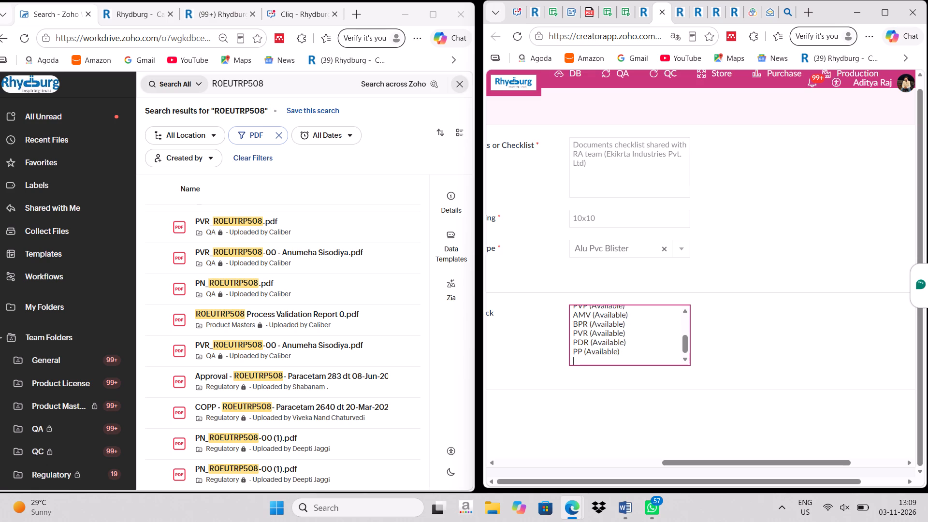
pyautogui.write('COPp')
pyautogui.press('space')
pyautogui.press('BackSpace')
pyautogui.press('BackSpace')
pyautogui.write('P (Available)')
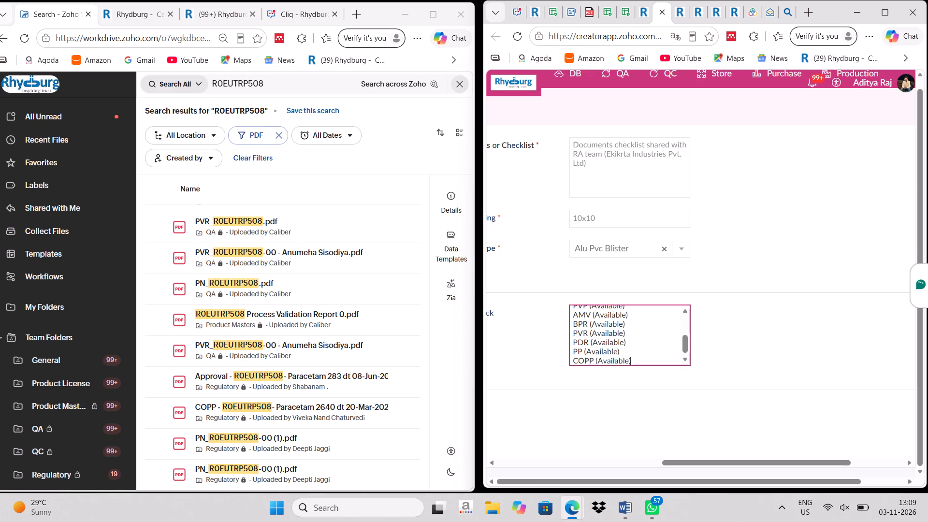
# Examine further PDF search results for R0EUTRP508 for checklist documents missing from the feedback.
pyautogui.scroll(-4, 334, 395)
pyautogui.scroll(-3, 316, 359)
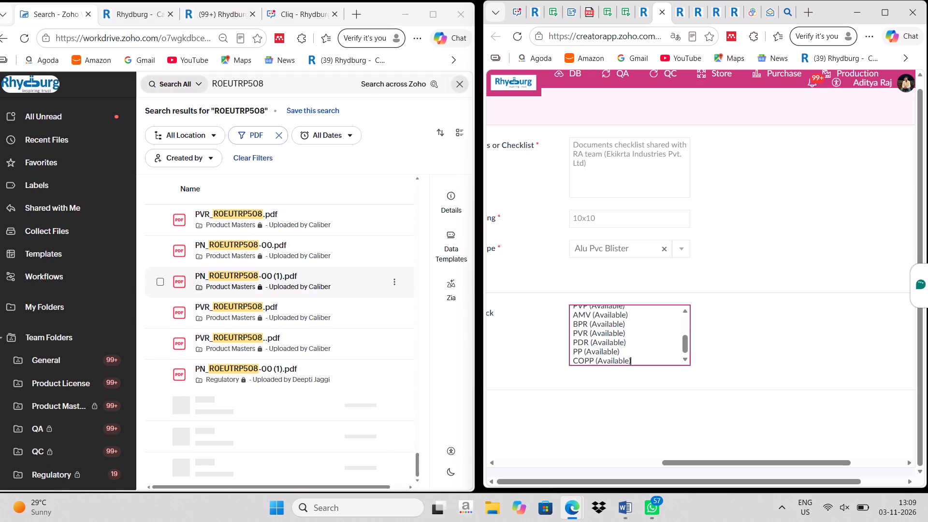
pyautogui.scroll(-2, 317, 382)
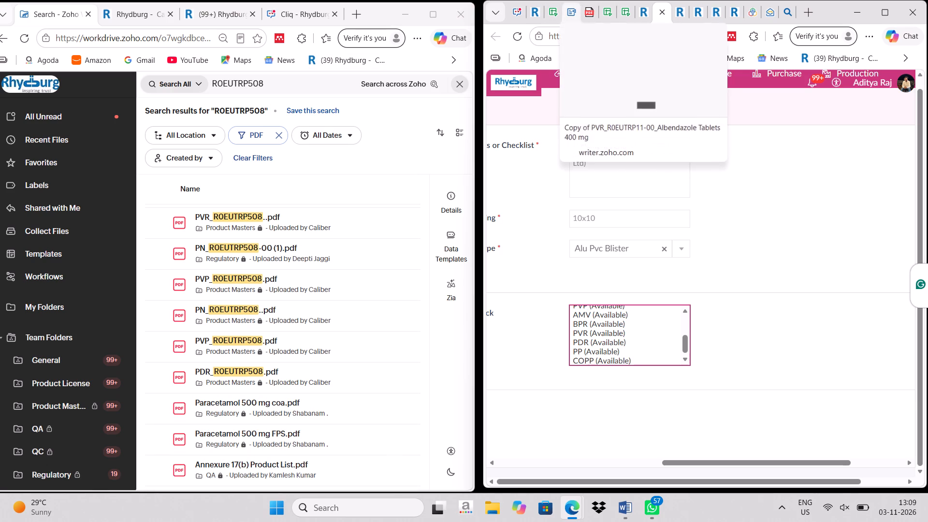
pyautogui.scroll(-4, 226, 328)
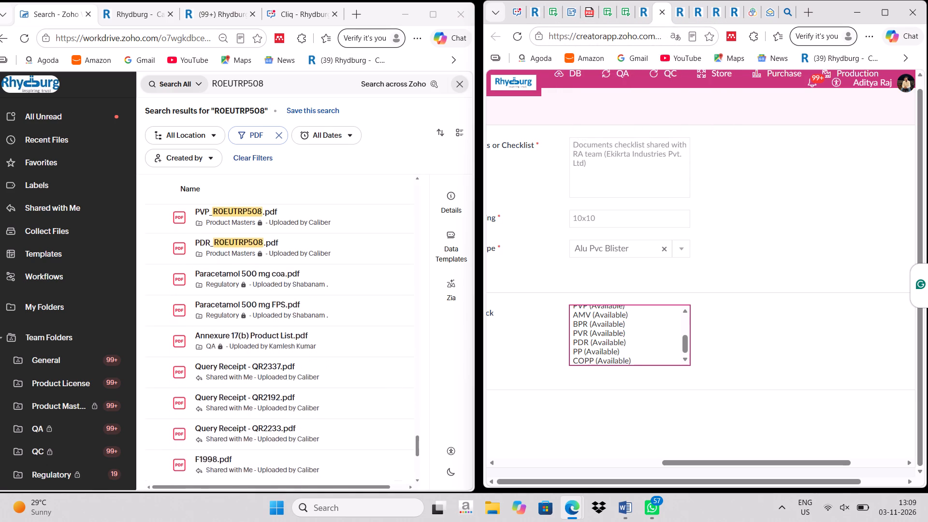
pyautogui.scroll(-9, 226, 328)
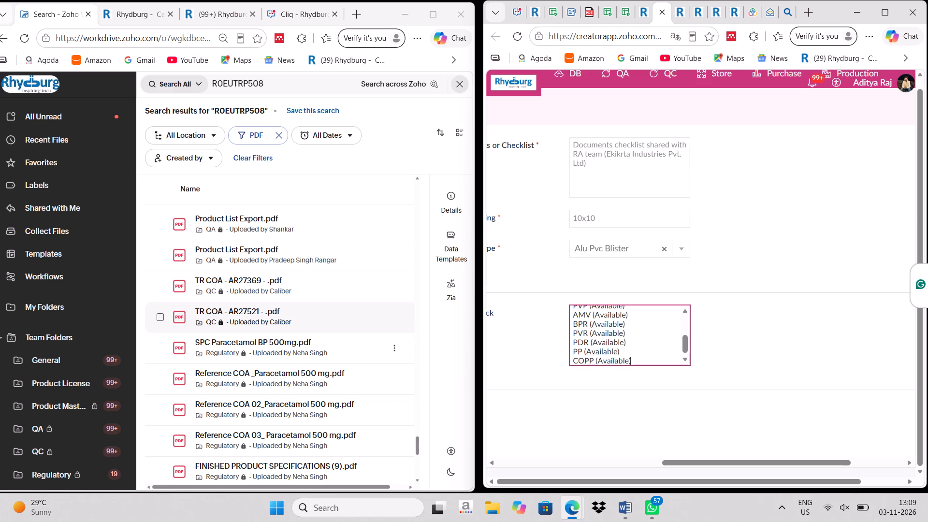
# Append "FPS (Available)" to the end of the feedback list, followed by a new line.
pyautogui.scroll(3, 596, 333)
pyautogui.scroll(-5, 598, 333)
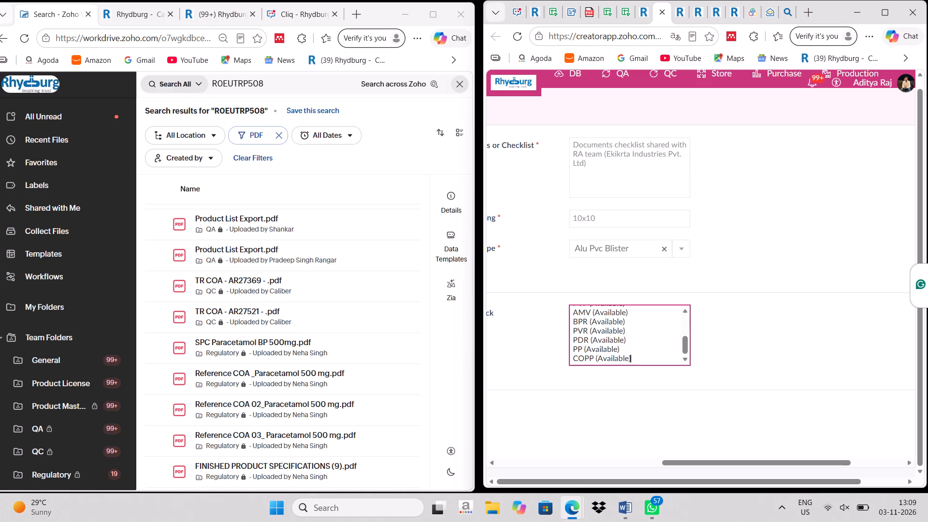
pyautogui.press('Return')
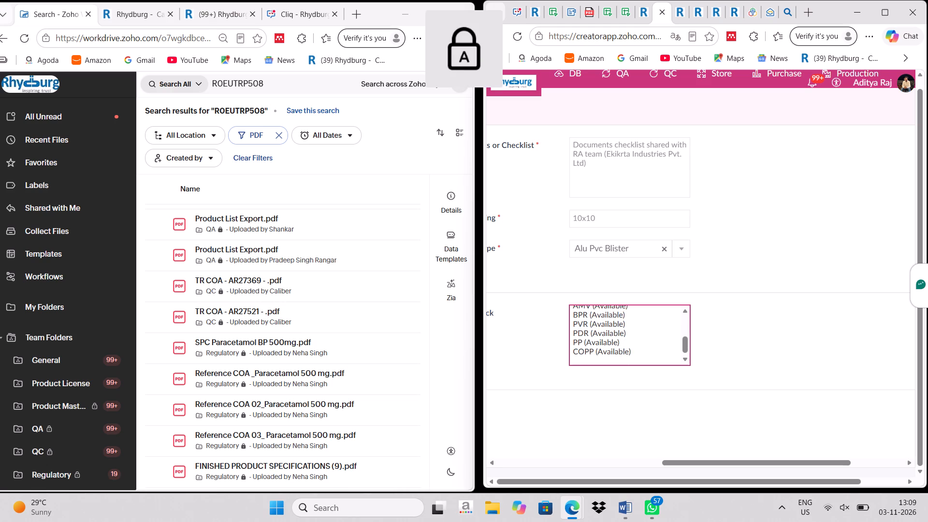
pyautogui.write('FPS (')
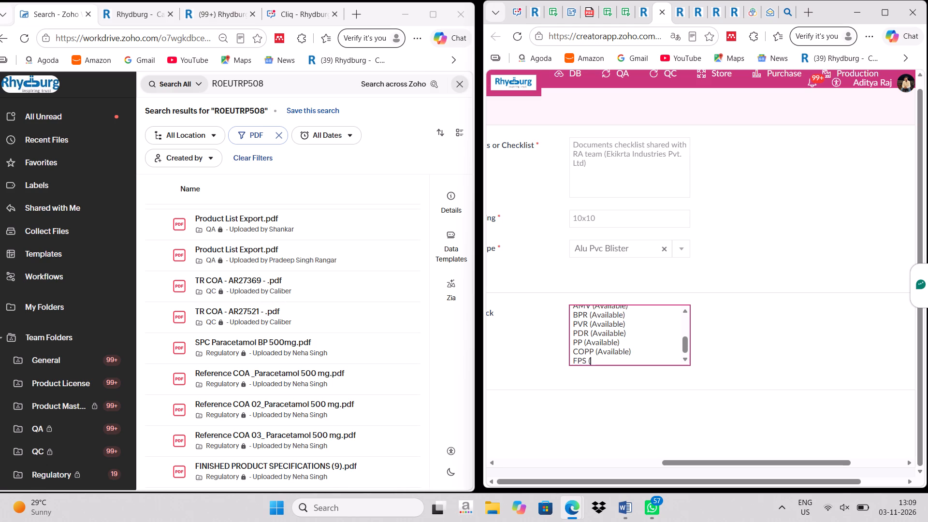
pyautogui.write('Available)')
pyautogui.press('Return')
# Examine the following R0EUTRP508 PDF results for more checklist documents and compare them with the feedback list.
pyautogui.scroll(-1, 287, 351)
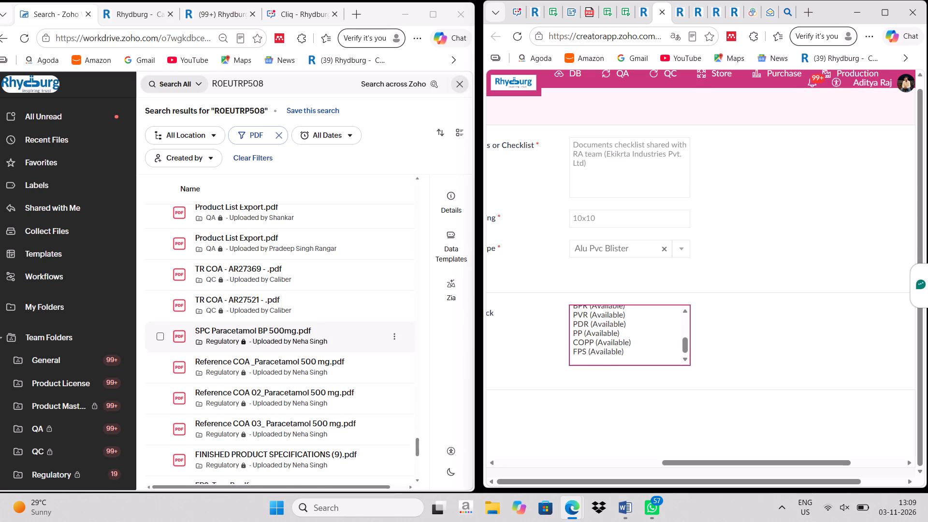
pyautogui.scroll(-1, 287, 351)
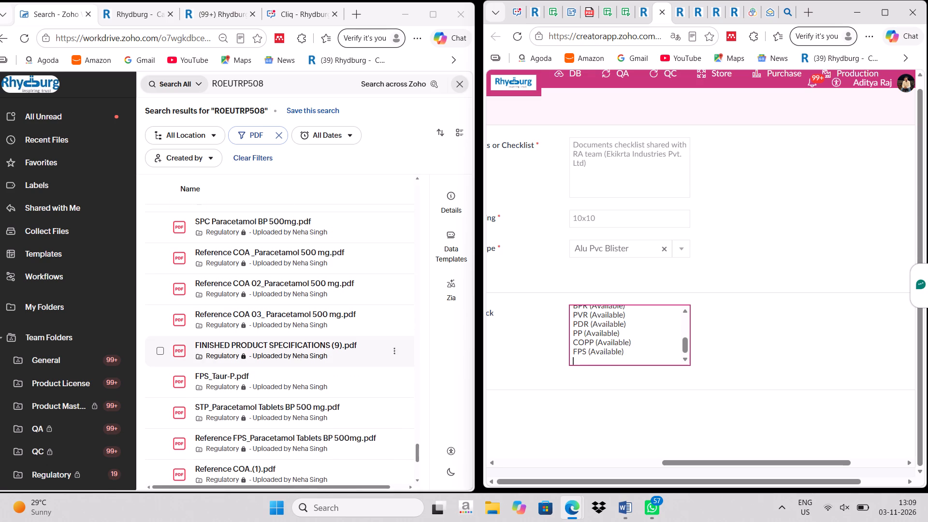
pyautogui.scroll(-1, 284, 350)
pyautogui.scroll(-1, 250, 399)
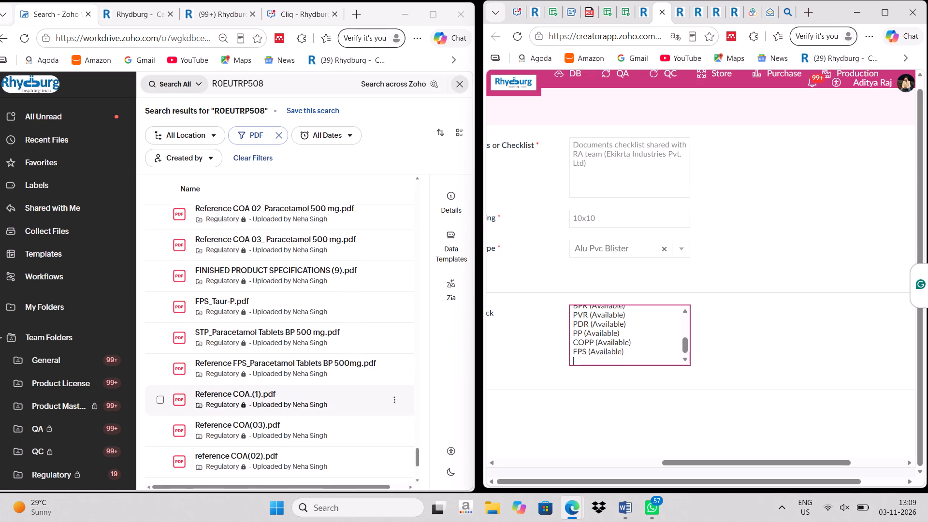
pyautogui.scroll(-4, 251, 397)
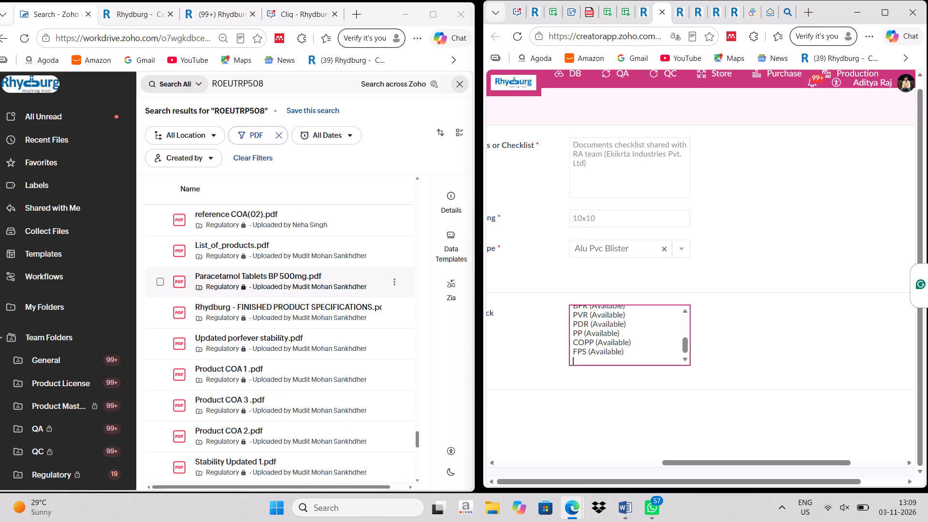
pyautogui.scroll(-5, 296, 385)
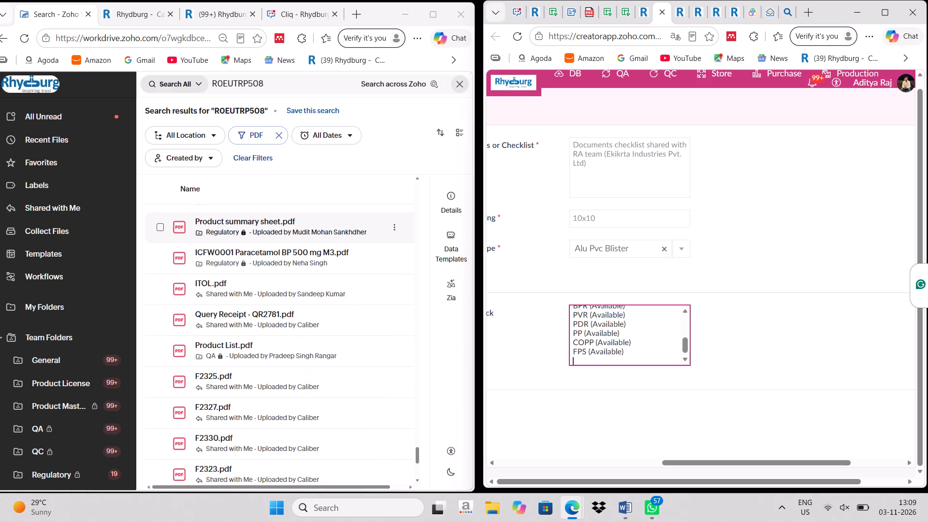
pyautogui.scroll(-7, 281, 397)
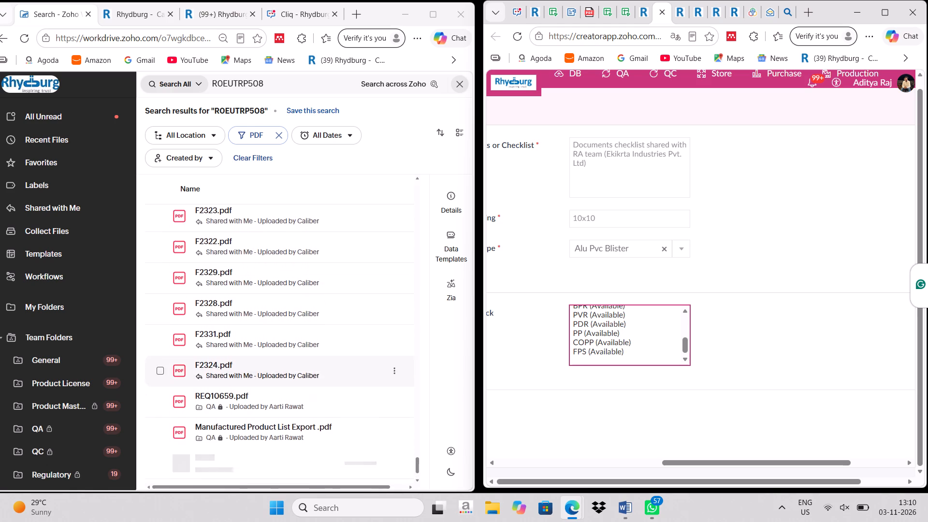
pyautogui.scroll(1, 598, 333)
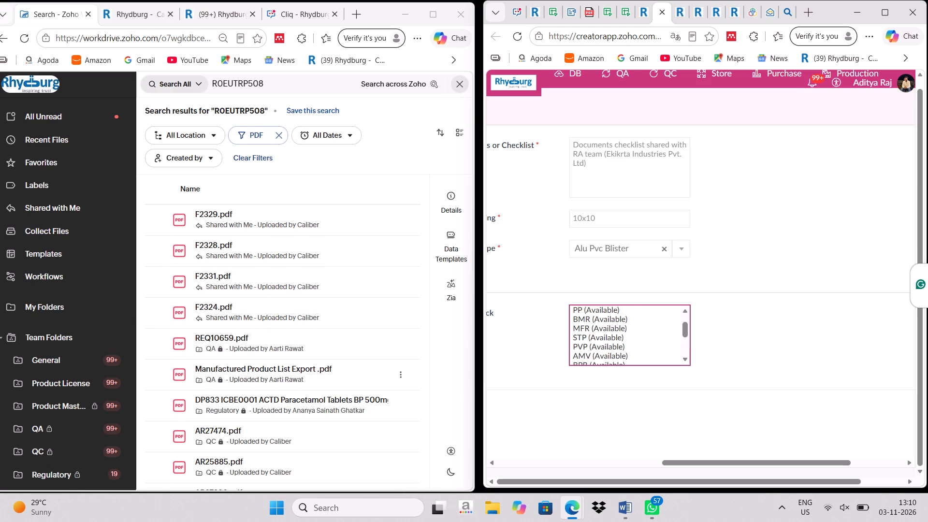
pyautogui.scroll(3, 598, 333)
pyautogui.scroll(-3, 390, 331)
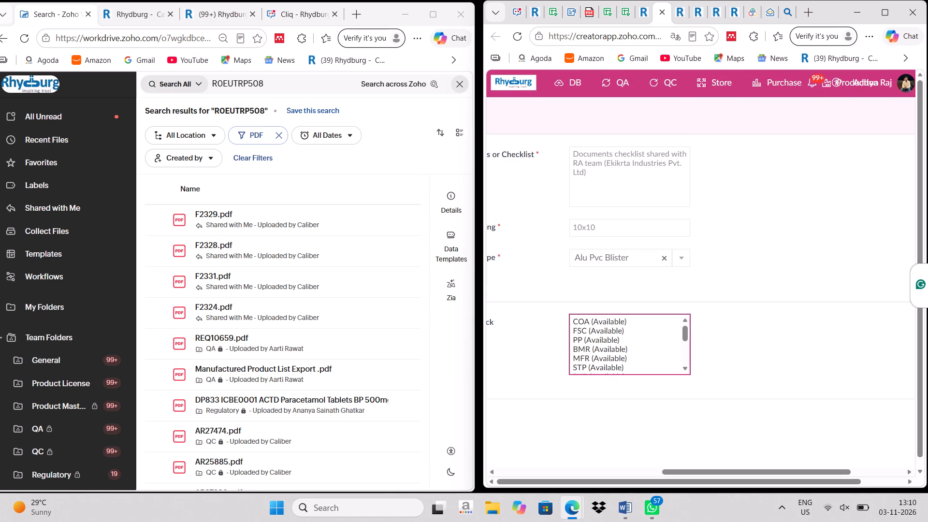
# Examine the remaining R0EUTRP508 PDF search results for checklist documents not yet listed in the feedback.
pyautogui.scroll(-3, 348, 344)
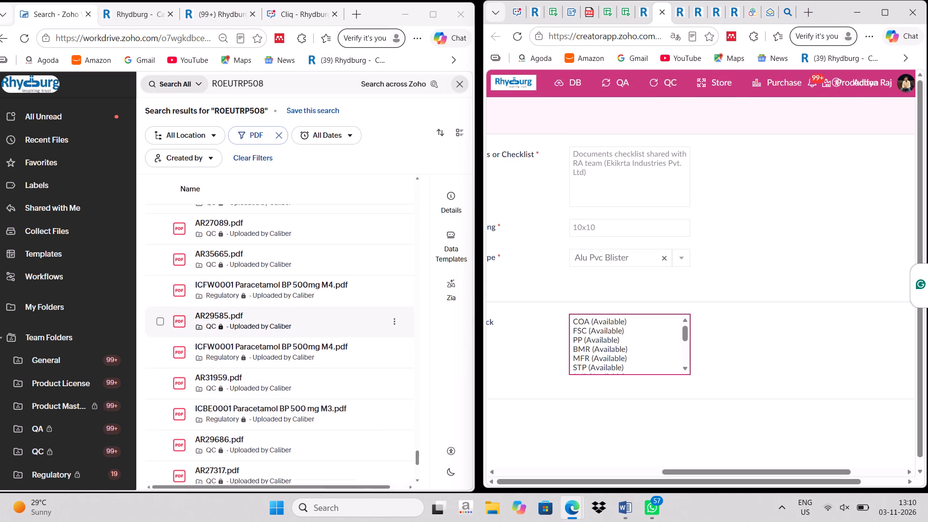
pyautogui.scroll(-4, 344, 370)
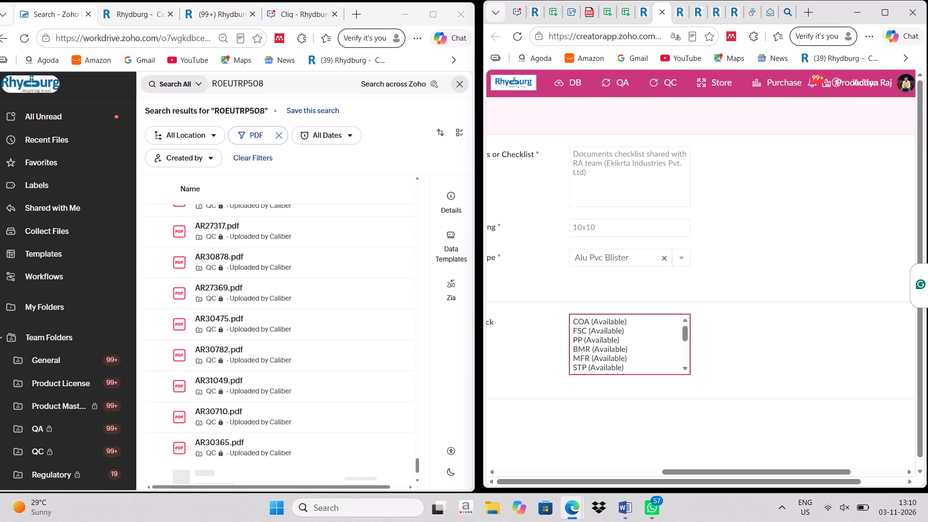
pyautogui.scroll(2, 344, 370)
pyautogui.scroll(-1, 344, 370)
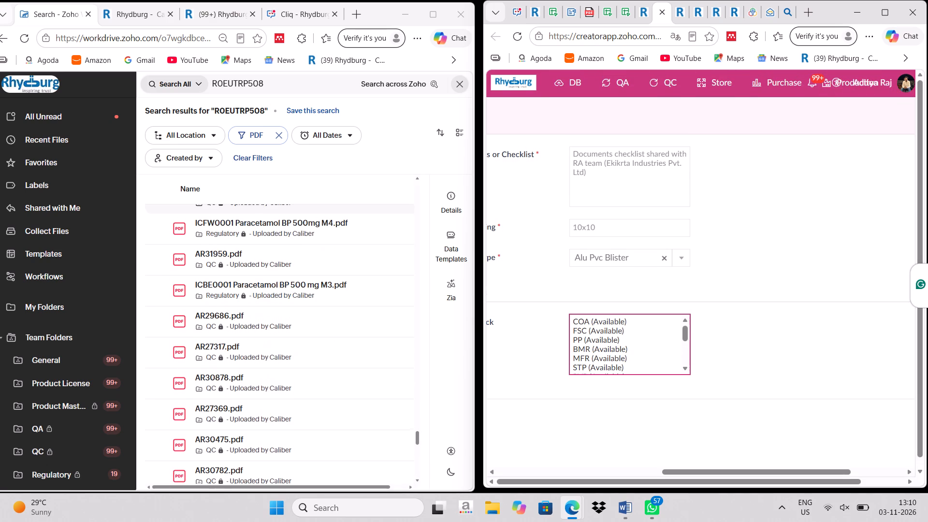
pyautogui.scroll(-7, 344, 370)
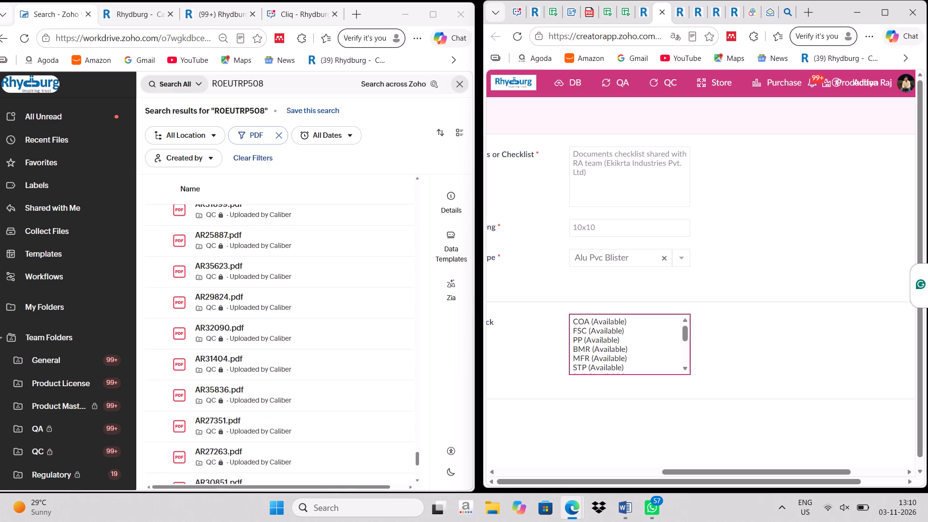
pyautogui.scroll(-9, 344, 370)
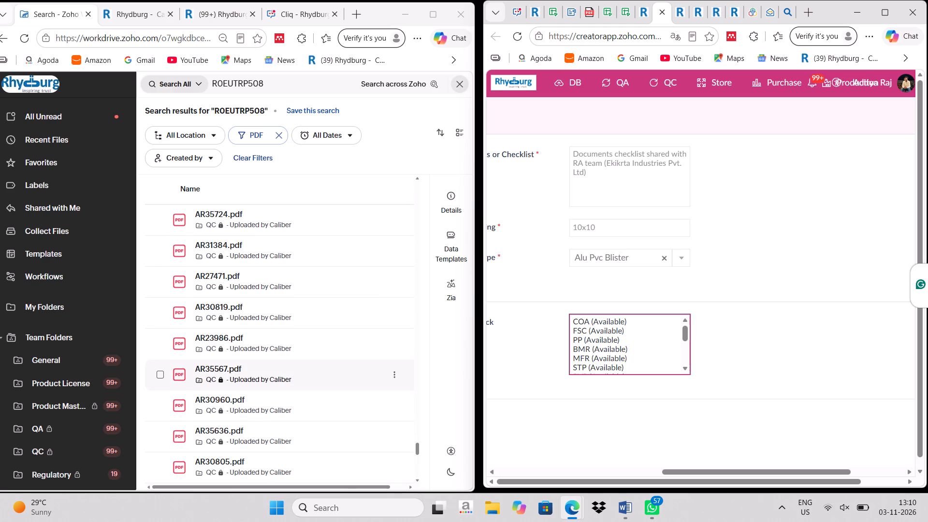
pyautogui.scroll(-2, 343, 368)
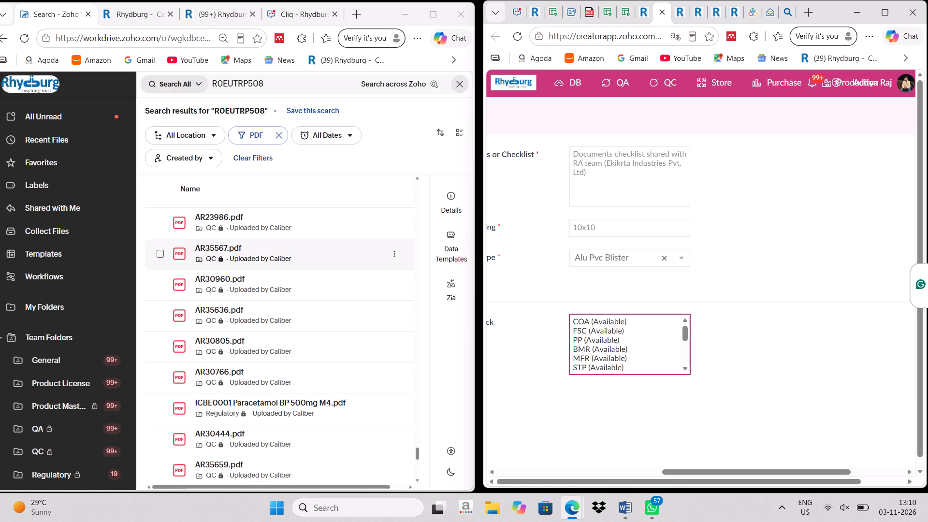
pyautogui.scroll(-2, 343, 368)
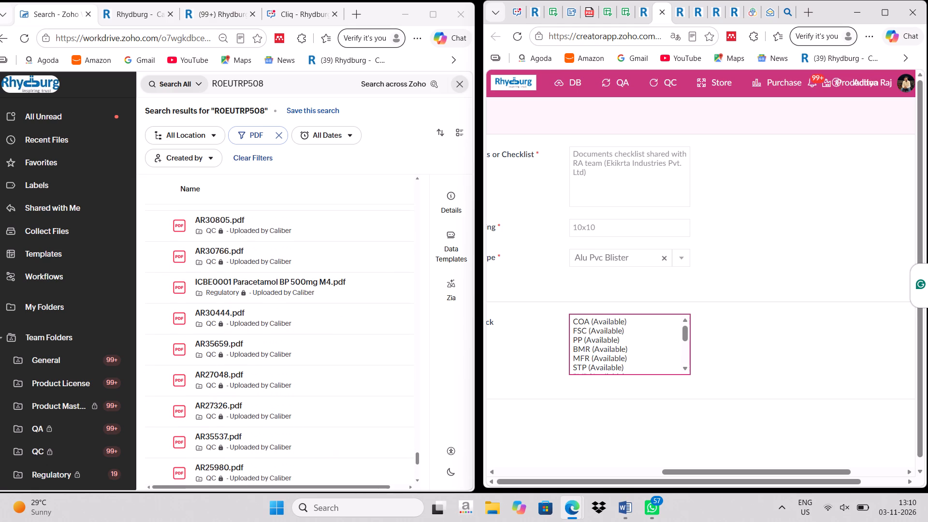
pyautogui.scroll(-4, 343, 368)
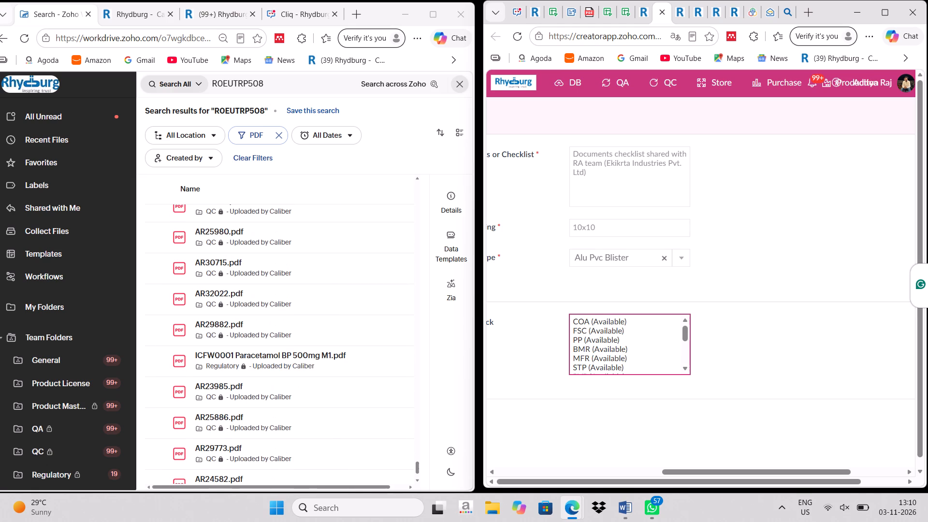
pyautogui.scroll(-5, 343, 368)
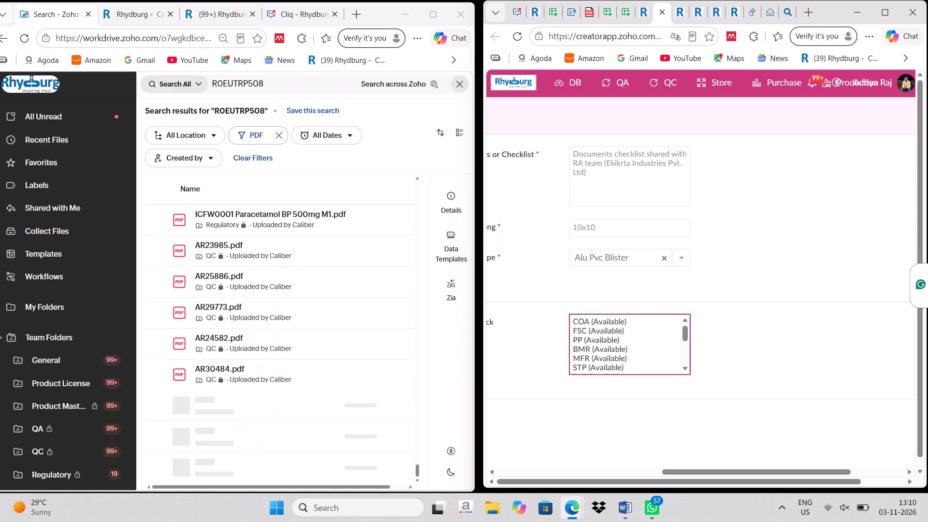
pyautogui.scroll(-7, 343, 368)
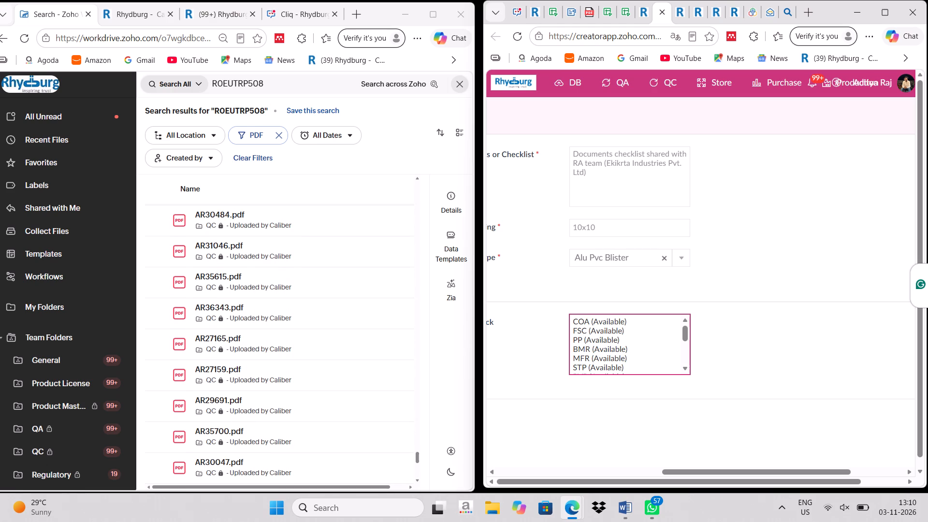
pyautogui.scroll(-7, 343, 368)
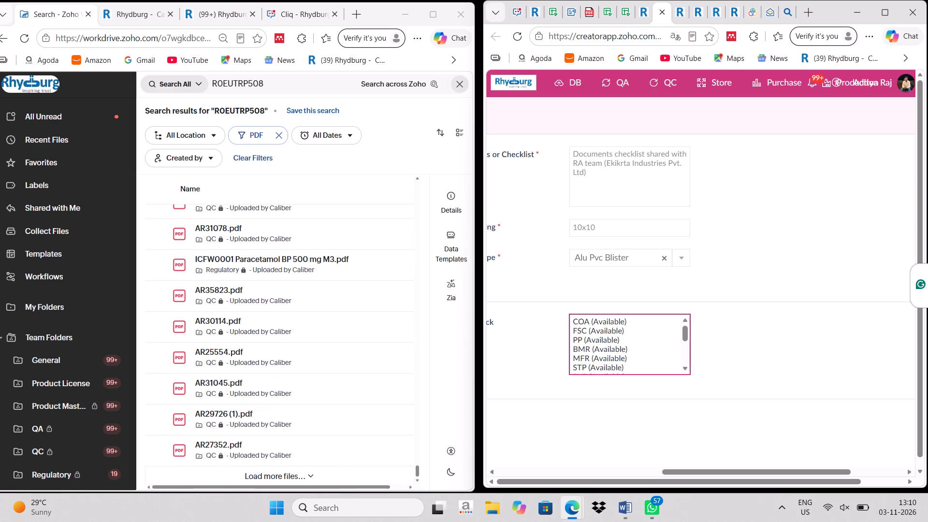
pyautogui.scroll(-6, 312, 324)
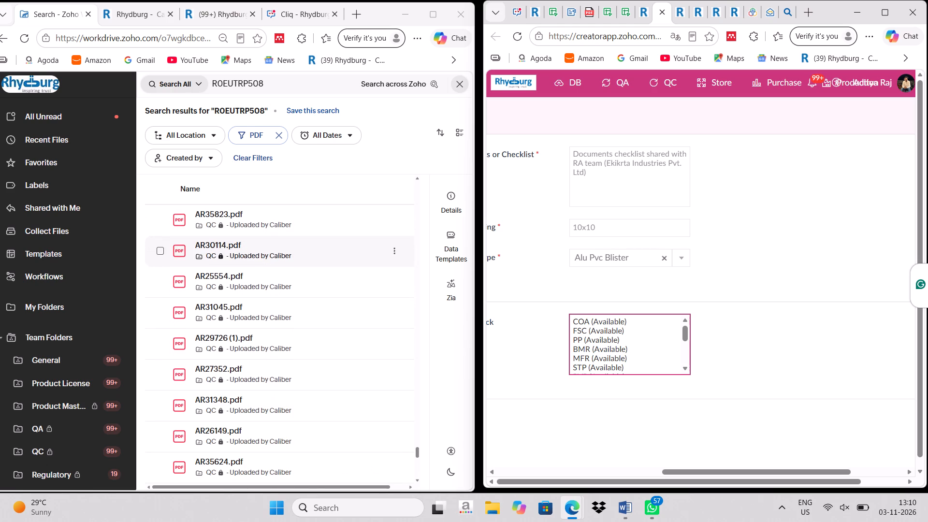
pyautogui.scroll(-5, 264, 356)
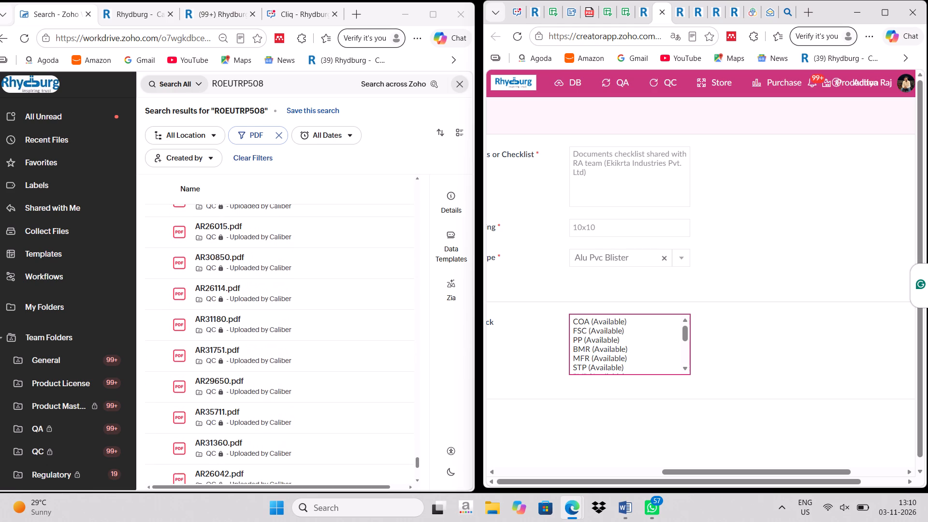
pyautogui.scroll(-10, 264, 356)
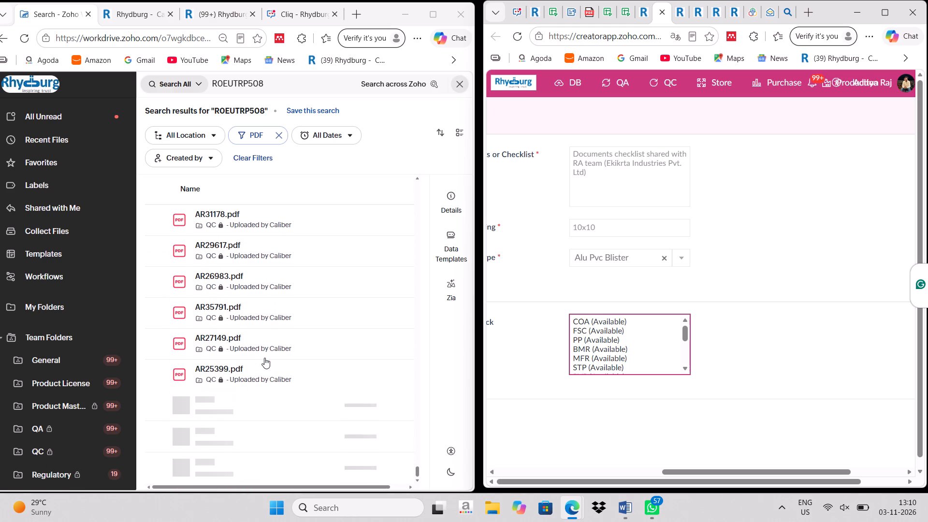
pyautogui.scroll(-8, 264, 358)
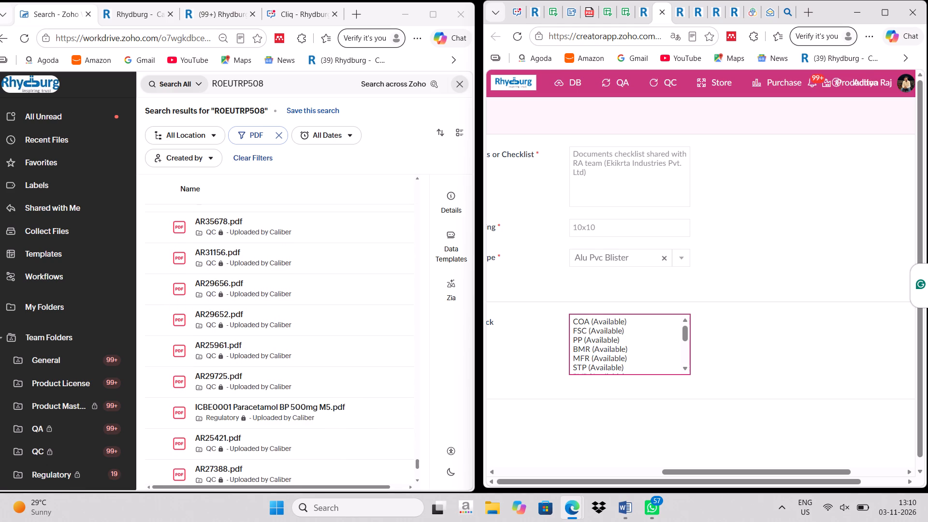
pyautogui.scroll(-10, 284, 353)
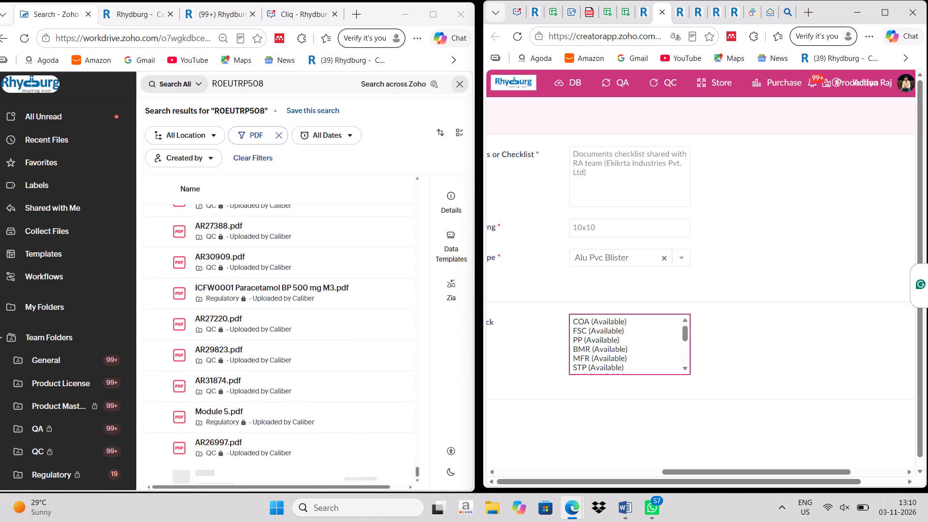
pyautogui.scroll(-10, 284, 353)
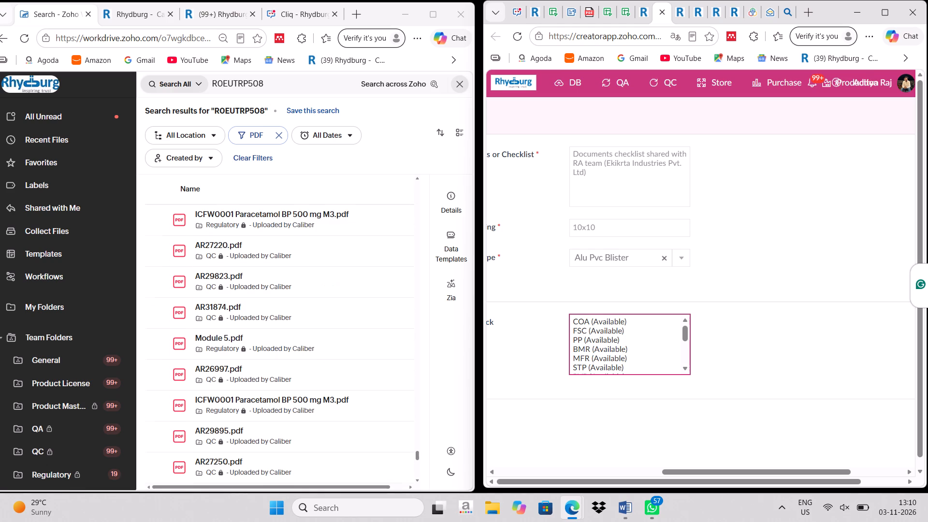
# Extend the WorkDrive search to "R0EUTRP508 BE", keeping the PDF filter.
pyautogui.click(278, 85)
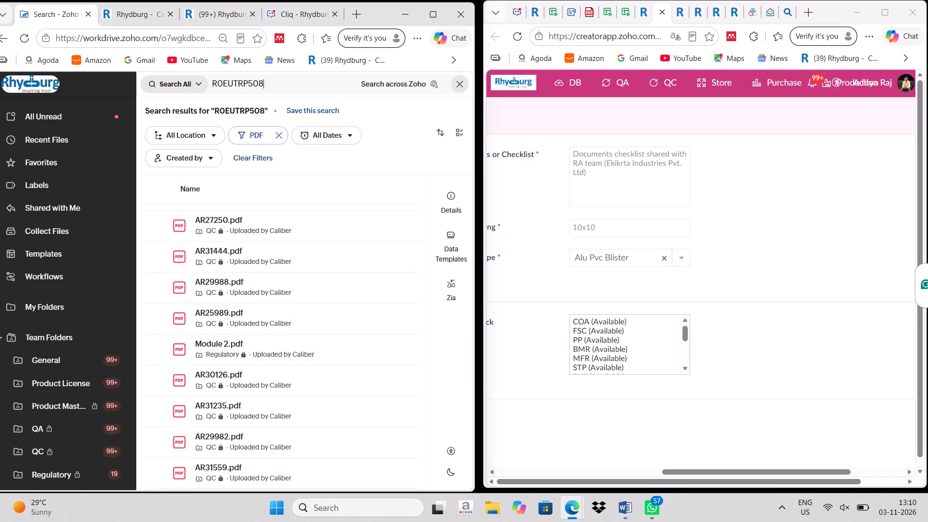
pyautogui.press('space')
pyautogui.write('BE')
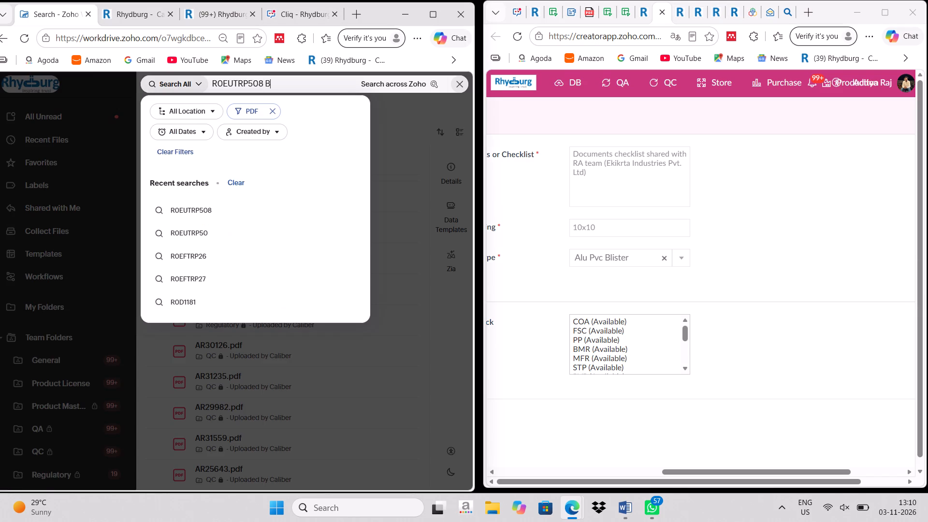
pyautogui.press('Return')
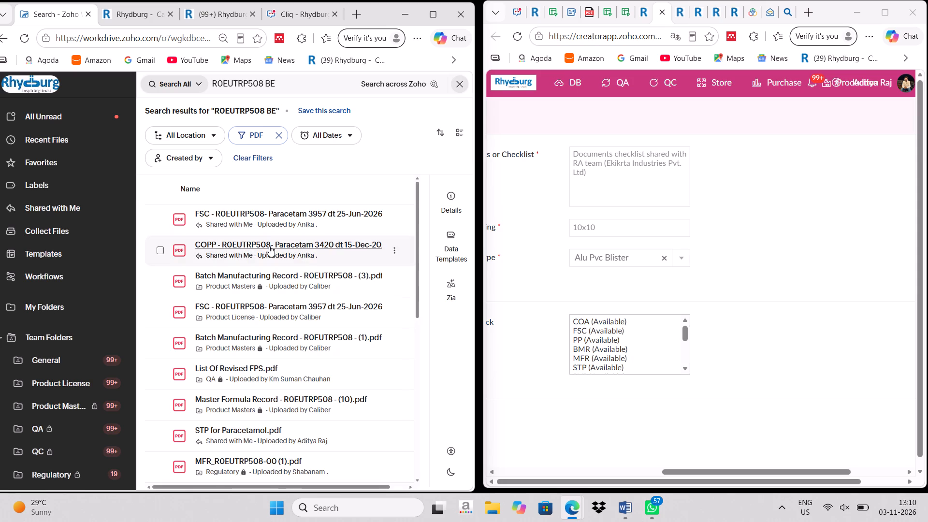
# Examine the PDF results for "R0EUTRP508 BE" for a BE document and other checklist documents missing from the feedback.
pyautogui.scroll(-12, 243, 318)
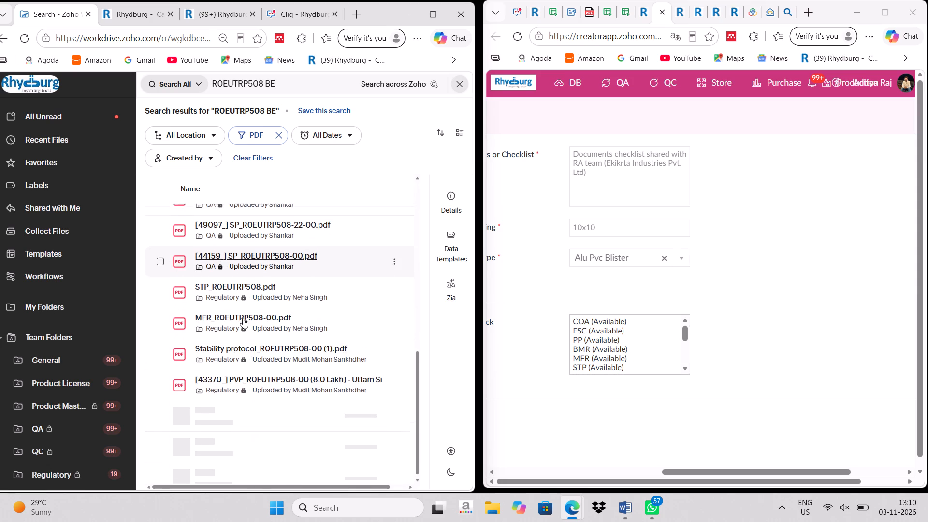
pyautogui.scroll(-3, 268, 385)
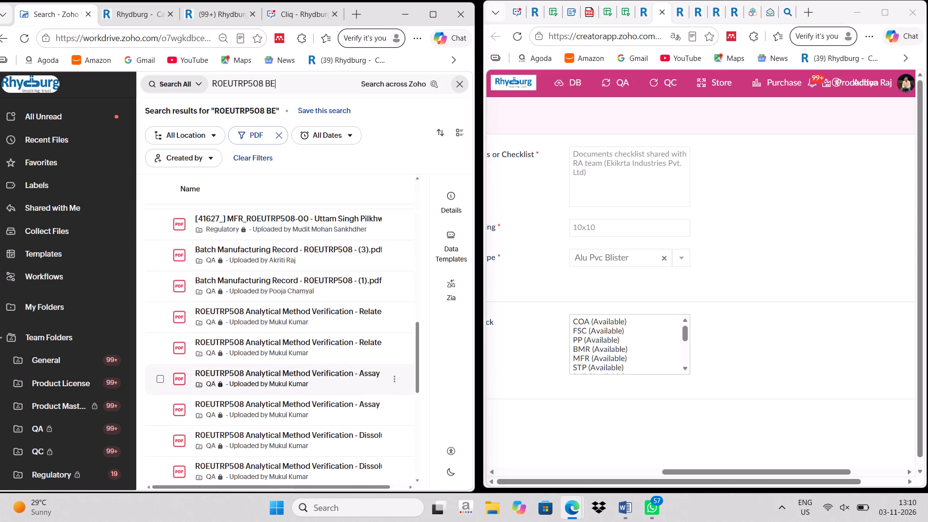
pyautogui.scroll(-2, 298, 394)
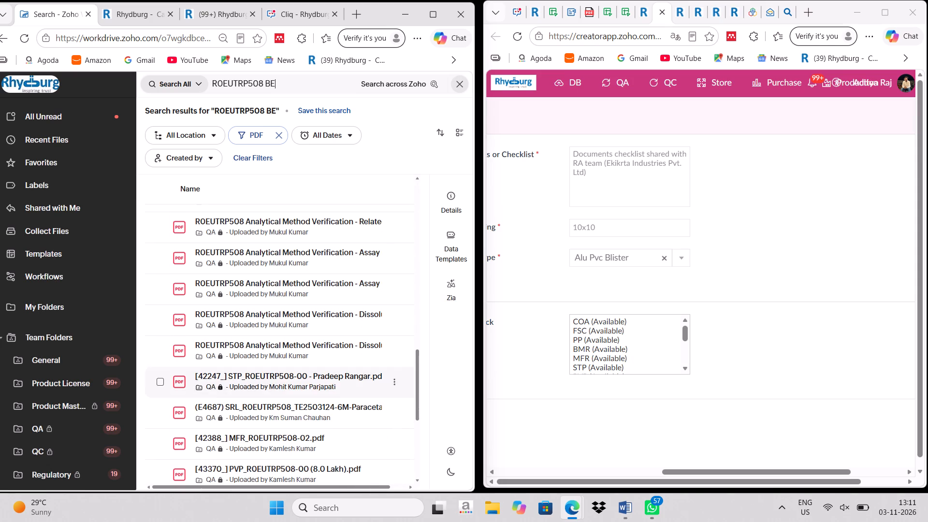
pyautogui.scroll(-4, 278, 413)
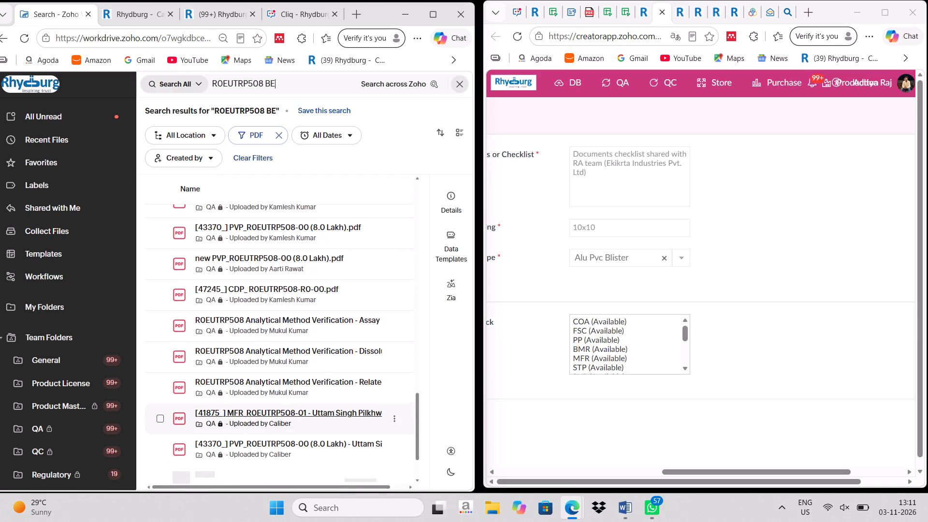
pyautogui.scroll(-5, 271, 368)
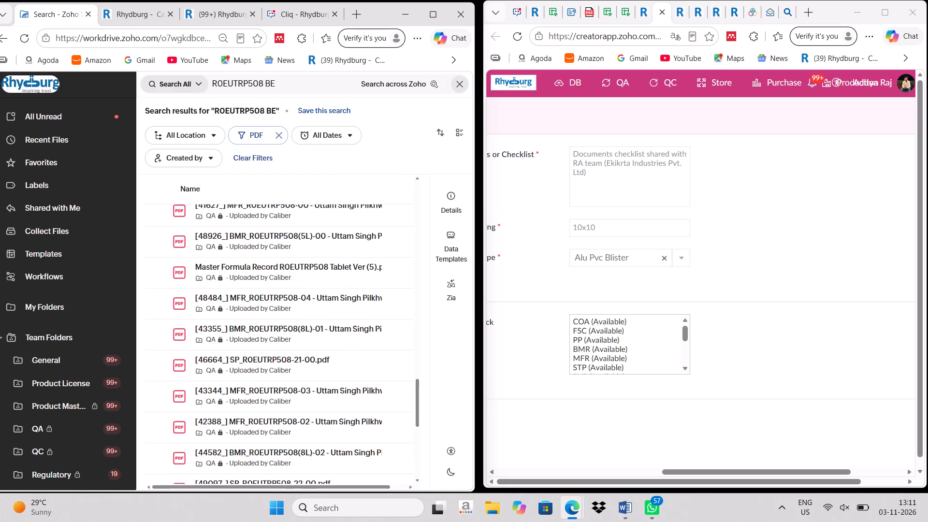
pyautogui.scroll(-11, 281, 371)
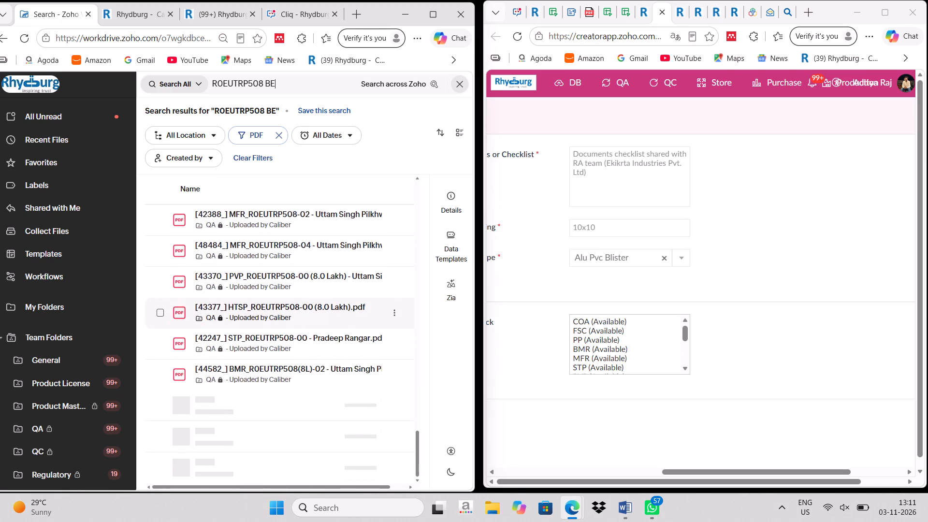
pyautogui.scroll(-10, 281, 371)
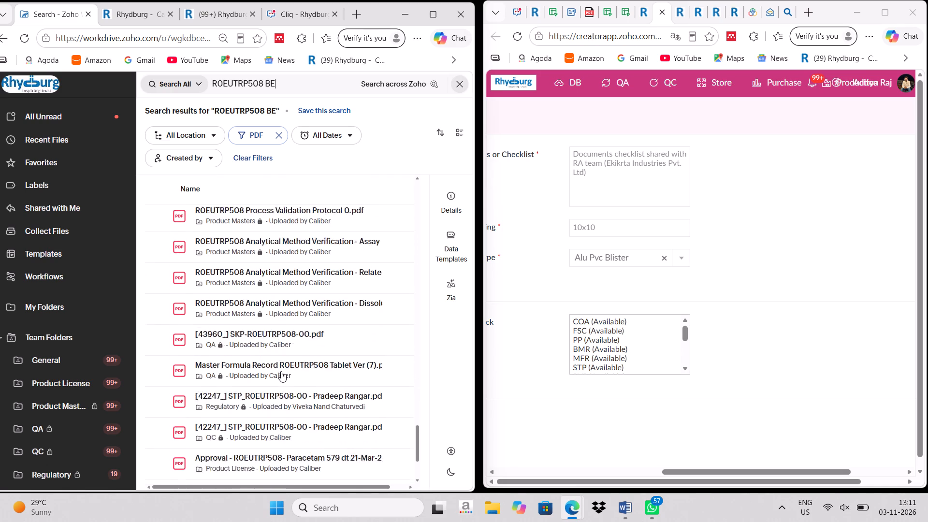
pyautogui.scroll(-8, 281, 371)
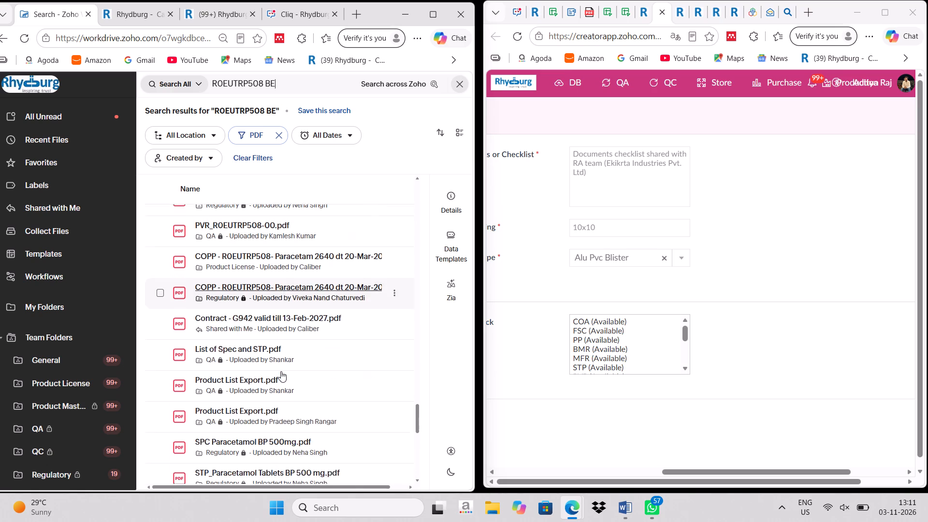
pyautogui.scroll(-7, 281, 371)
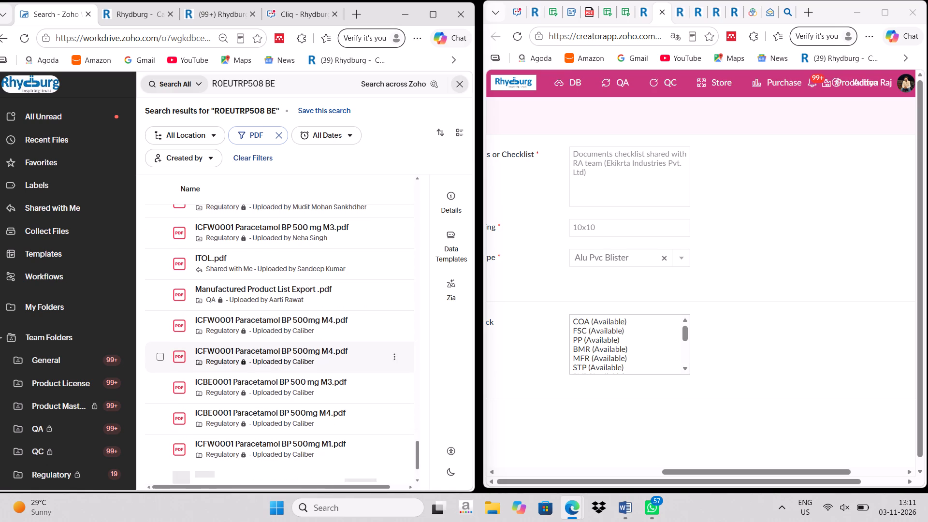
pyautogui.scroll(-12, 282, 371)
pyautogui.scroll(1, 286, 357)
pyautogui.scroll(-2, 286, 357)
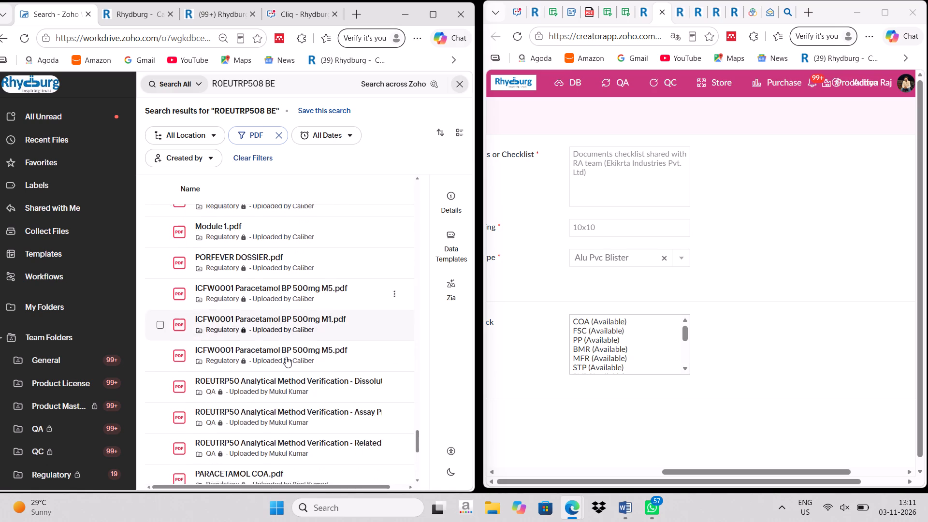
pyautogui.scroll(-5, 295, 362)
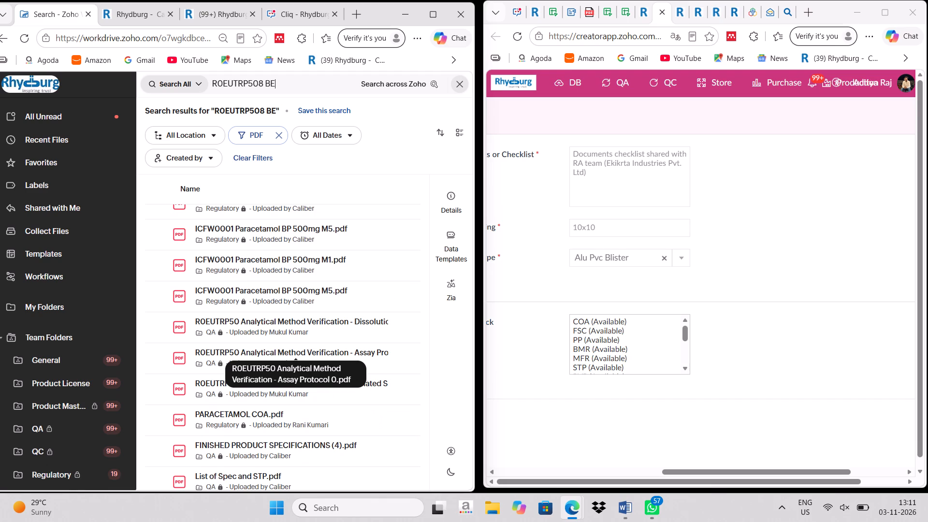
pyautogui.scroll(-4, 279, 294)
pyautogui.scroll(-5, 312, 343)
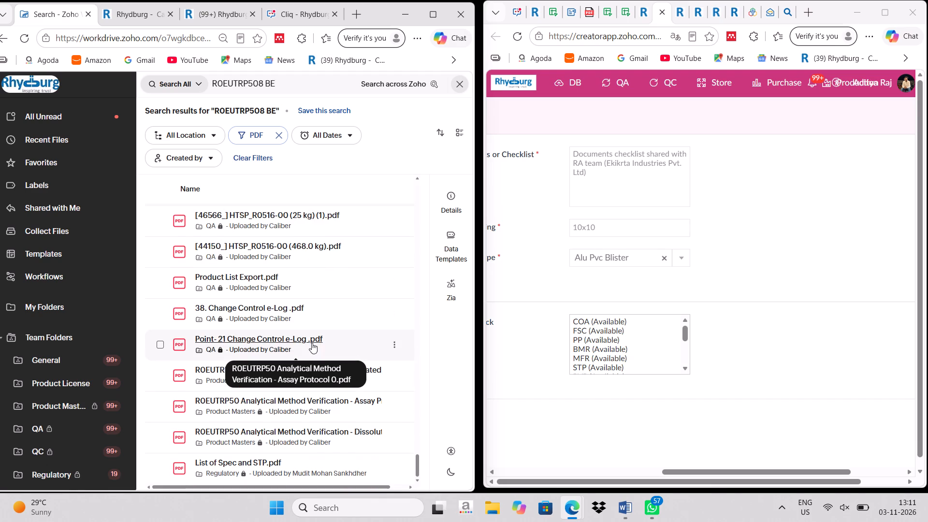
pyautogui.scroll(-3, 311, 340)
# Append "CDP (Available)" after the FPS entry in the feedback list, followed by a new line.
pyautogui.click(647, 365)
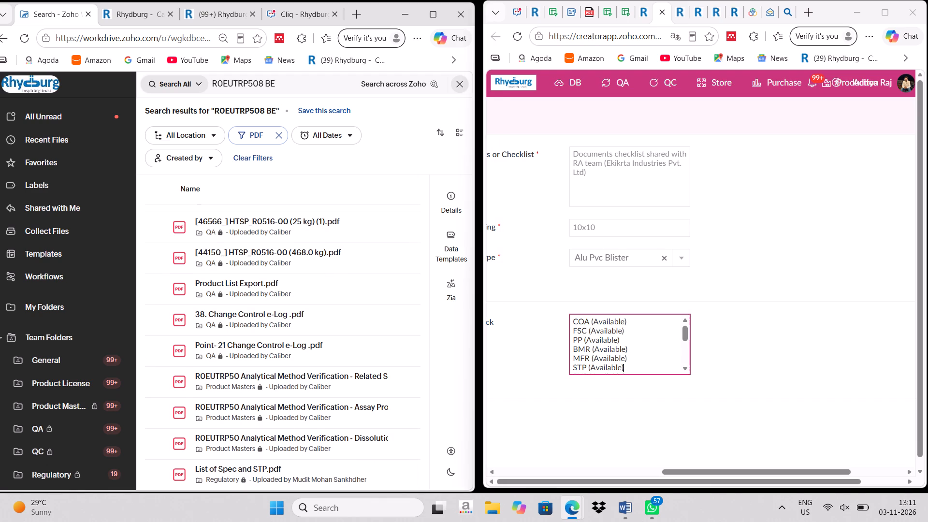
pyautogui.scroll(-5, 647, 365)
pyautogui.click(636, 361)
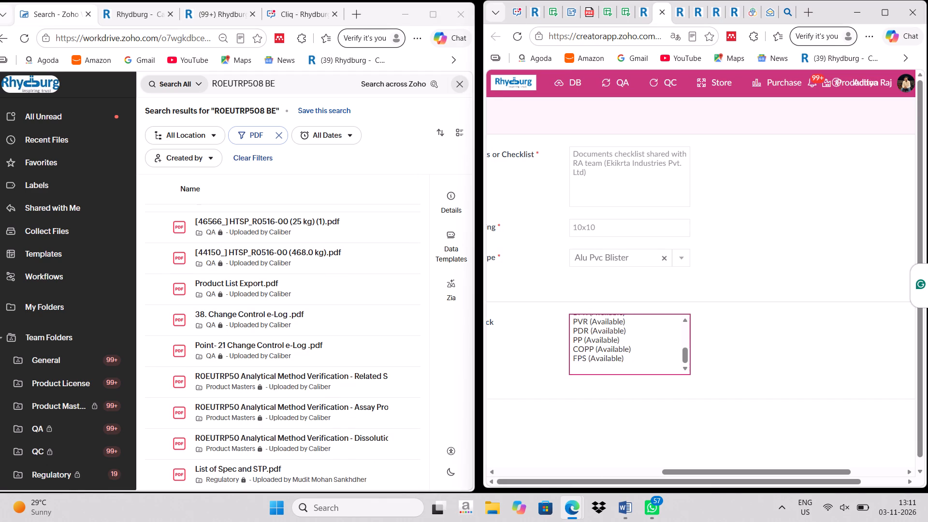
pyautogui.press('Return')
pyautogui.write('CDP')
pyautogui.press('space')
pyautogui.write('(Available)')
pyautogui.press('Return')
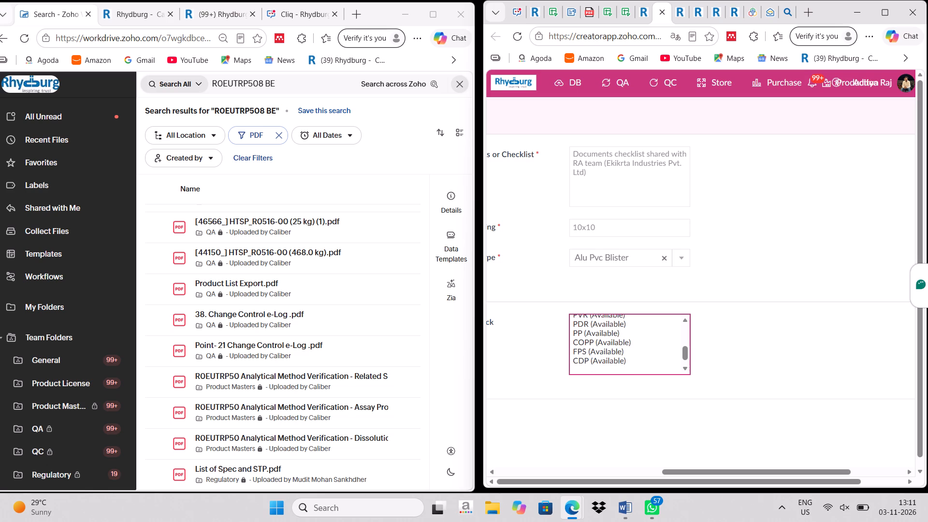
# Add "BE Study (Not available) will be available in 90 days" as the last entry of the feedback list.
pyautogui.write('BE Study')
pyautogui.press('space')
pyautogui.hotkey('shift', '(')
pyautogui.write('Not available) will be available in 9')
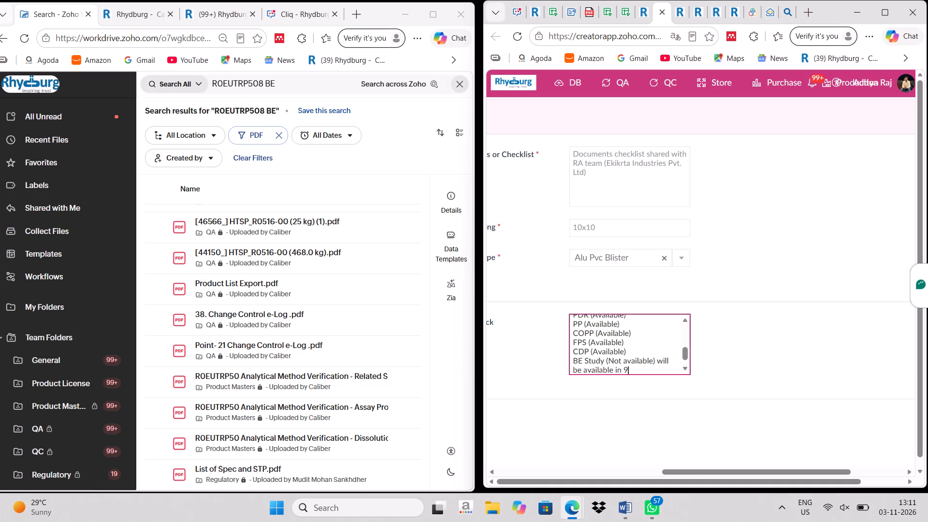
pyautogui.write('0 days')
# Set the Gap Analysis DocStatus to Not Complies.
pyautogui.moveTo(683, 470); pyautogui.dragTo(490, 466)
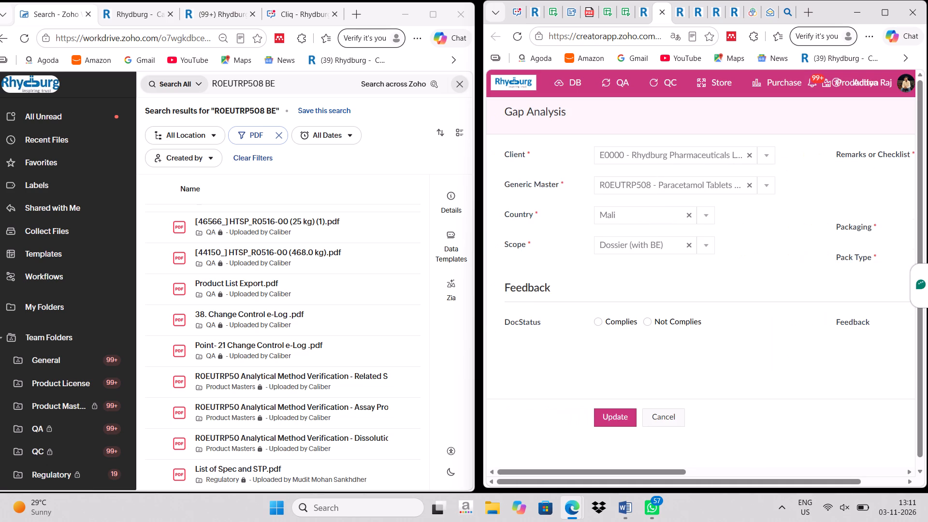
pyautogui.click(648, 321)
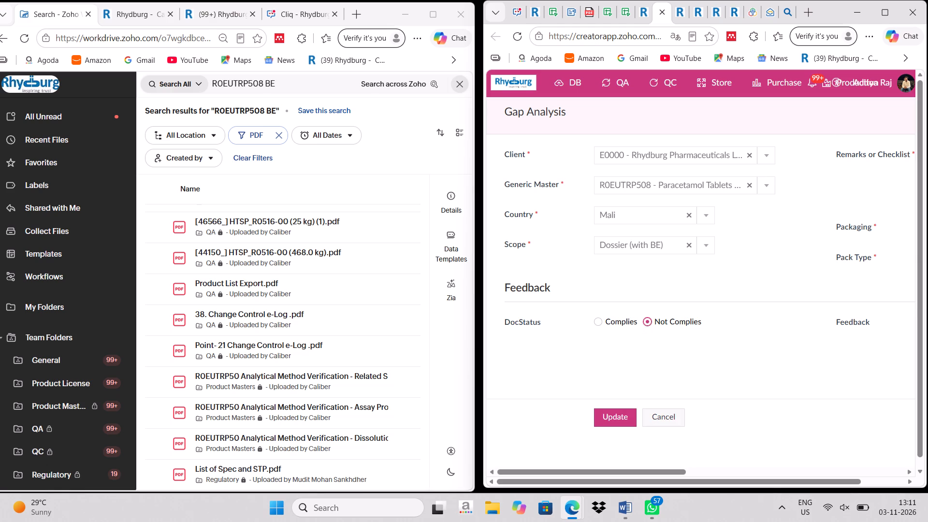
# Insert "FPCOA (Available)" on a new line between the CDP and BE Study entries in the feedback.
pyautogui.moveTo(646, 471); pyautogui.dragTo(814, 446)
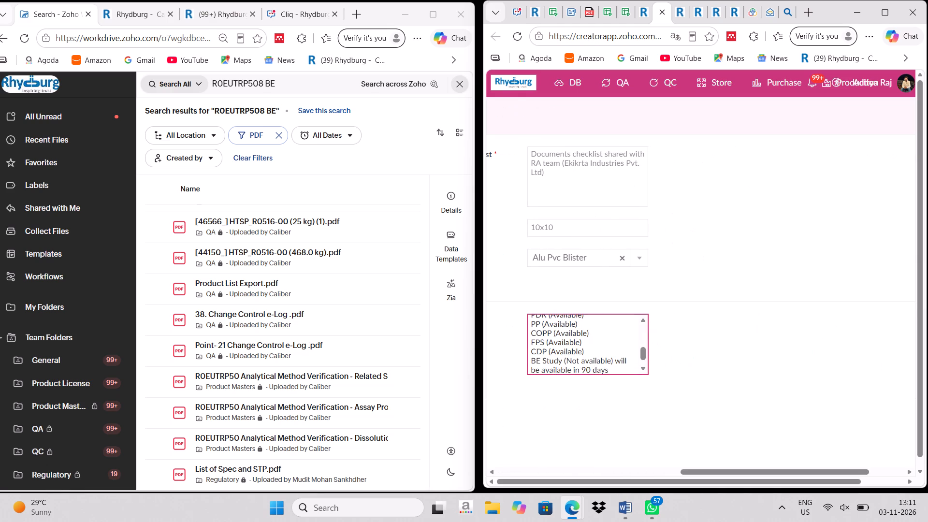
pyautogui.scroll(4, 584, 358)
pyautogui.scroll(-7, 586, 355)
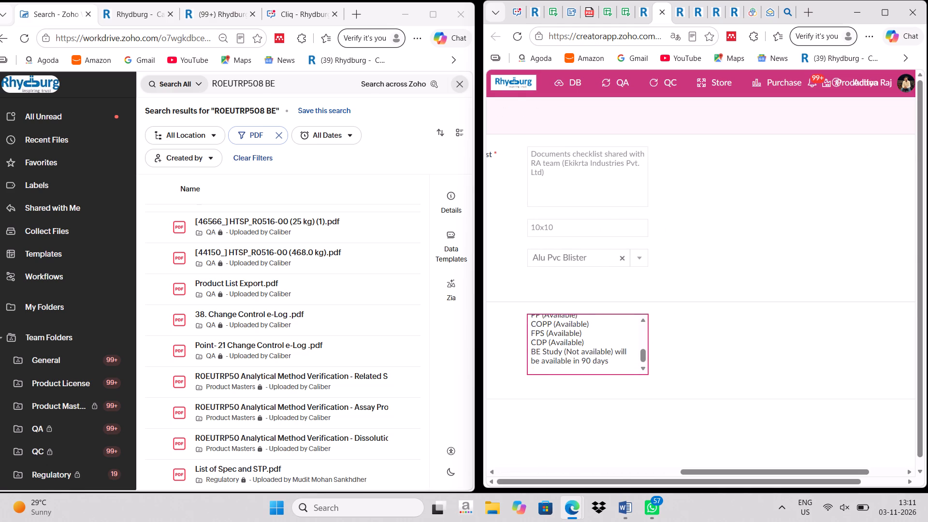
pyautogui.click(586, 330)
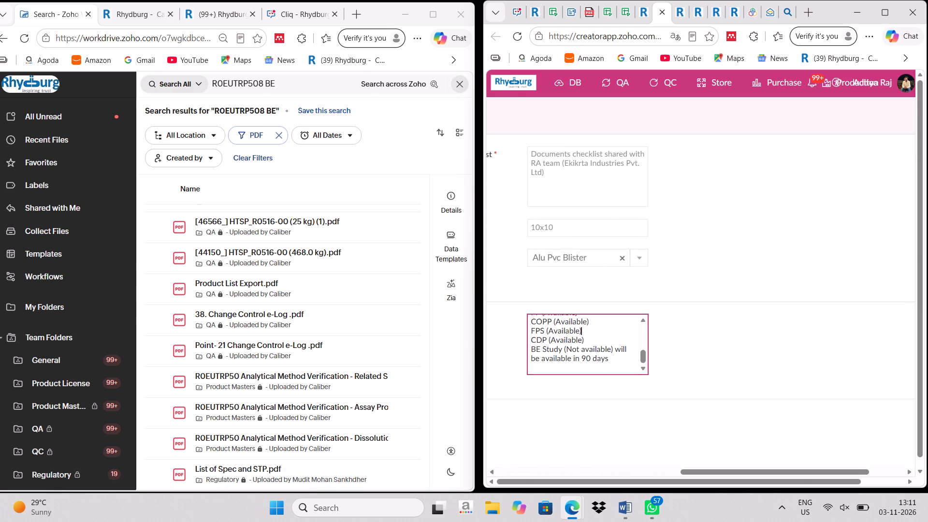
pyautogui.click(592, 333)
pyautogui.click(591, 340)
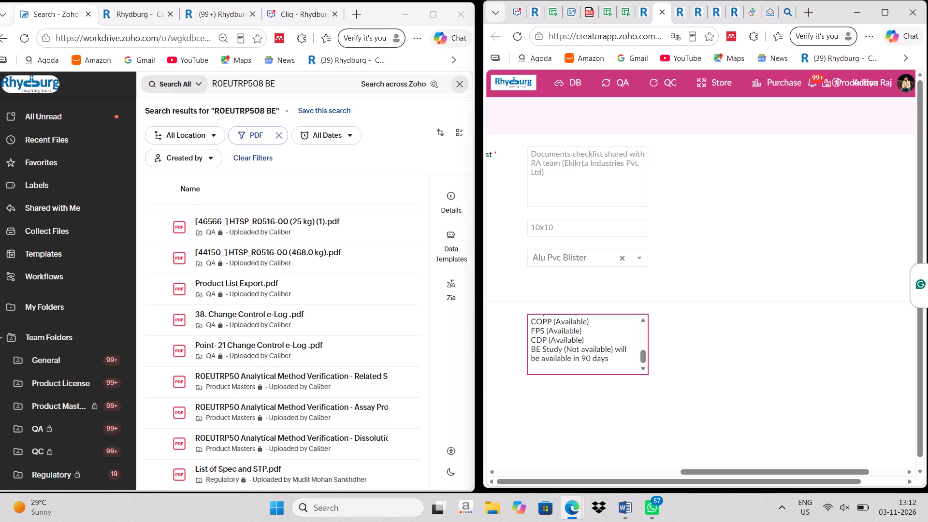
pyautogui.press('Return')
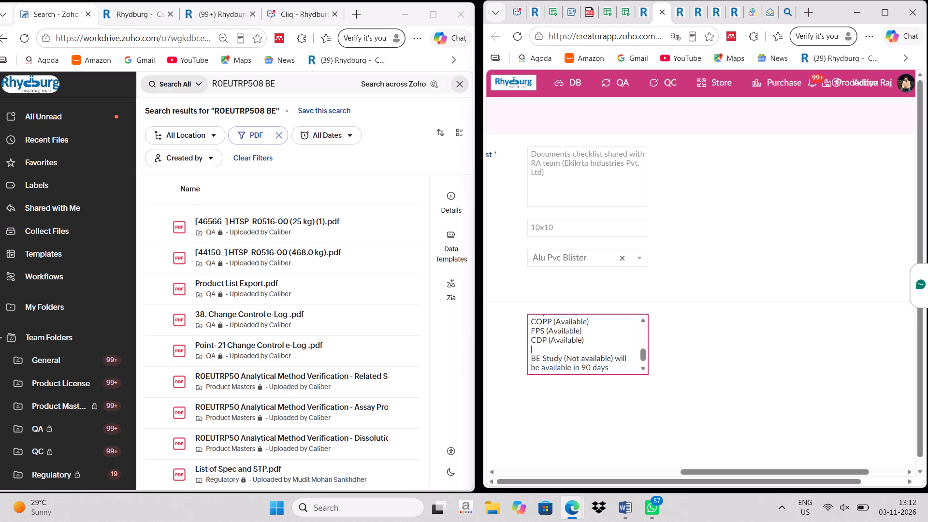
pyautogui.write('FPCOA')
pyautogui.press('space')
pyautogui.hotkey('shift', '(')
pyautogui.write('Available)')
# Check the feedback list for missing documents and insert "RMSTP (Available)" on a new line below the FPCOA entry.
pyautogui.scroll(-1, 591, 340)
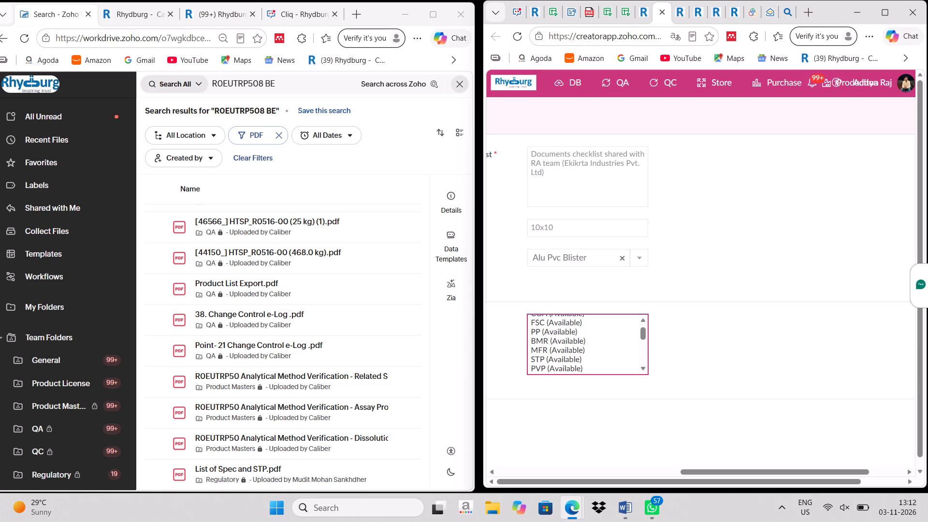
pyautogui.scroll(-1, 591, 340)
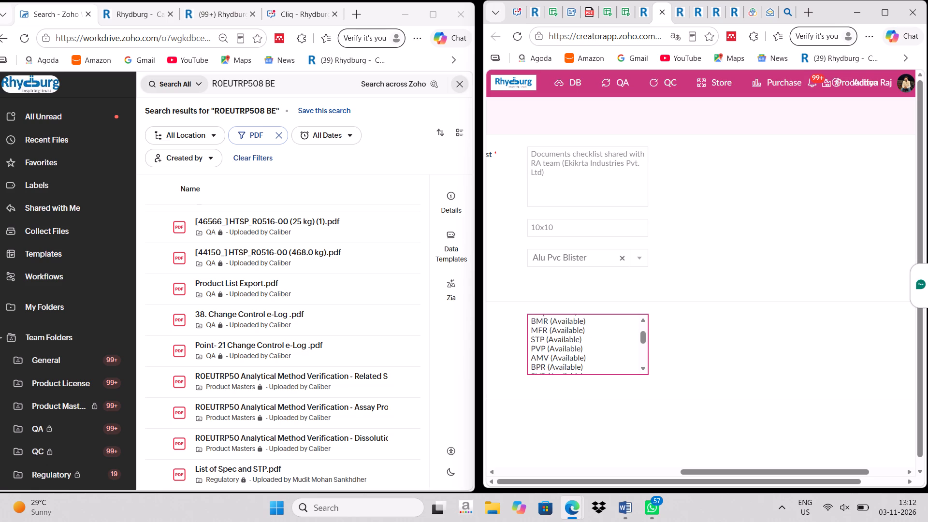
pyautogui.scroll(-1, 591, 340)
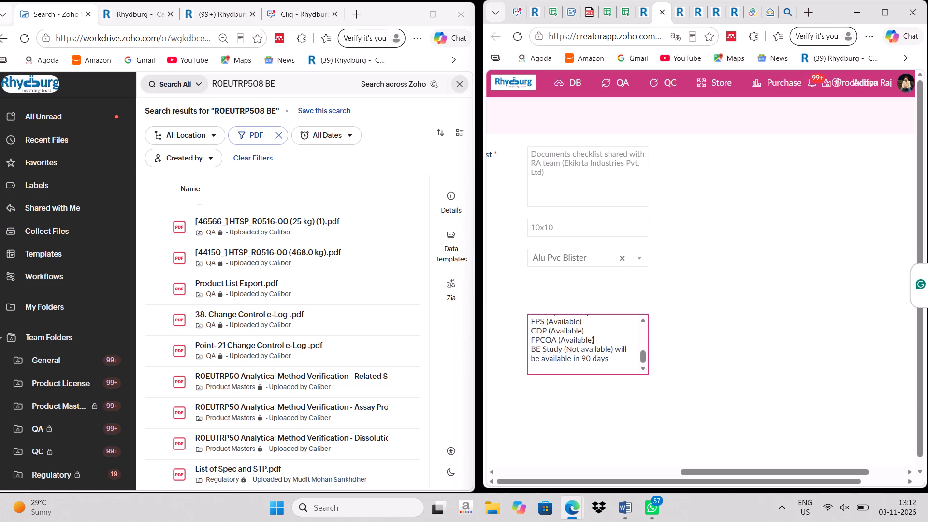
pyautogui.press('Return')
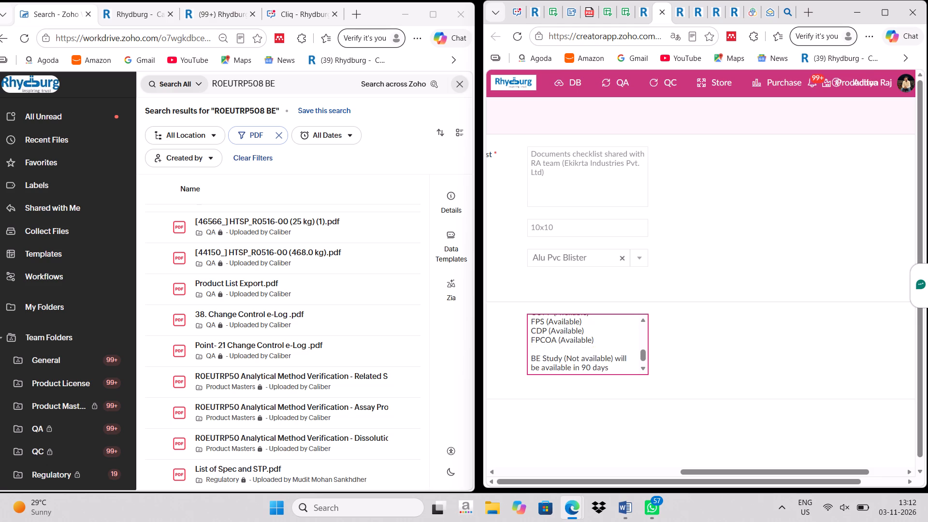
pyautogui.write('RMSTP (Available)')
# Submit the updated Gap Analysis record for R0EUTRP508 Paracetamol, Mali.
pyautogui.scroll(-6, 791, 384)
pyautogui.moveTo(715, 463); pyautogui.dragTo(560, 477)
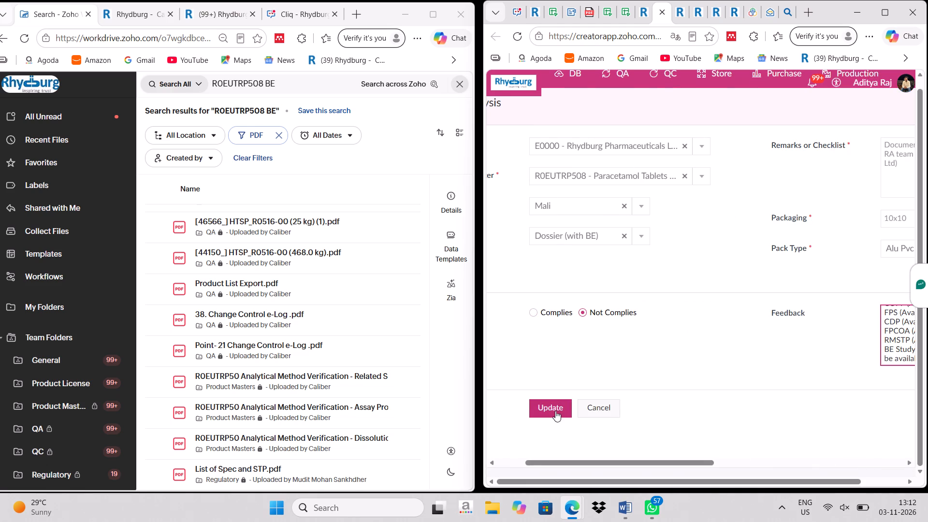
pyautogui.click(553, 409)
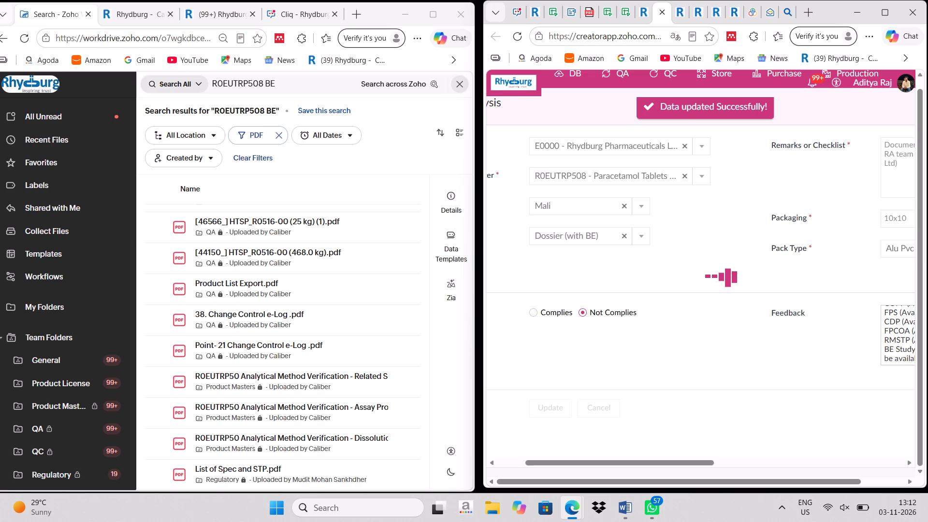
# Review the remaining pending entries and their checklists in the Gap Analysis Report.
pyautogui.scroll(8, 717, 299)
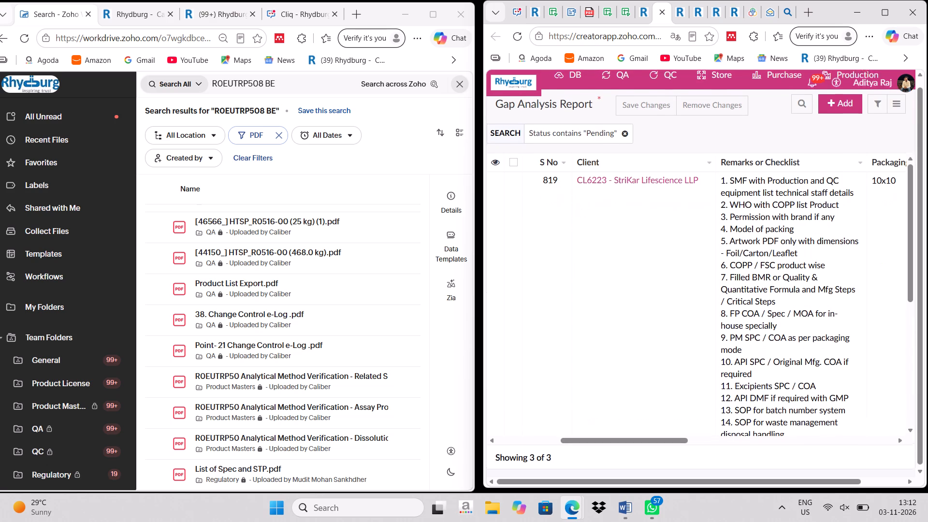
pyautogui.scroll(4, 717, 298)
pyautogui.scroll(-11, 717, 298)
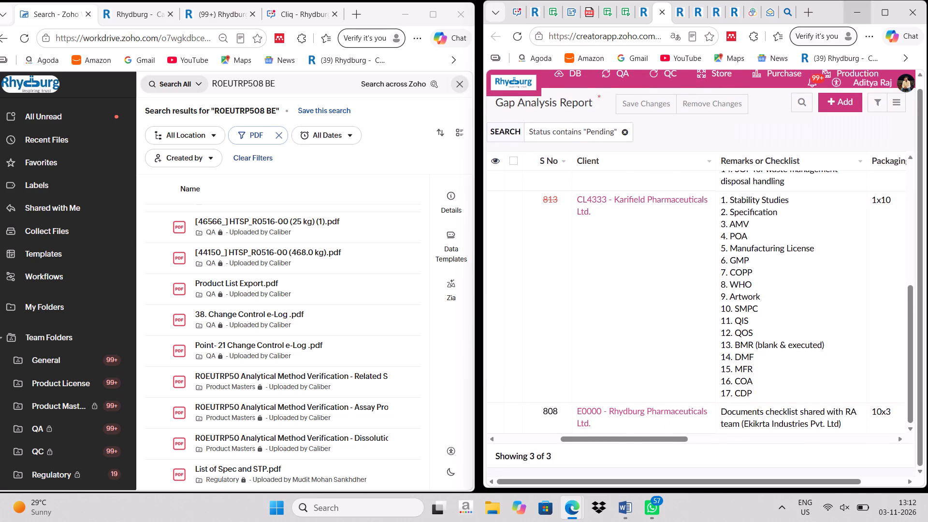
# Switch to Cliq, close the Document_checklist.xlsx preview, and read the new messages in two colleagues' unread direct chats.
pyautogui.click(513, 5)
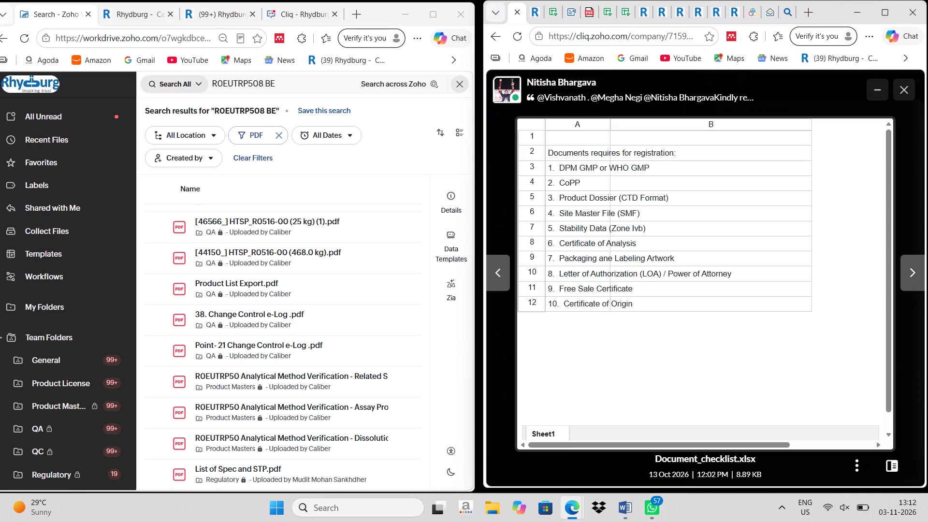
pyautogui.click(899, 91)
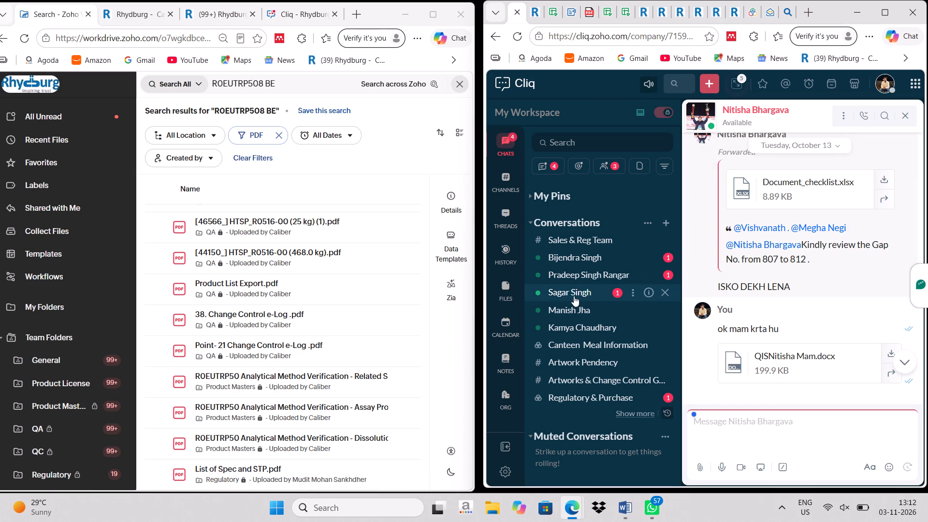
pyautogui.click(569, 291)
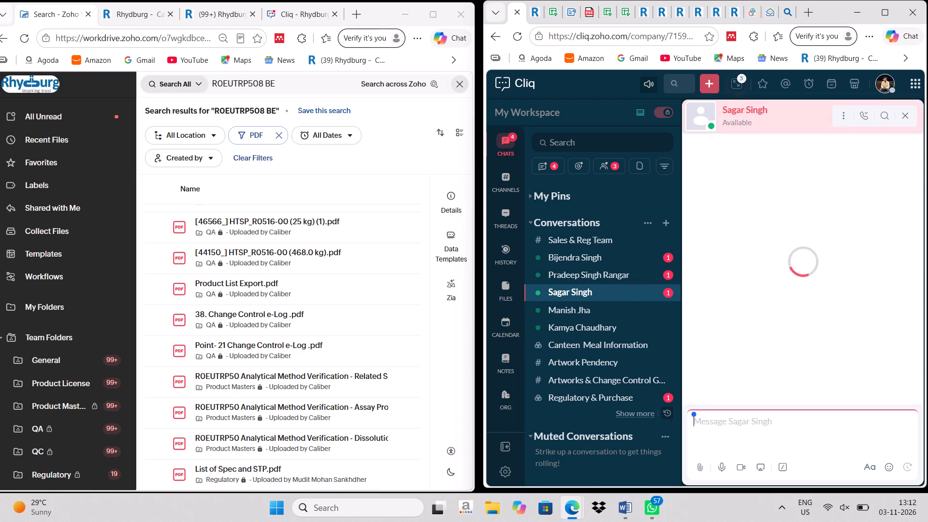
pyautogui.scroll(-11, 825, 307)
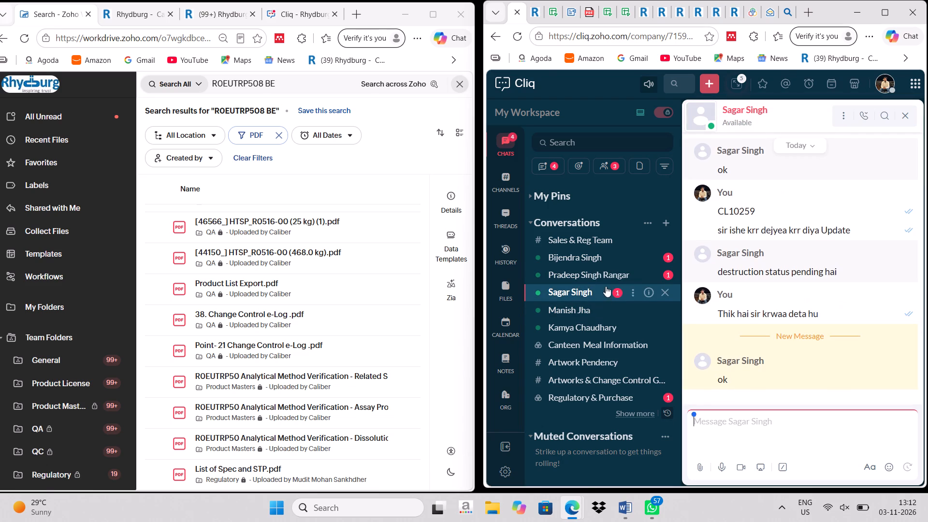
pyautogui.click(596, 274)
pyautogui.scroll(-3, 755, 348)
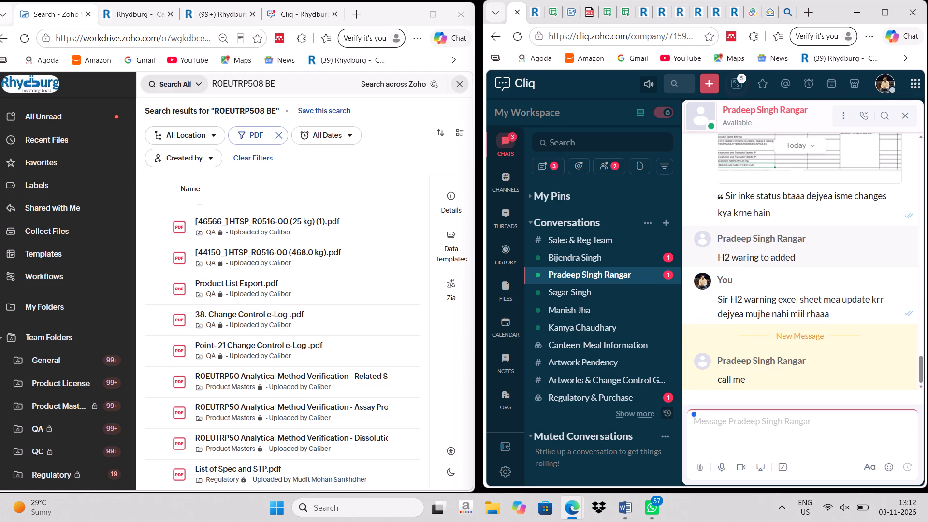